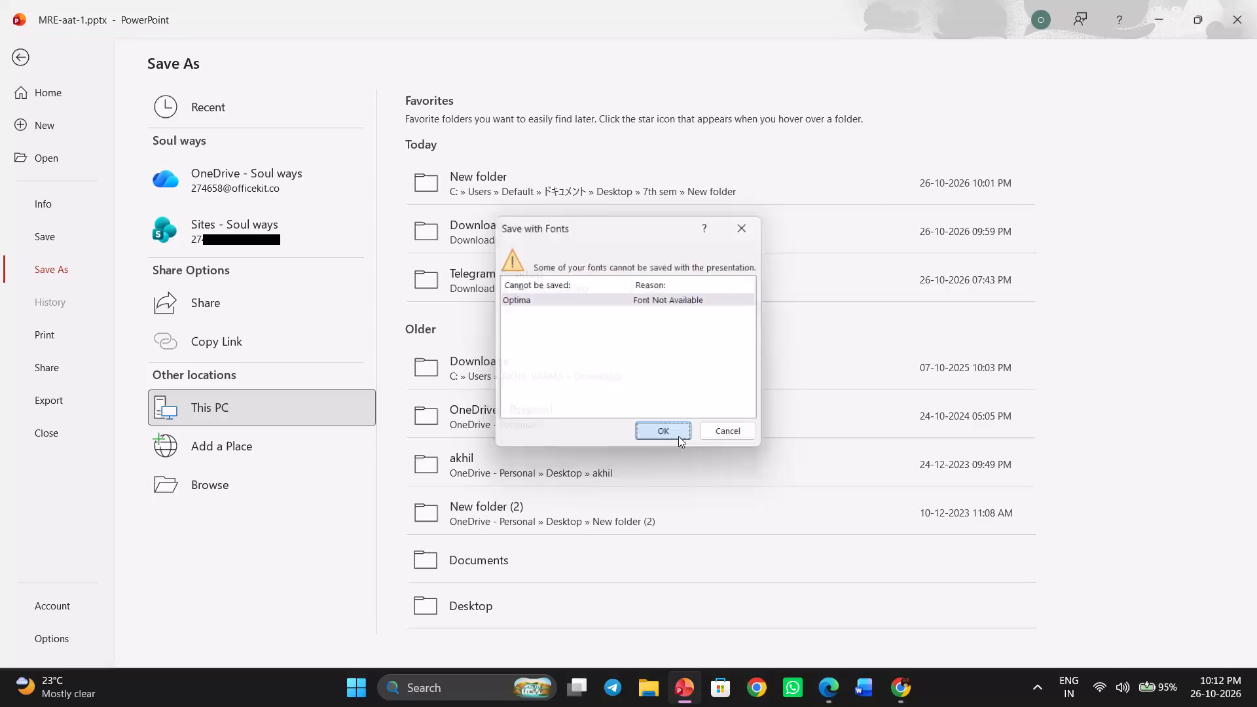
Look through the MRE-AAT-II presentation to its closing Thank You slide and close it.
scroll(828, 268, "down", 1)
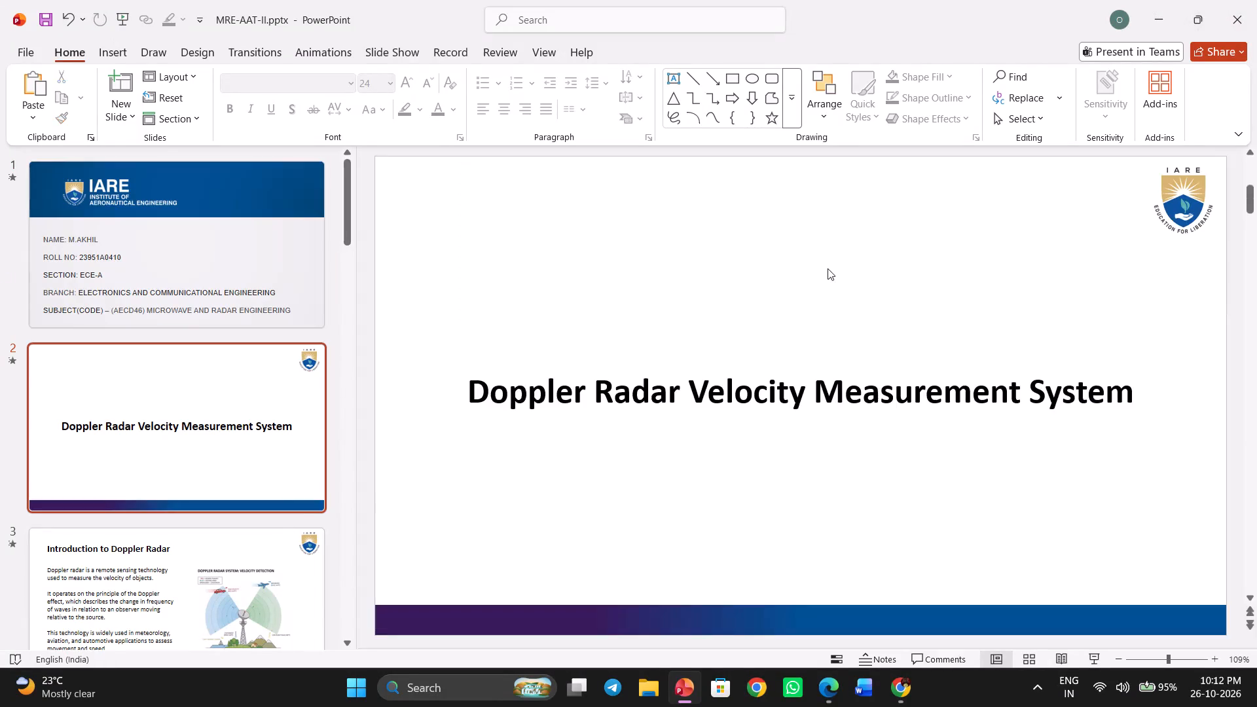
scroll(828, 268, "down", 4)
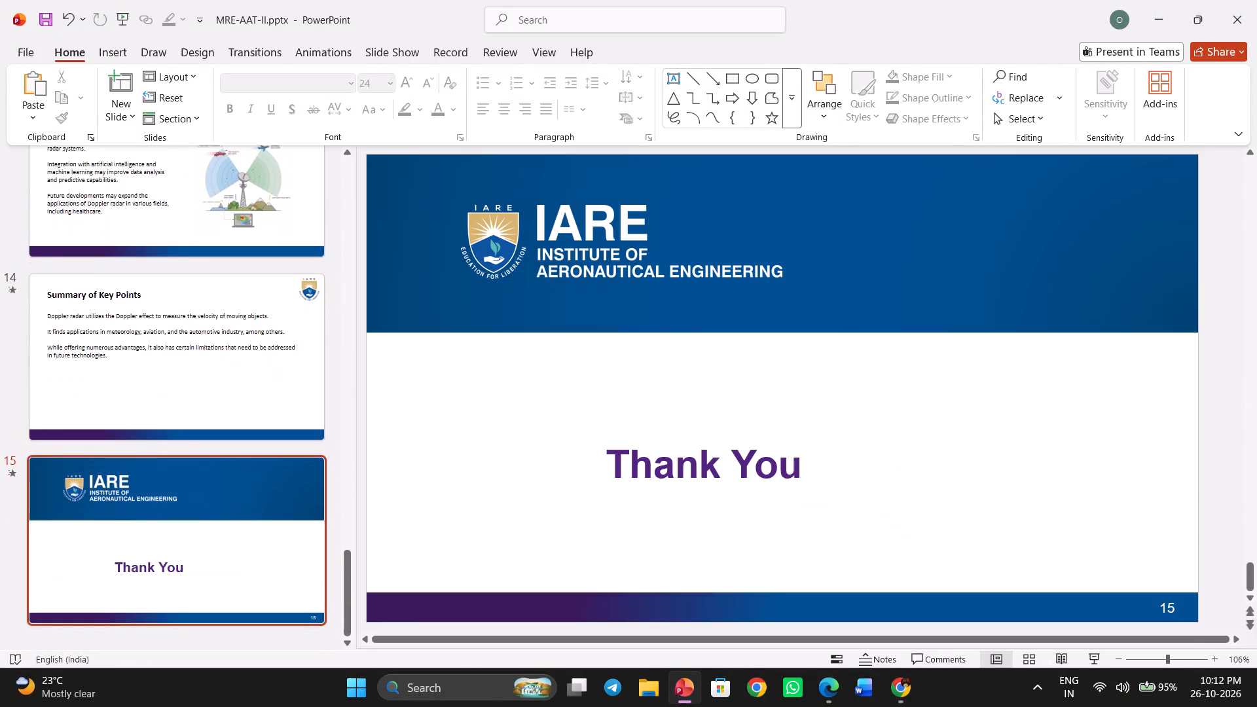
scroll(828, 268, "down", 1)
left_click(1256, 0)
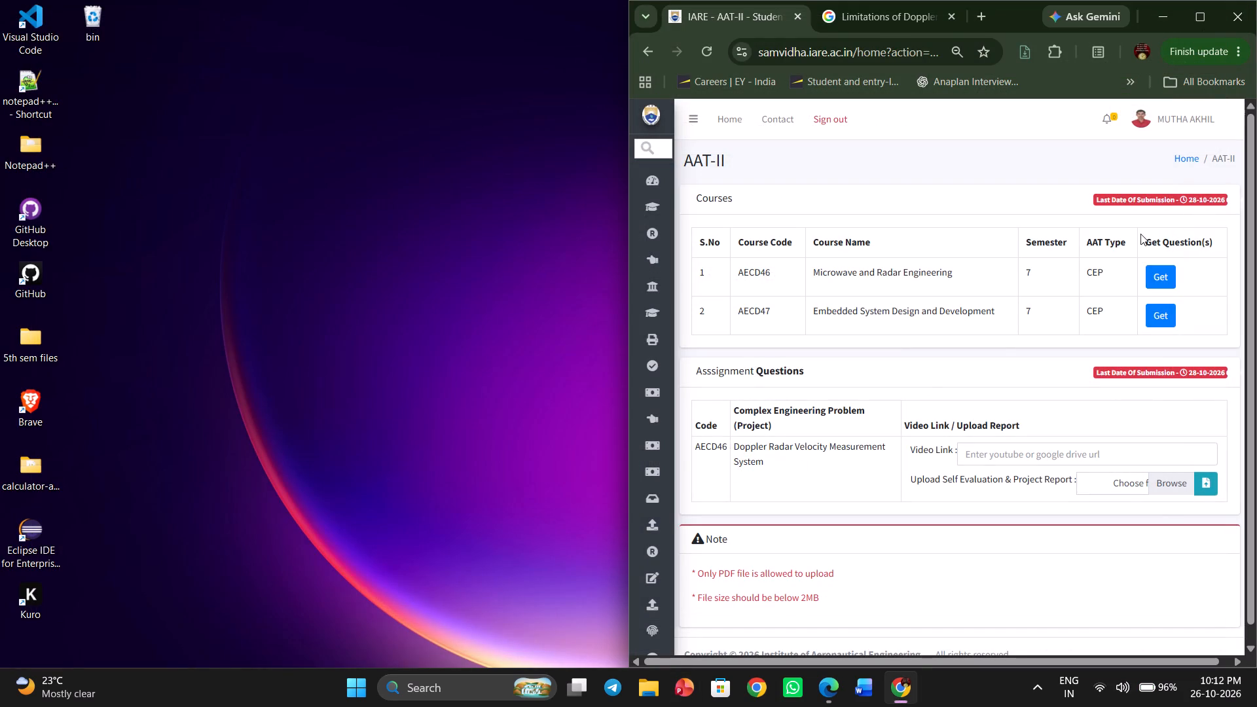
Get the assigned question for Embedded System Design and Development (AECD47) and copy its project title, Smart Home Automatic Door Lock System.
left_click(1160, 319)
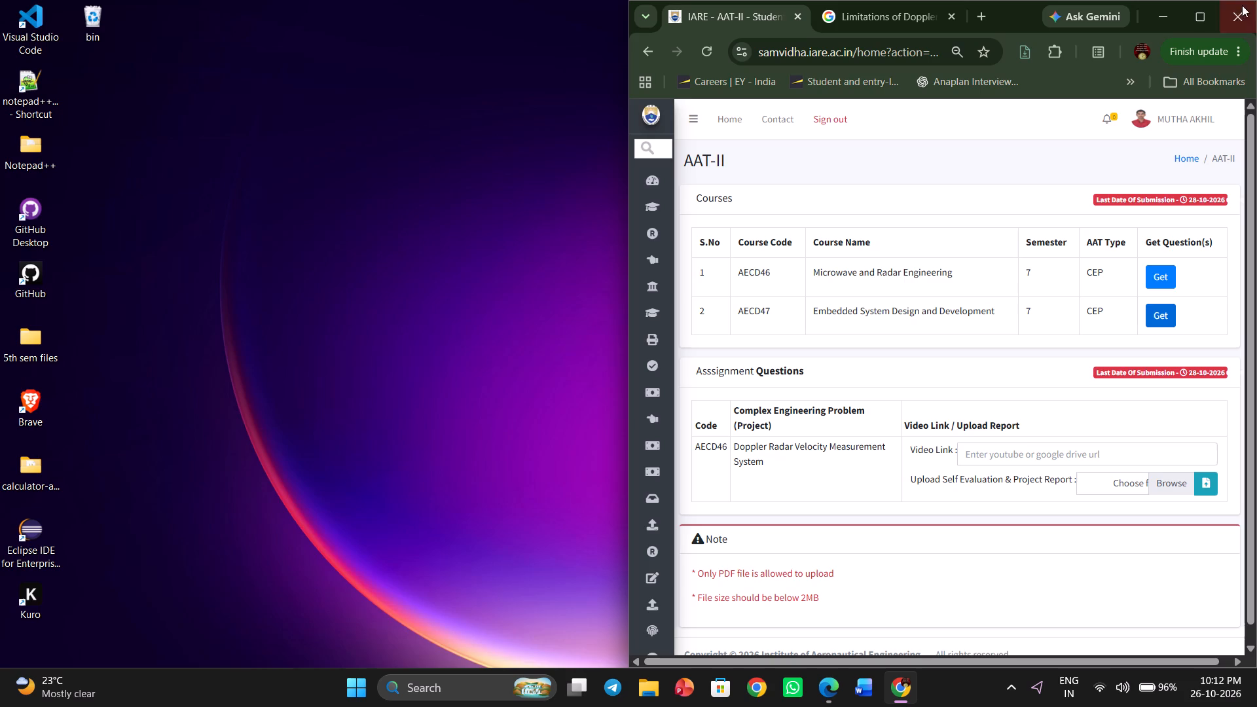
left_click(1199, 22)
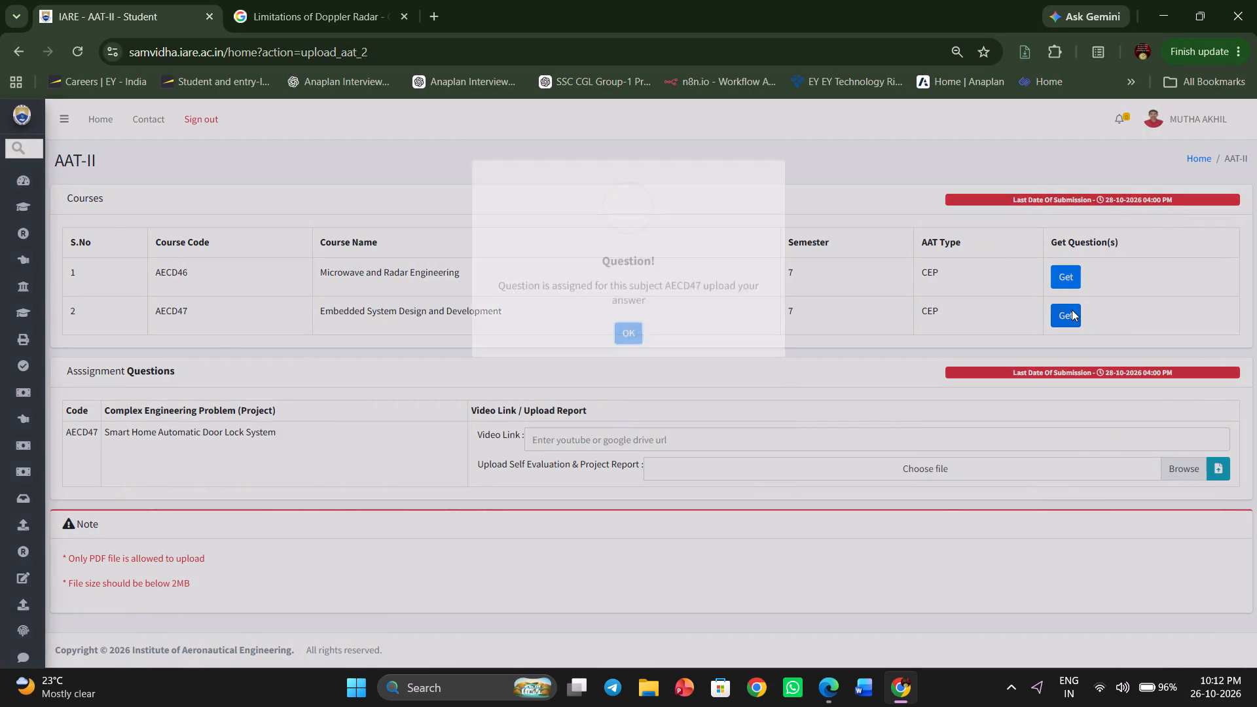
left_click(1072, 310)
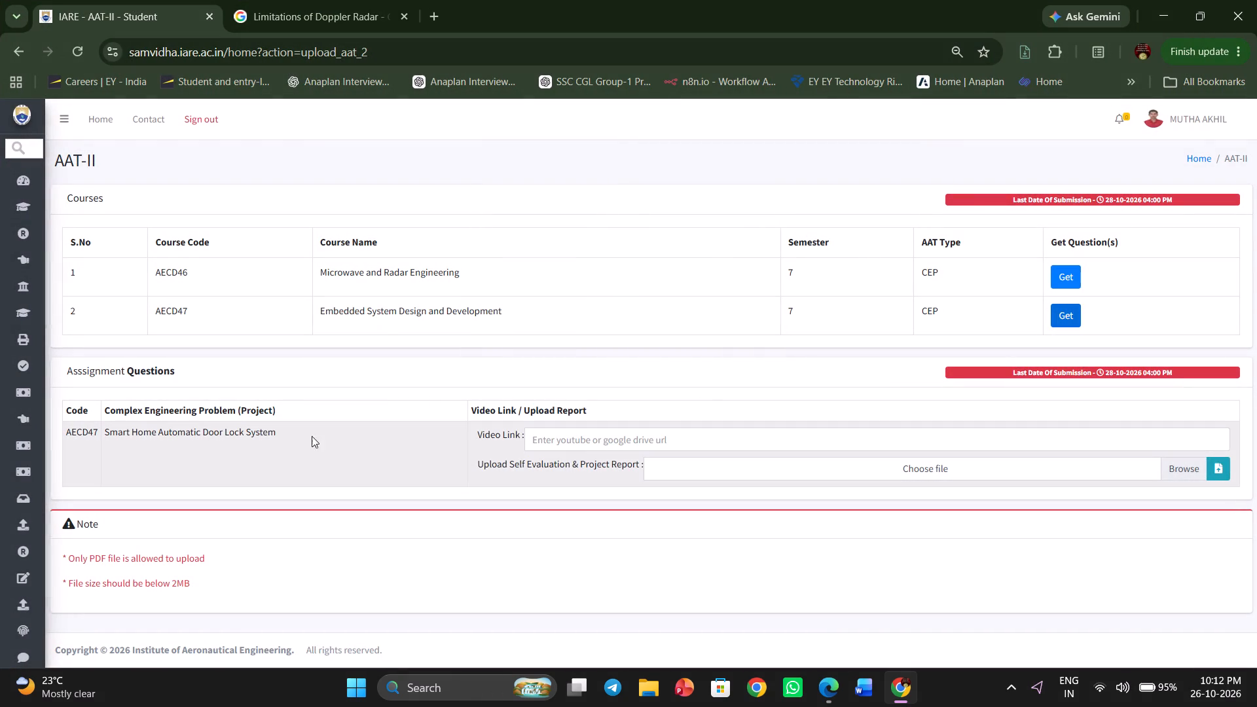
left_click(305, 431)
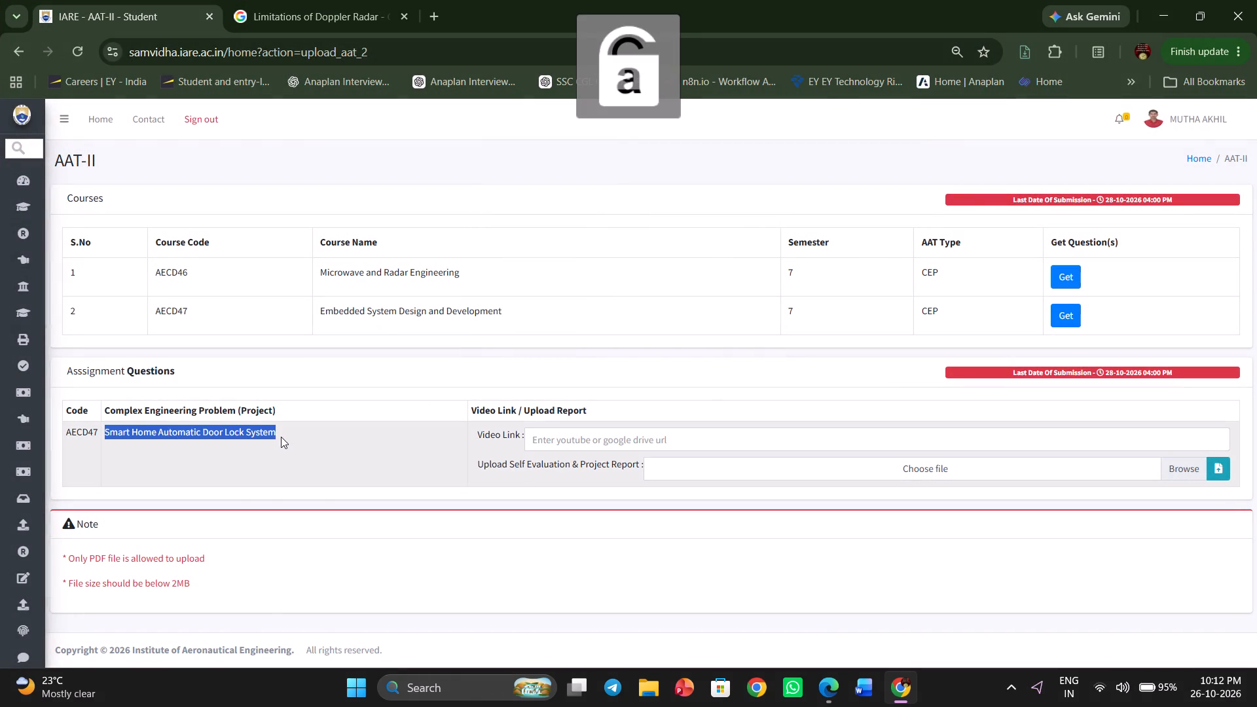
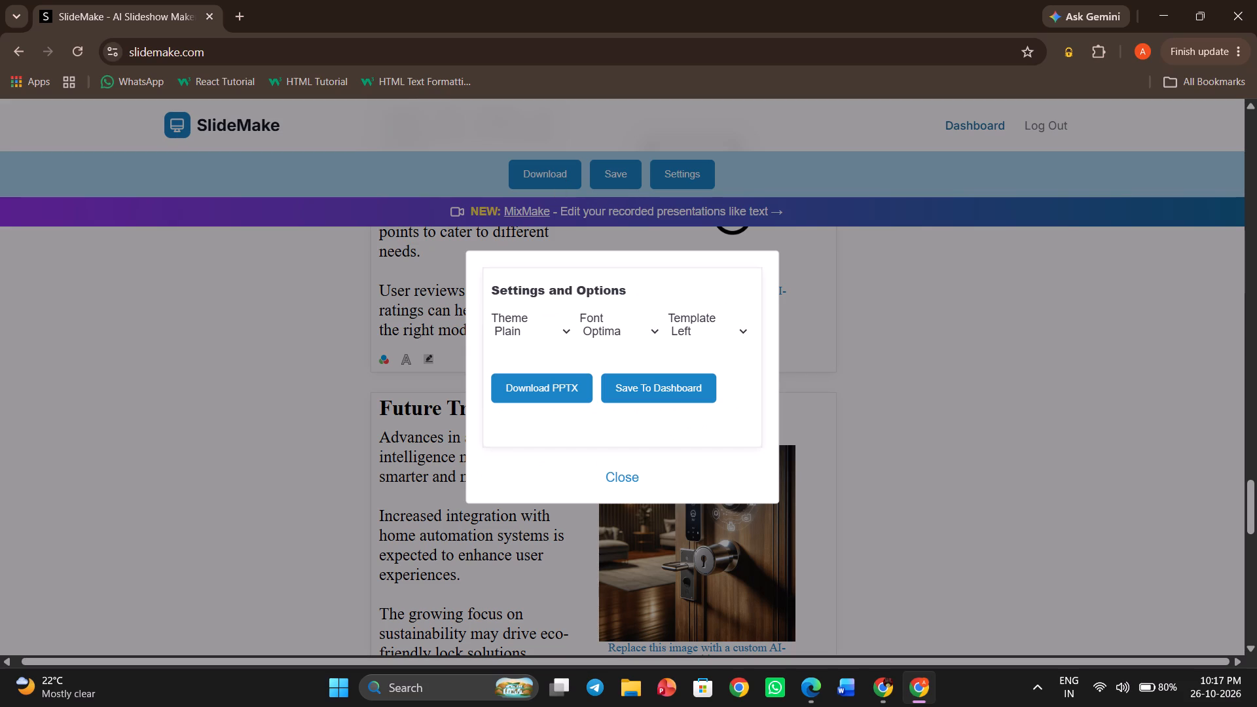
left_click(1101, 50)
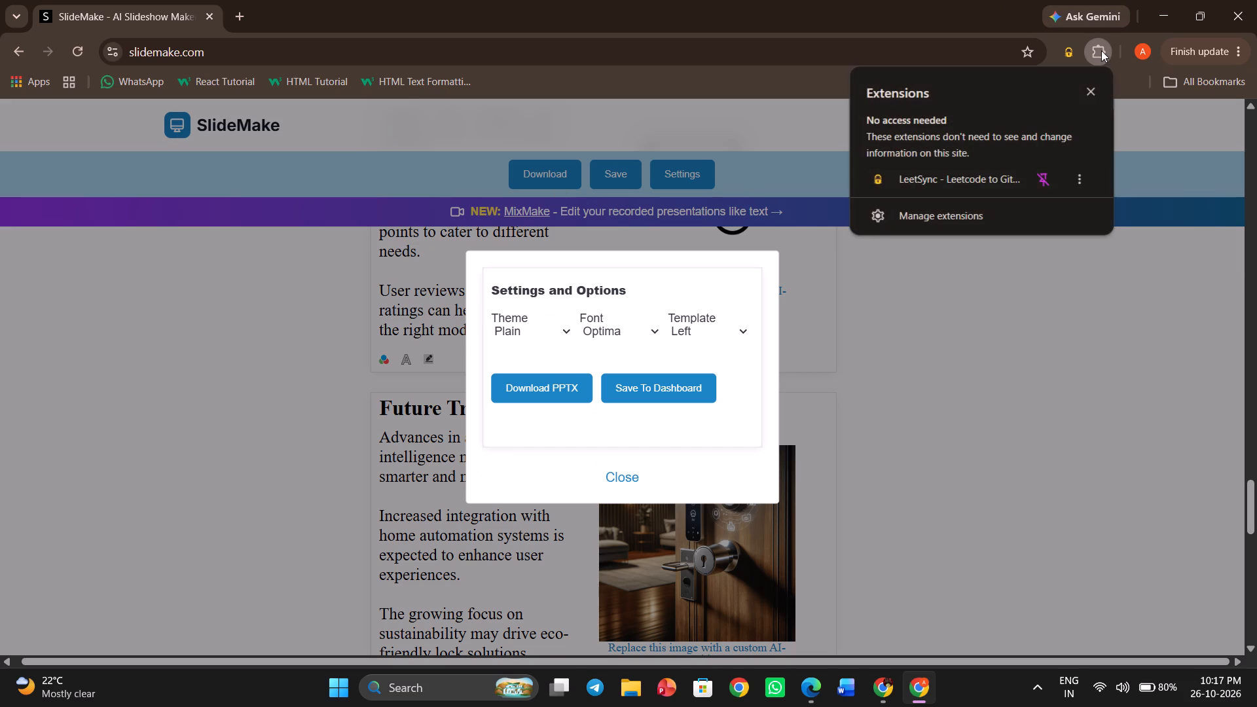
left_click(1071, 170)
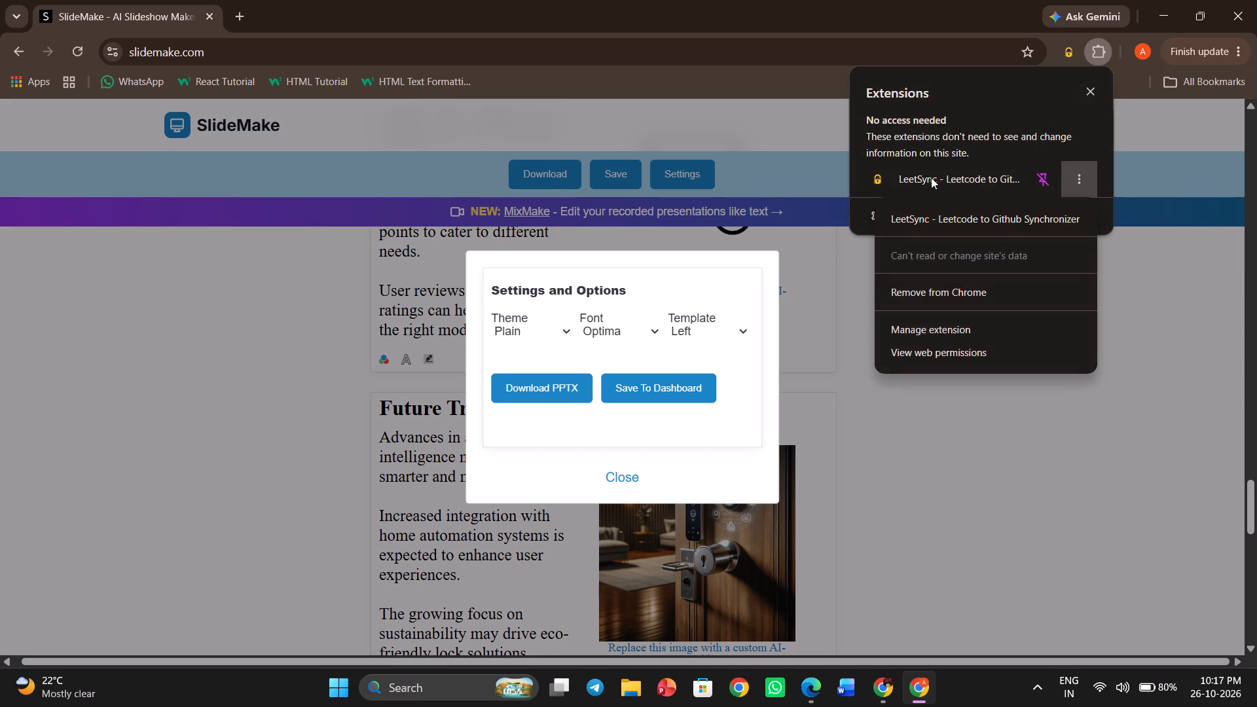
left_click(561, 384)
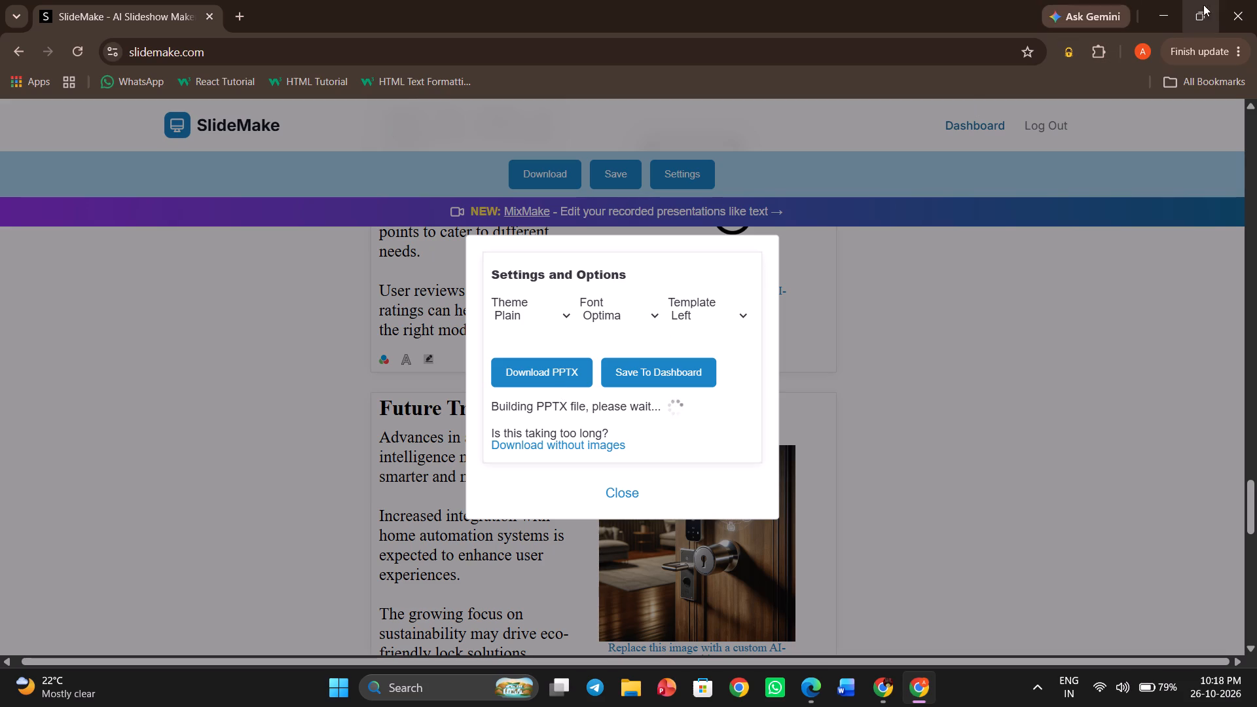
Open the downloaded Smart Home Automatic Door Lock System.pptx in PowerPoint and enable editing.
left_click(1199, 49)
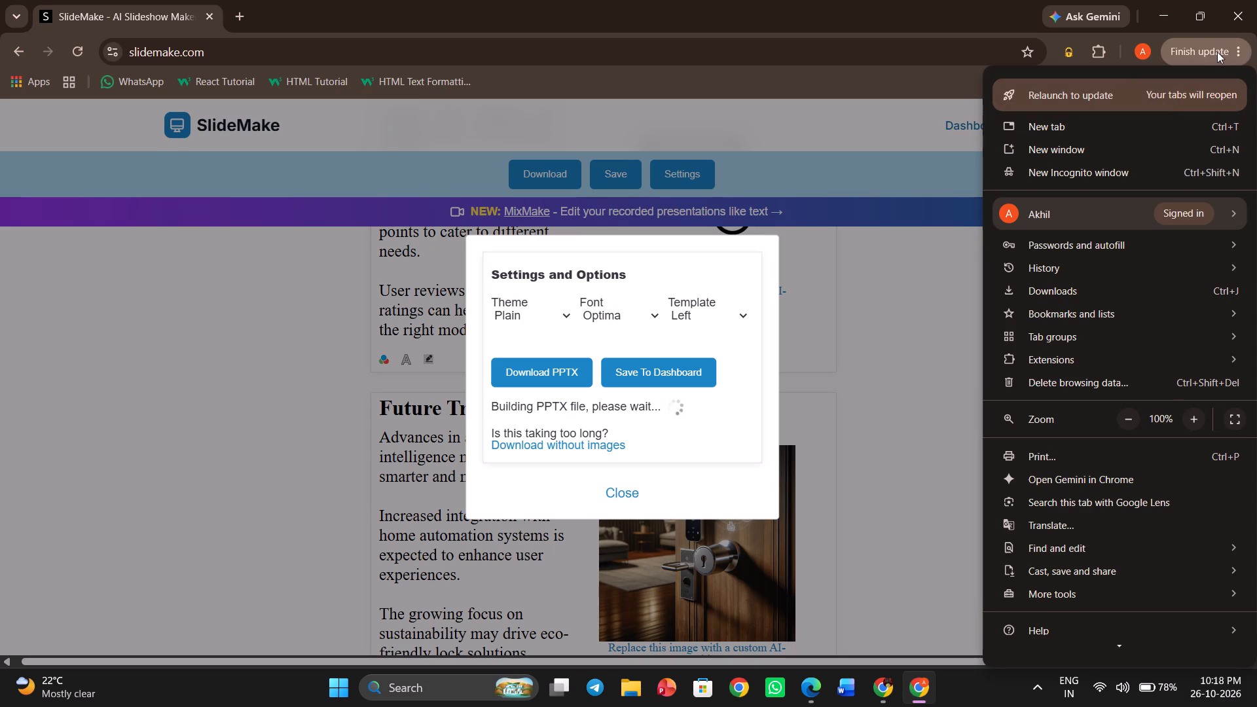
left_click(1126, 302)
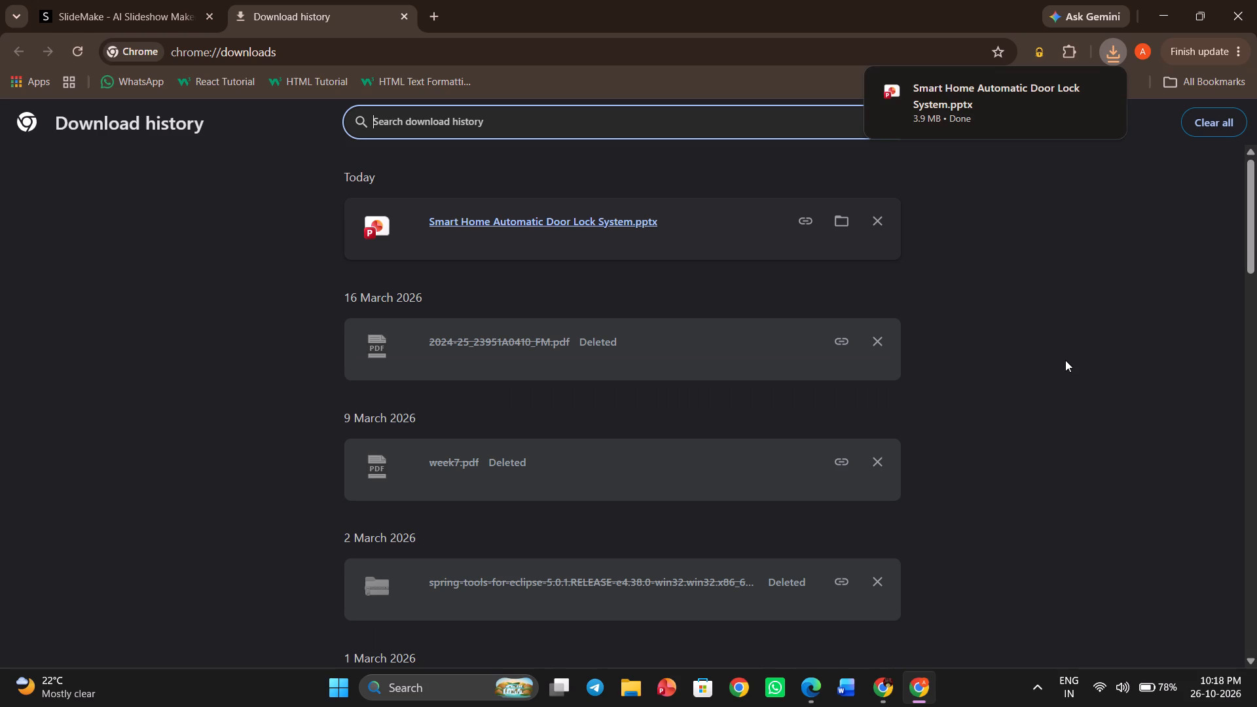
scroll(1065, 360, "up", 1)
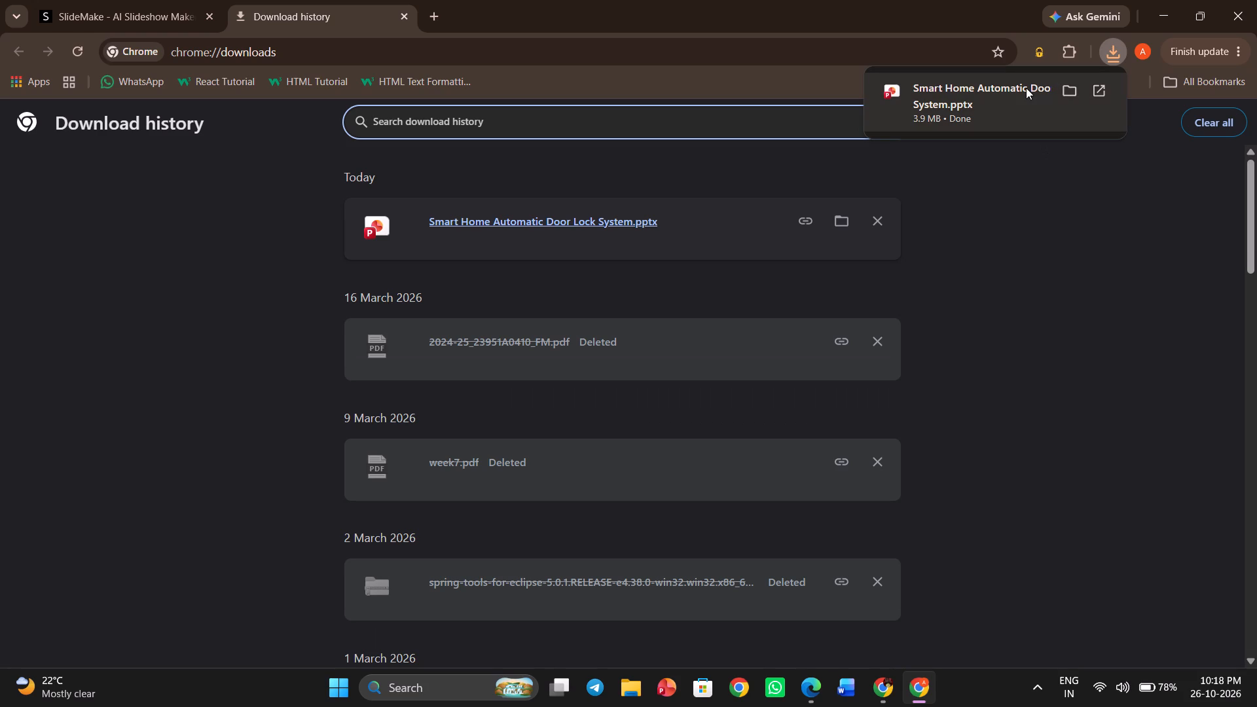
left_click(1026, 88)
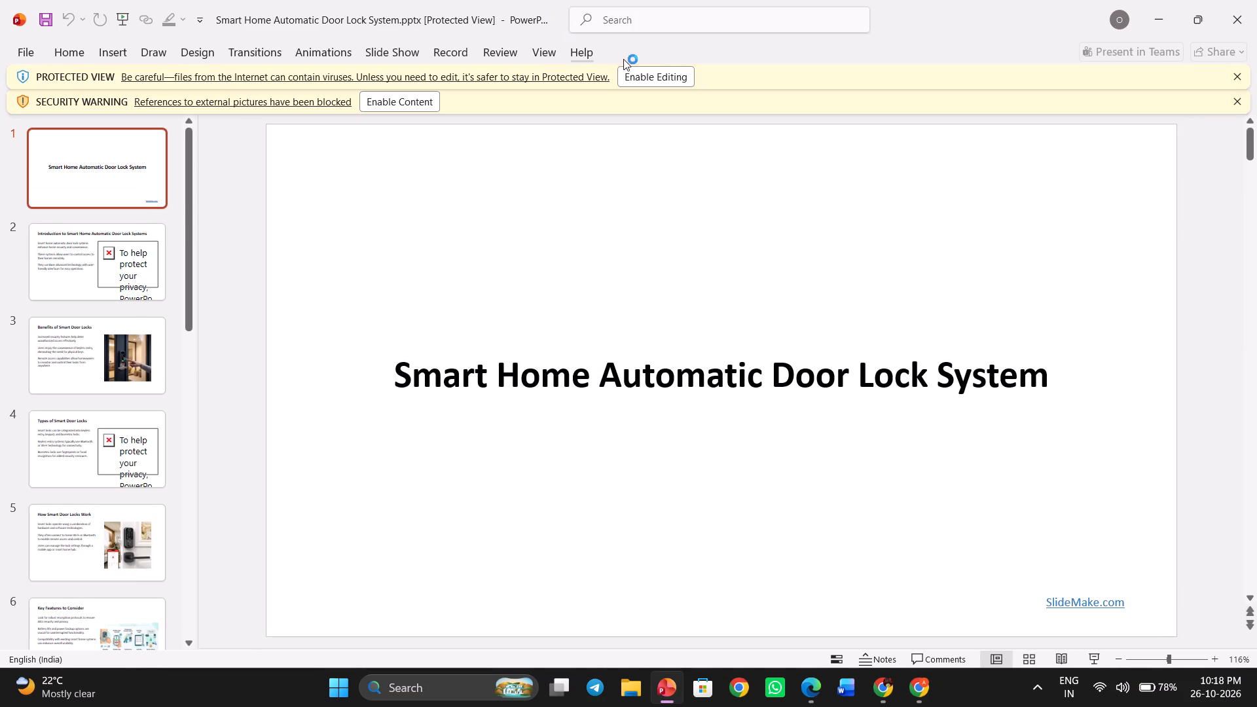
left_click(638, 81)
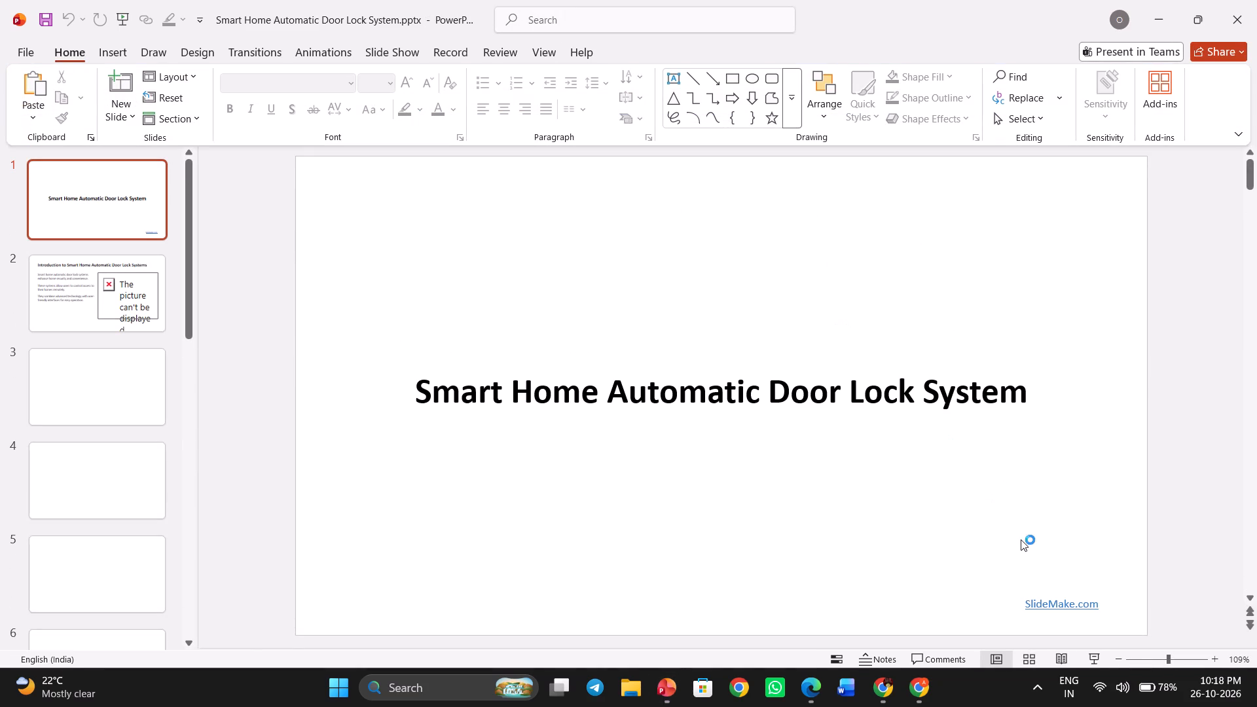
Delete the SlideMake.com link text box from the title slide.
left_click(1020, 576)
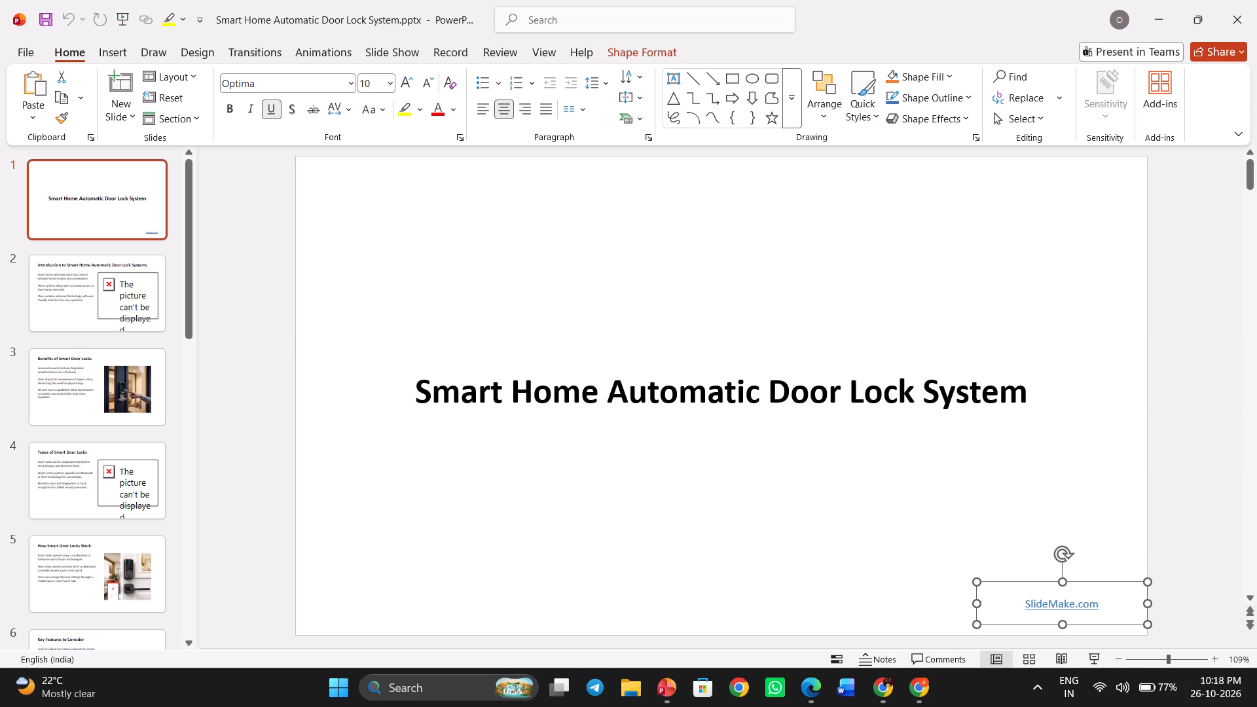
key("BackSpace")
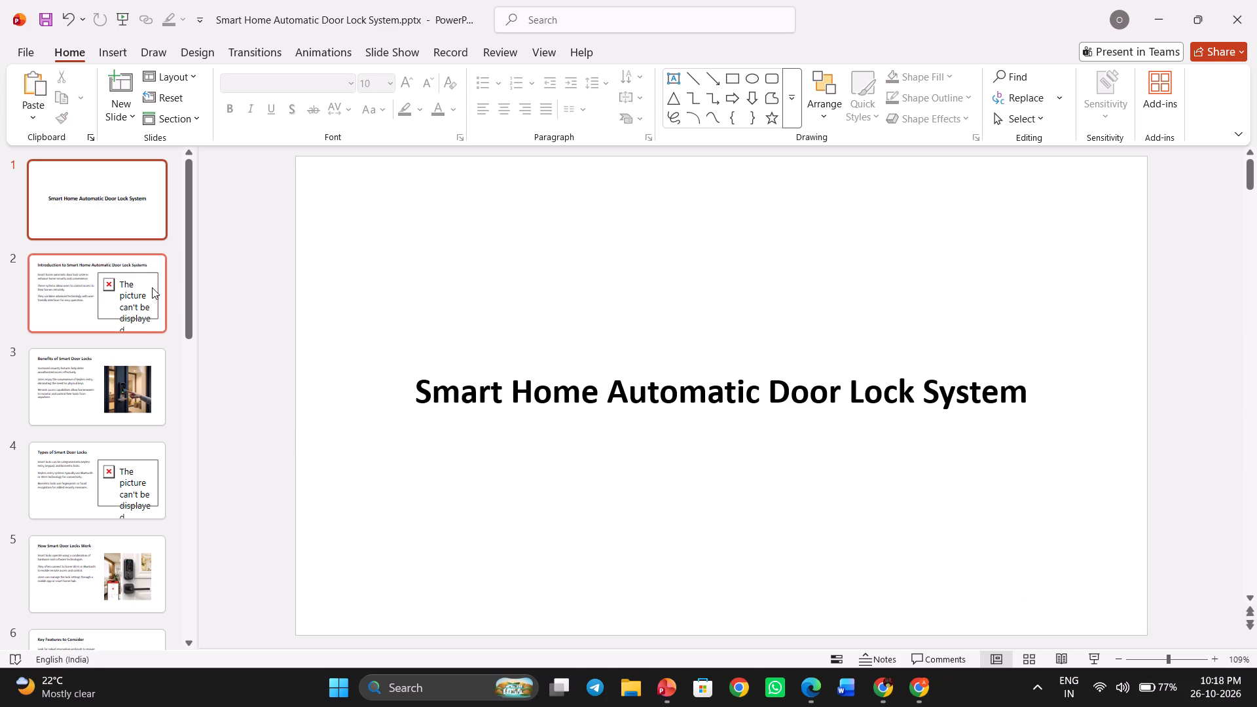
Delete the picture that can't be displayed from slide 2, Introduction to Smart Home Automatic Door Lock Systems.
left_click(146, 283)
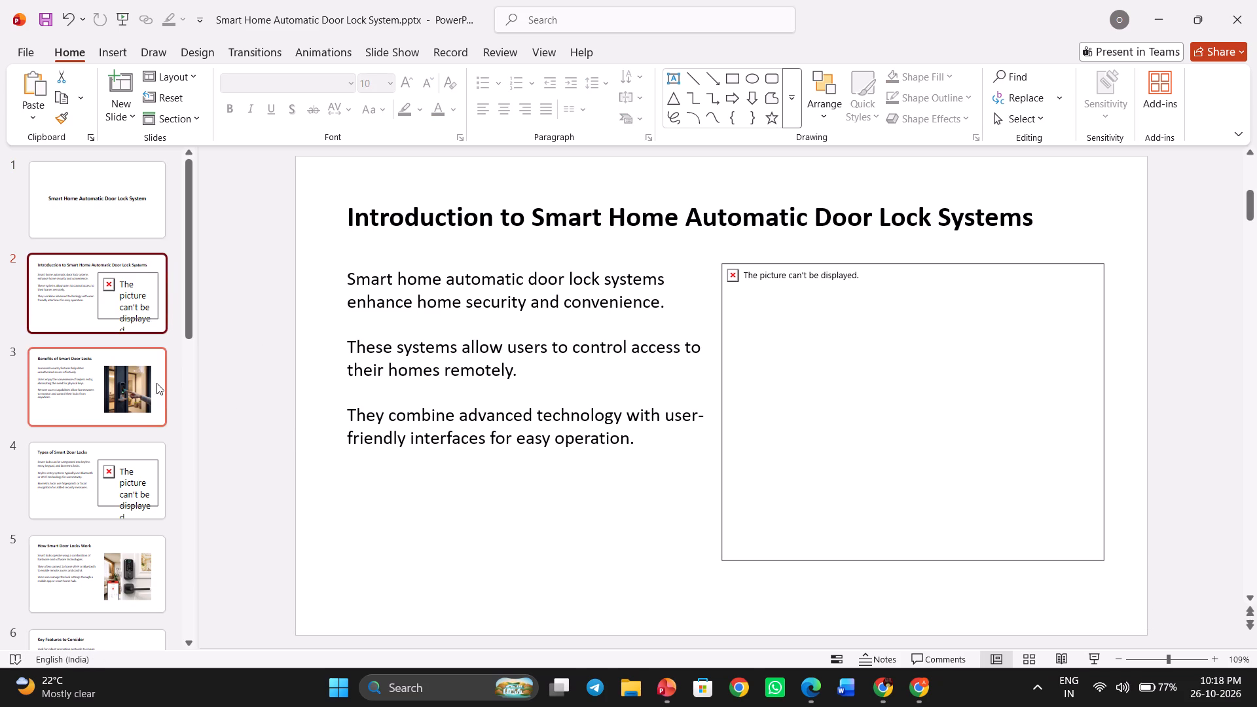
left_click(156, 383)
left_click(118, 492)
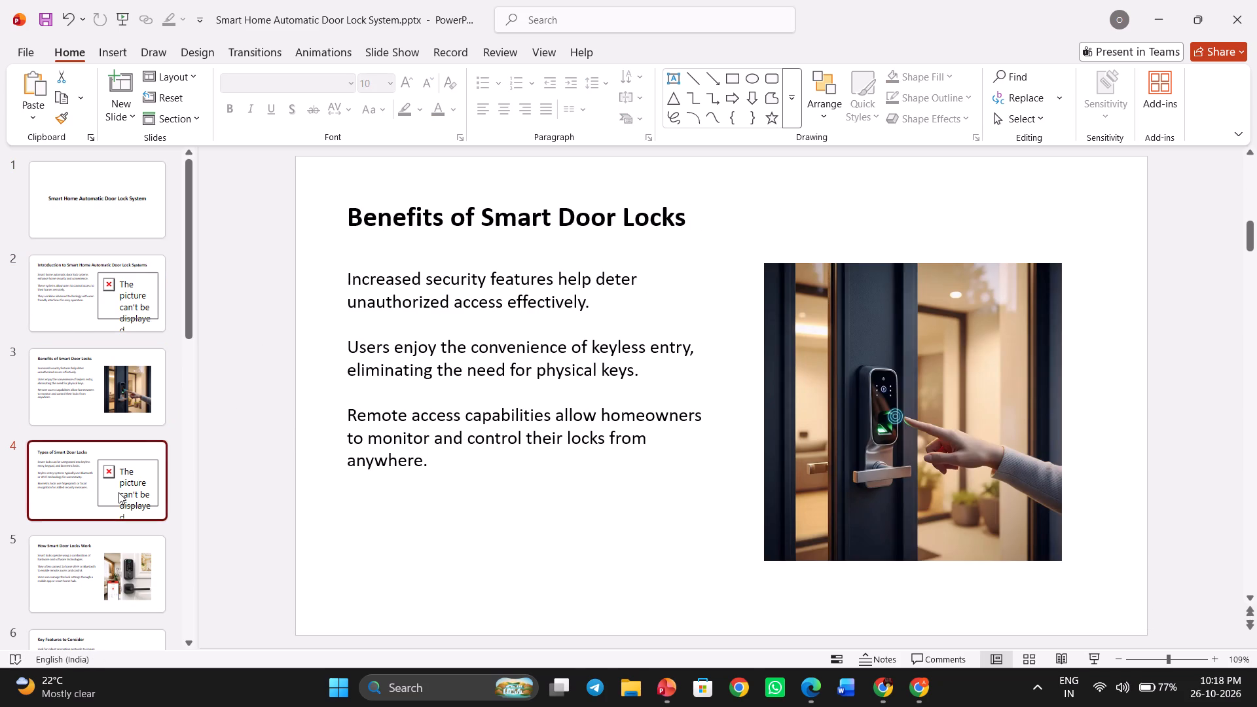
left_click_drag(164, 255, 156, 276)
left_click(156, 276)
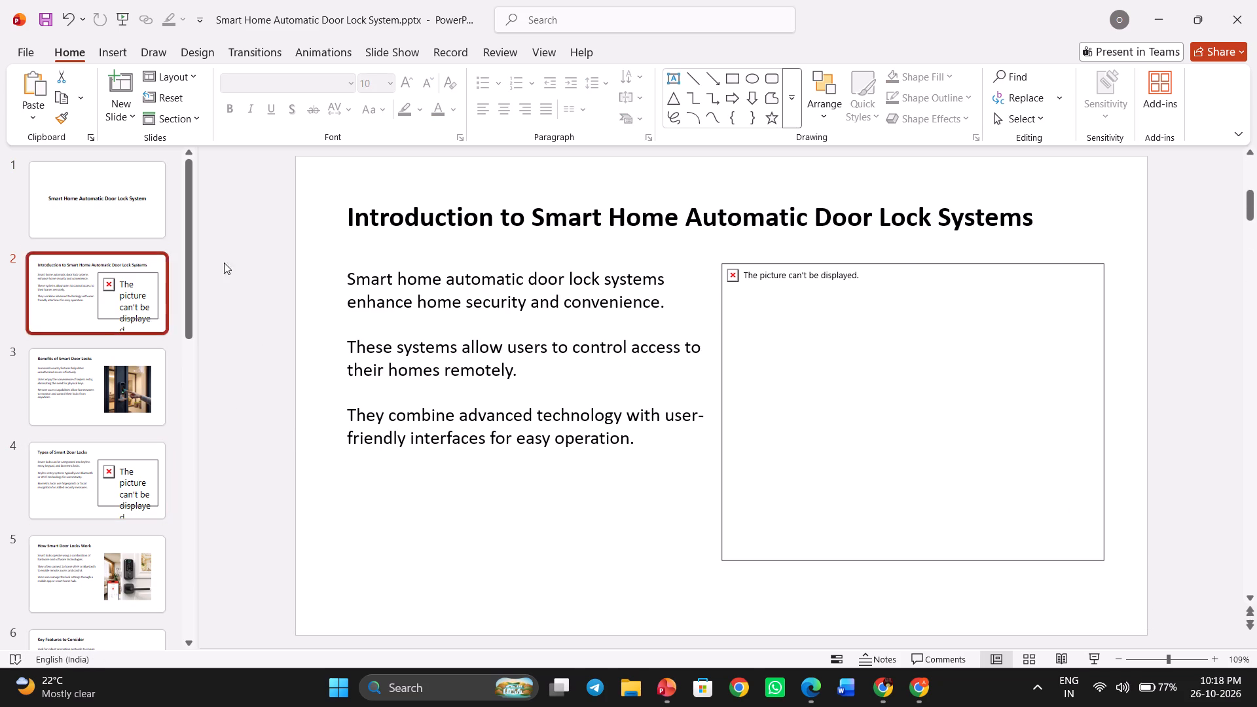
left_click(807, 356)
key("BackSpace")
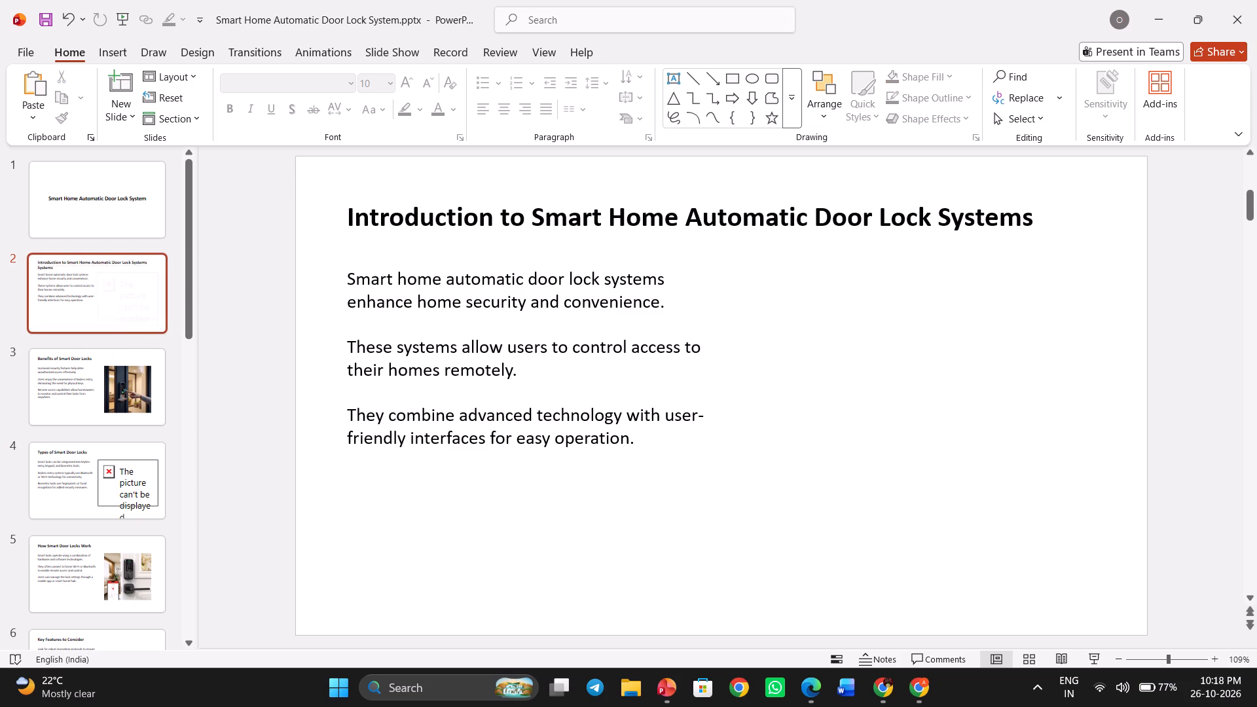
Delete the picture that can't be displayed from slide 4, Types of Smart Door Locks.
left_click(105, 411)
key("Down")
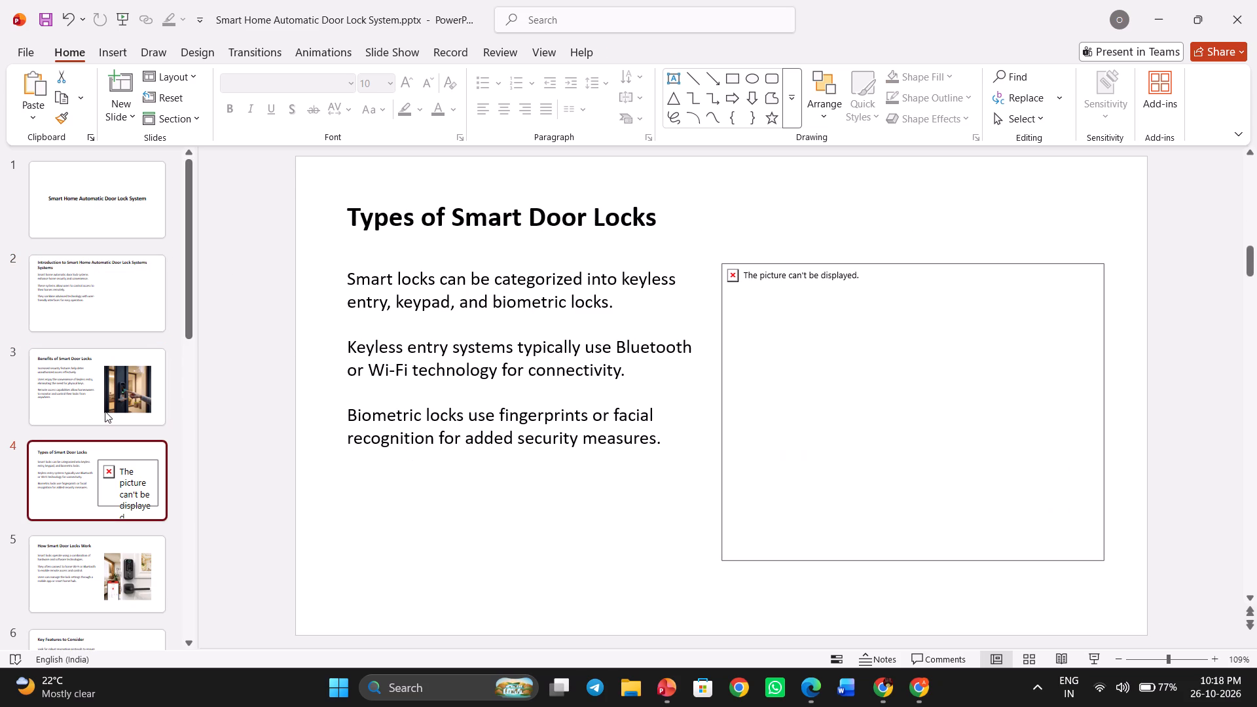
left_click(778, 312)
key("BackSpace")
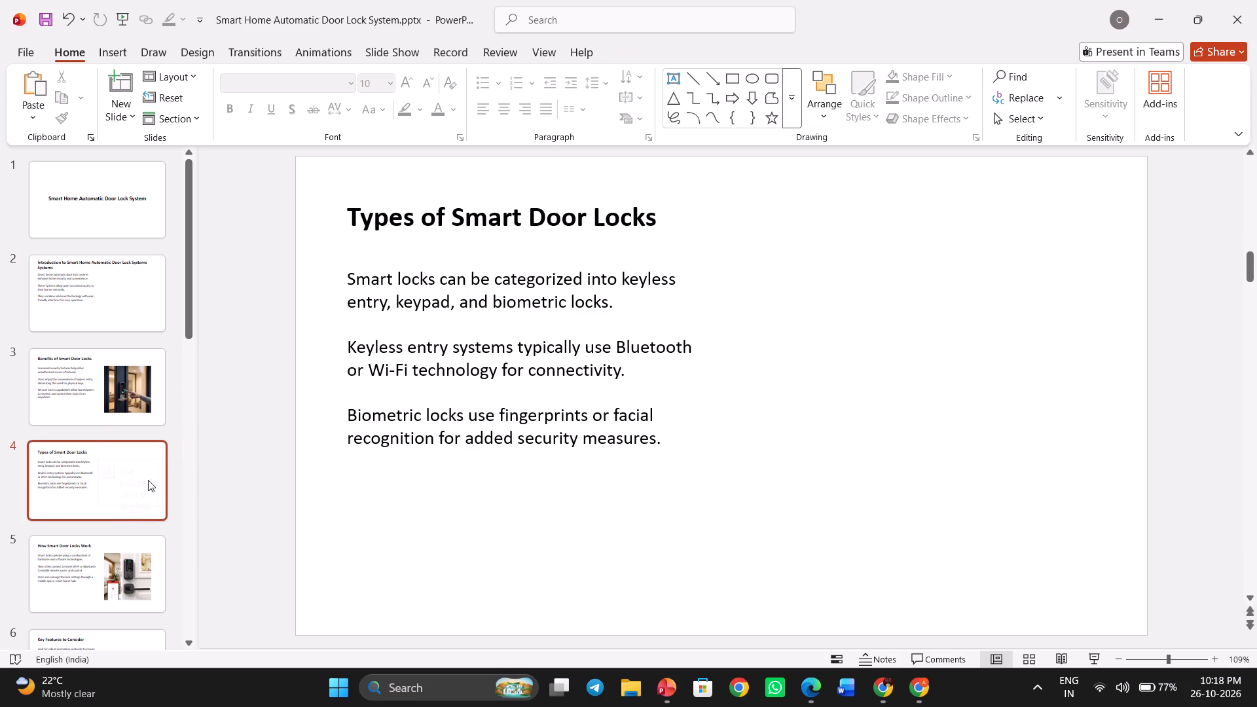
Delete the picture that can't be displayed from slide 7, Installation Process.
left_click(92, 568)
key("Down")
key("Down")
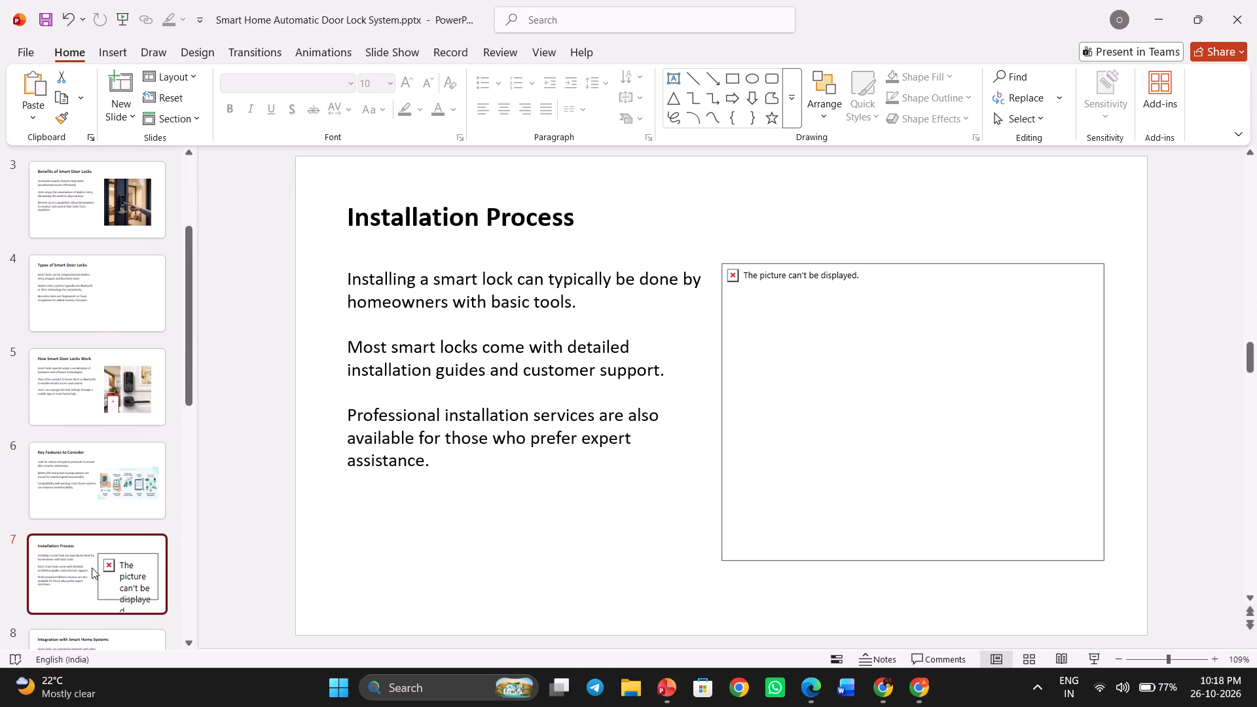
left_click(753, 533)
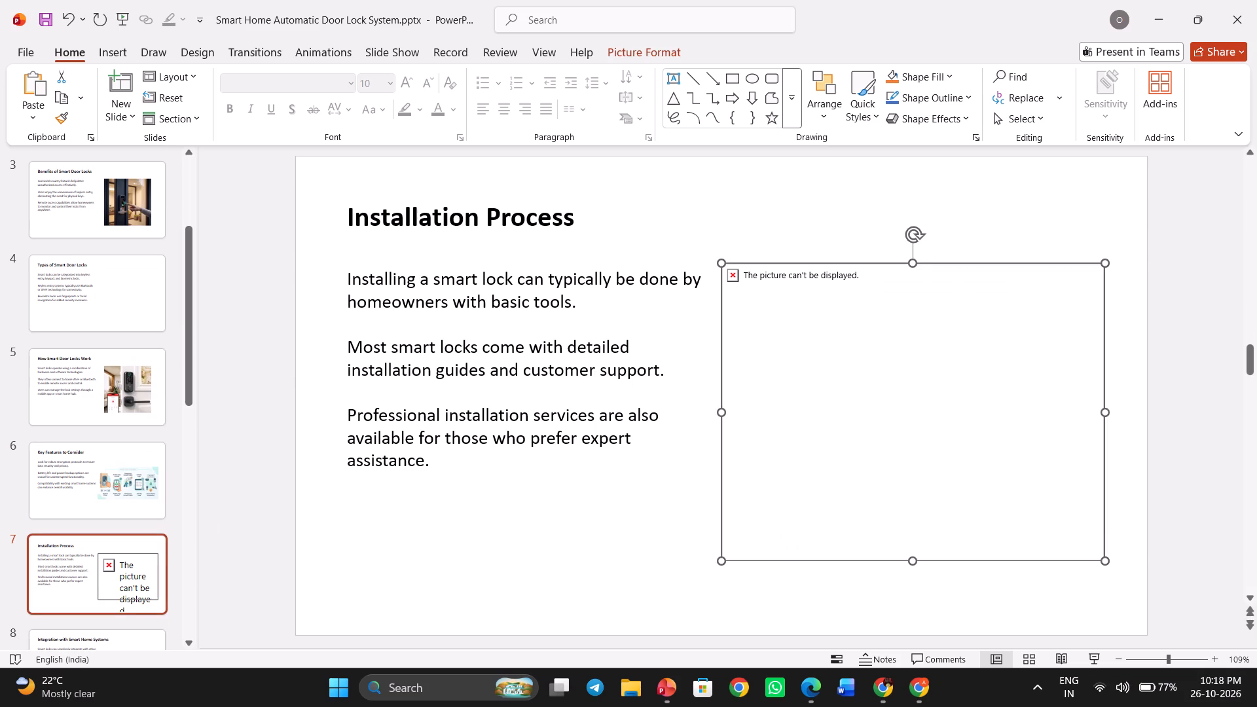
key("BackSpace")
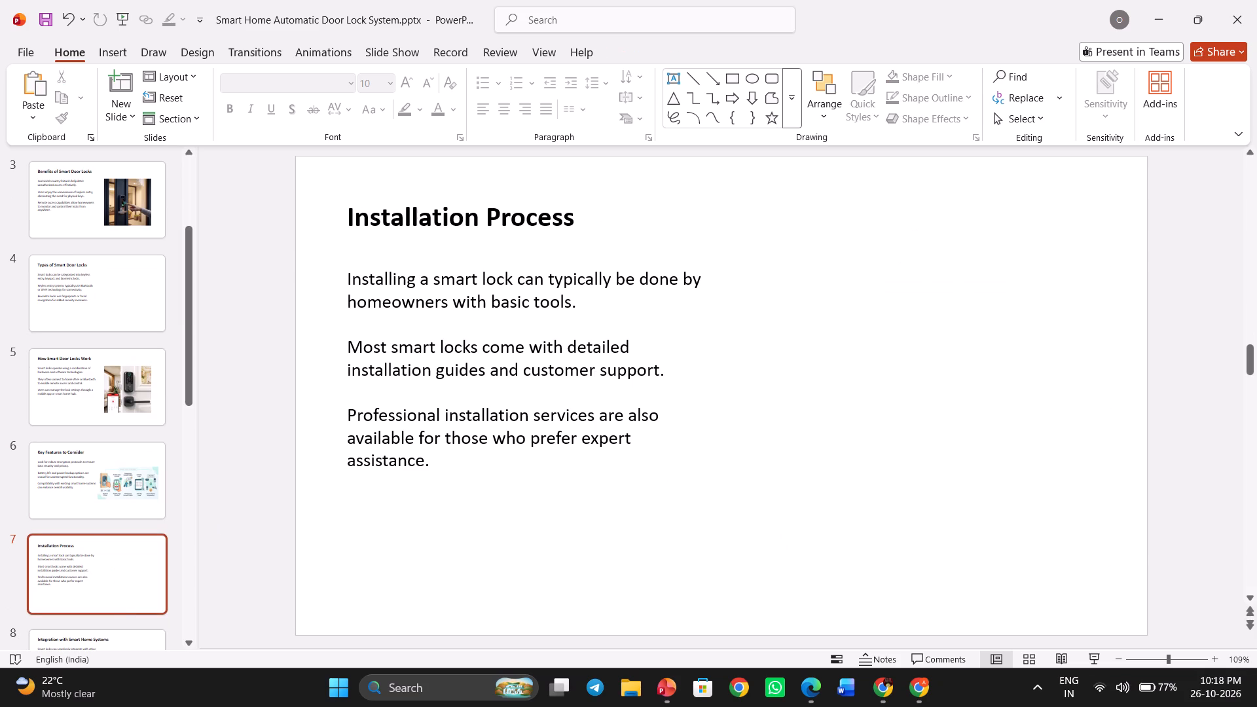
Delete the placeholder image icon from slide 12, Popular Brands and Models.
key("Down")
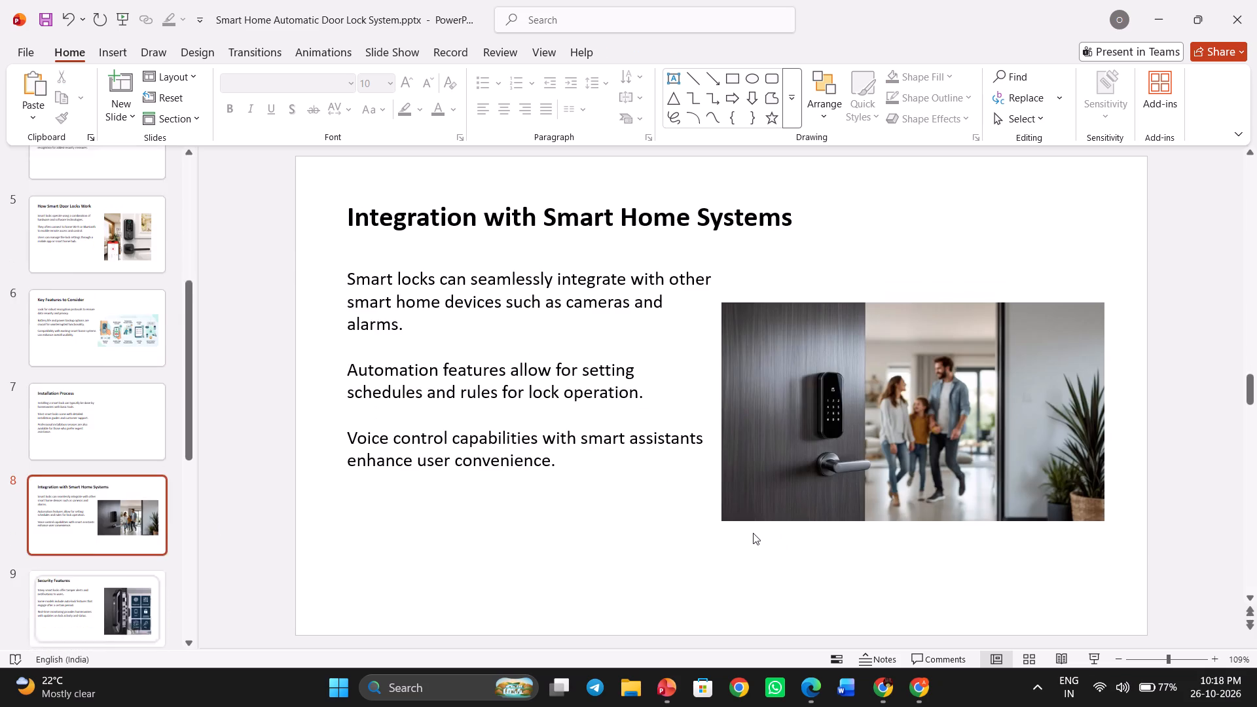
key("Down")
key("Down")
key("Down")
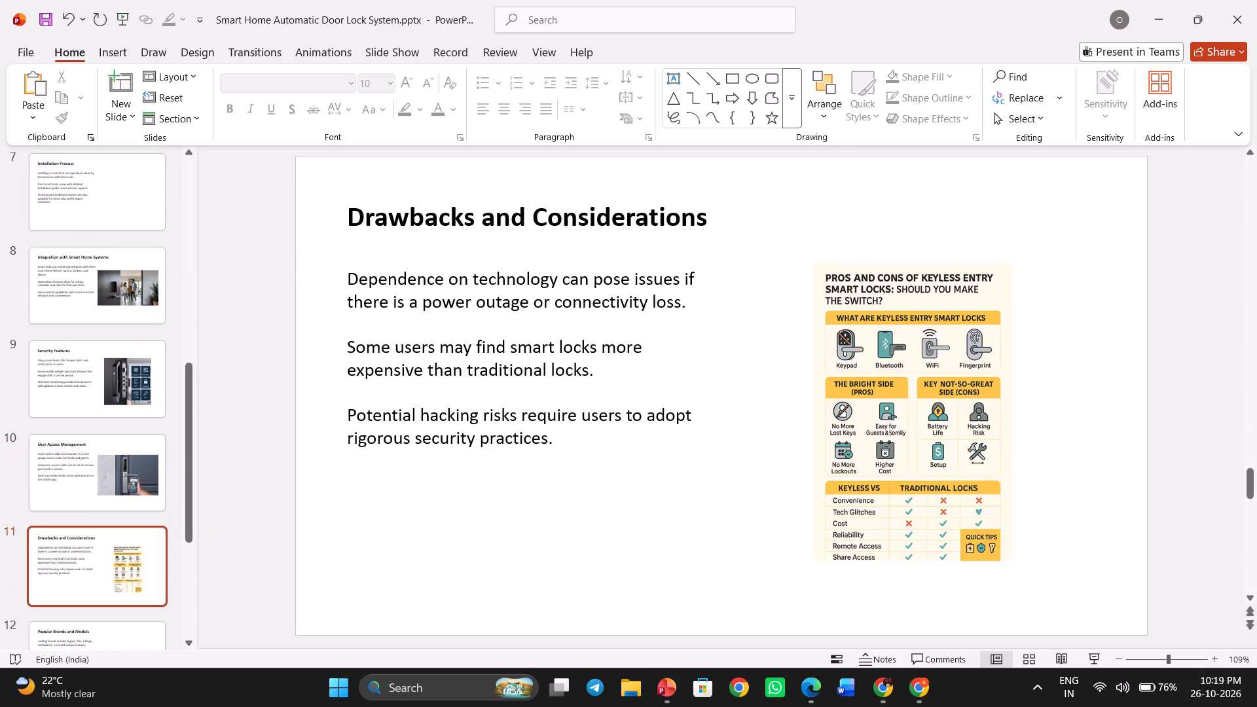
key("Down")
left_click(953, 411)
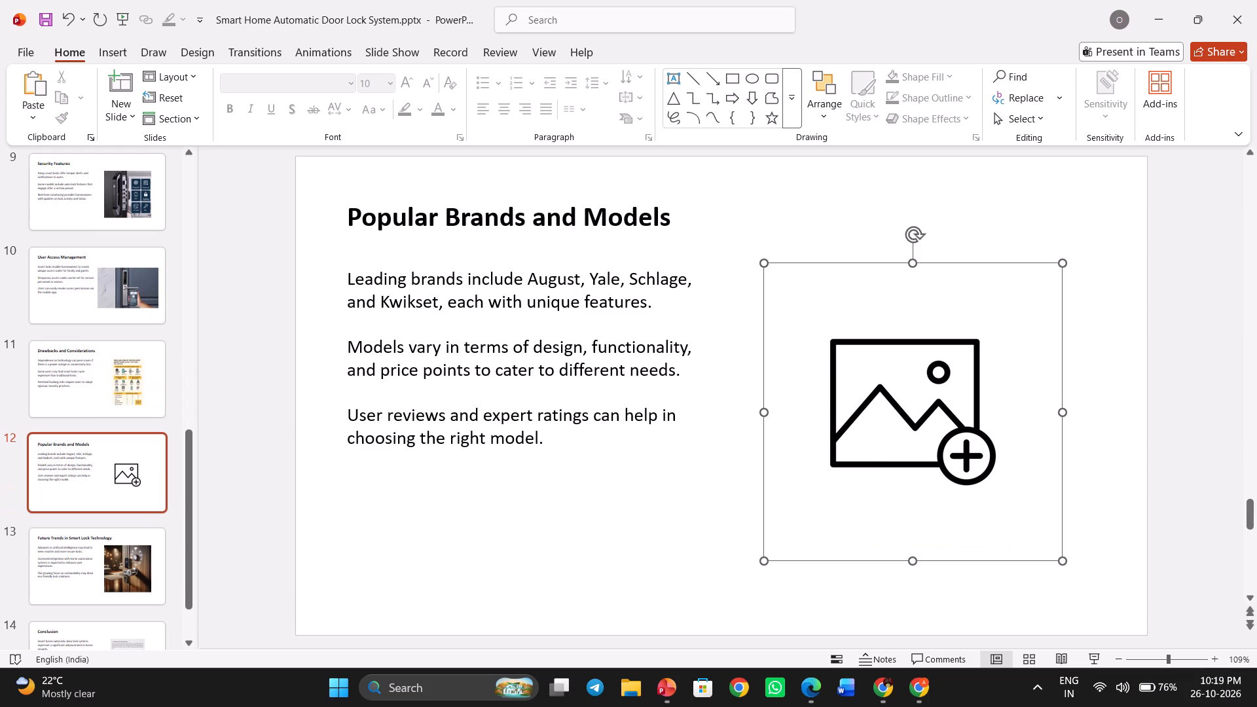
key("BackSpace")
Check slides 13 and 14, Future Trends in Smart Lock Technology and Conclusion, for pictures that can't be displayed.
key("Down")
key("Down")
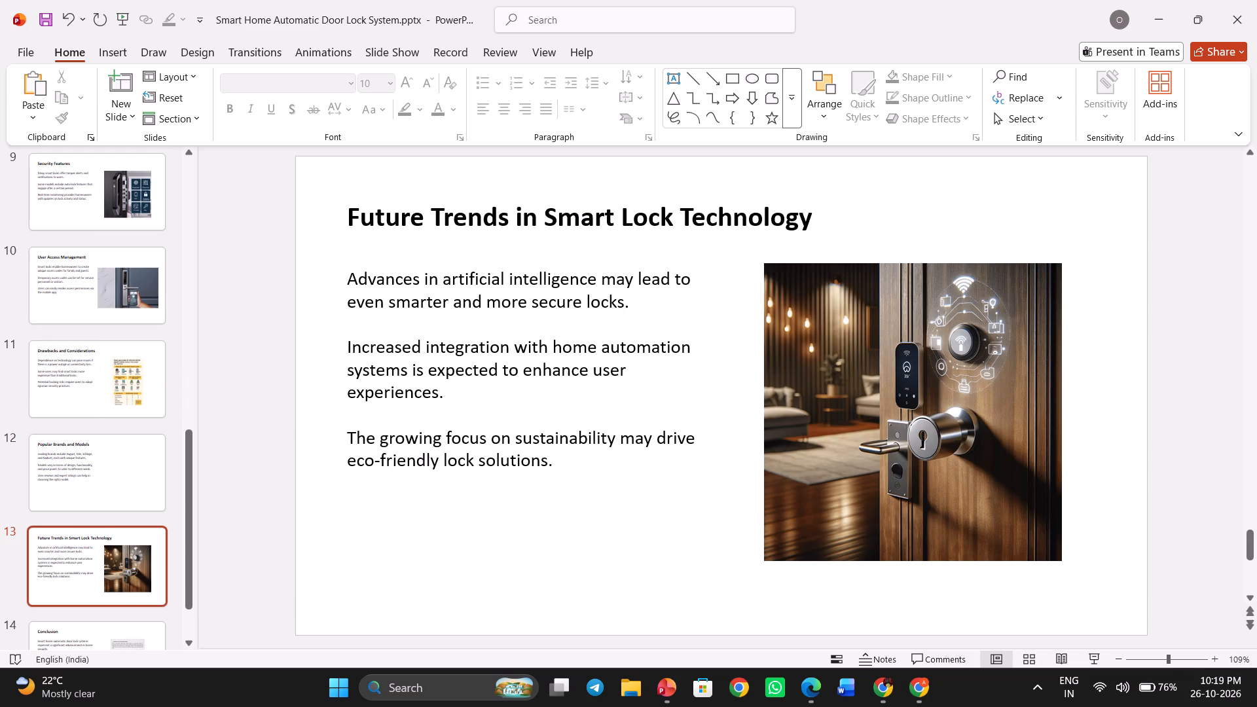
key("Down")
key("Down")
key("Down")
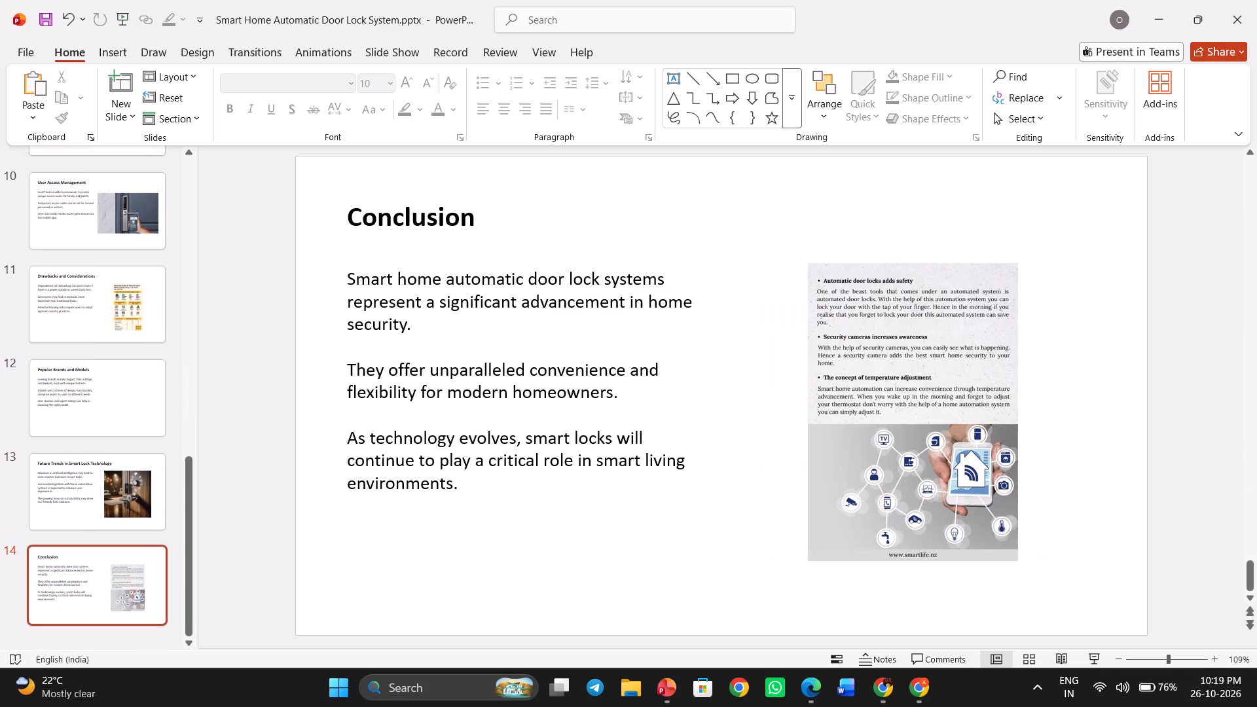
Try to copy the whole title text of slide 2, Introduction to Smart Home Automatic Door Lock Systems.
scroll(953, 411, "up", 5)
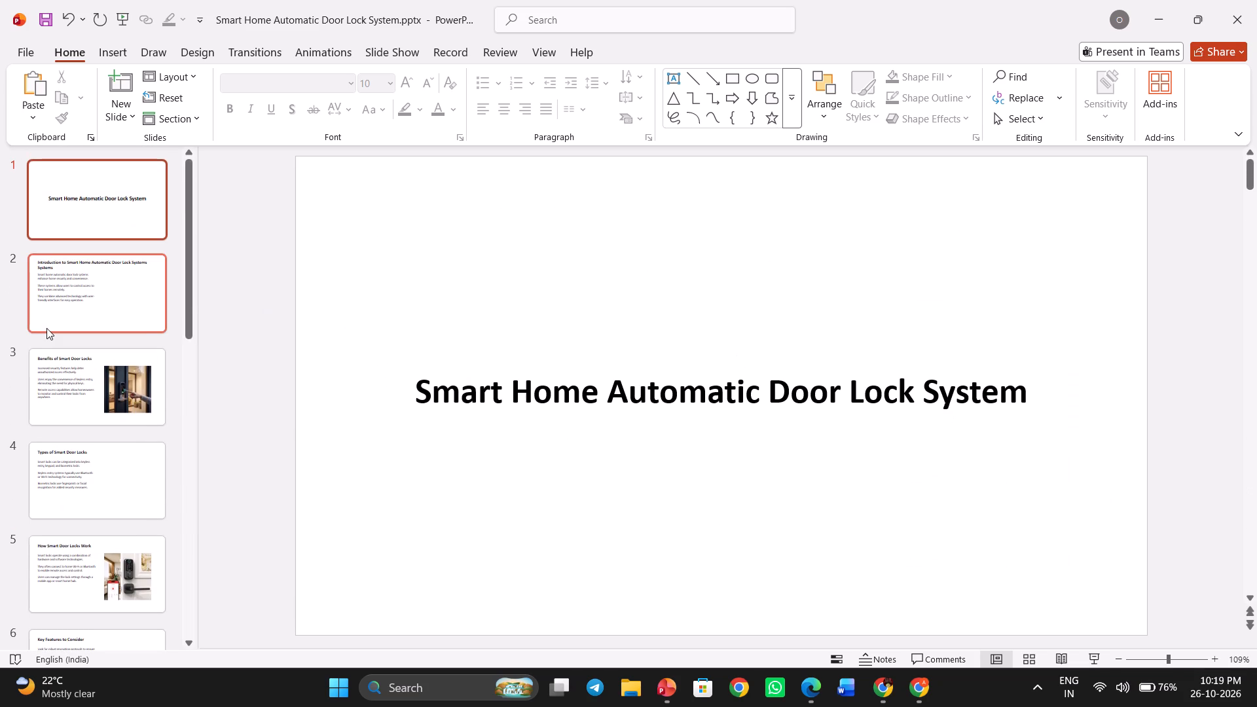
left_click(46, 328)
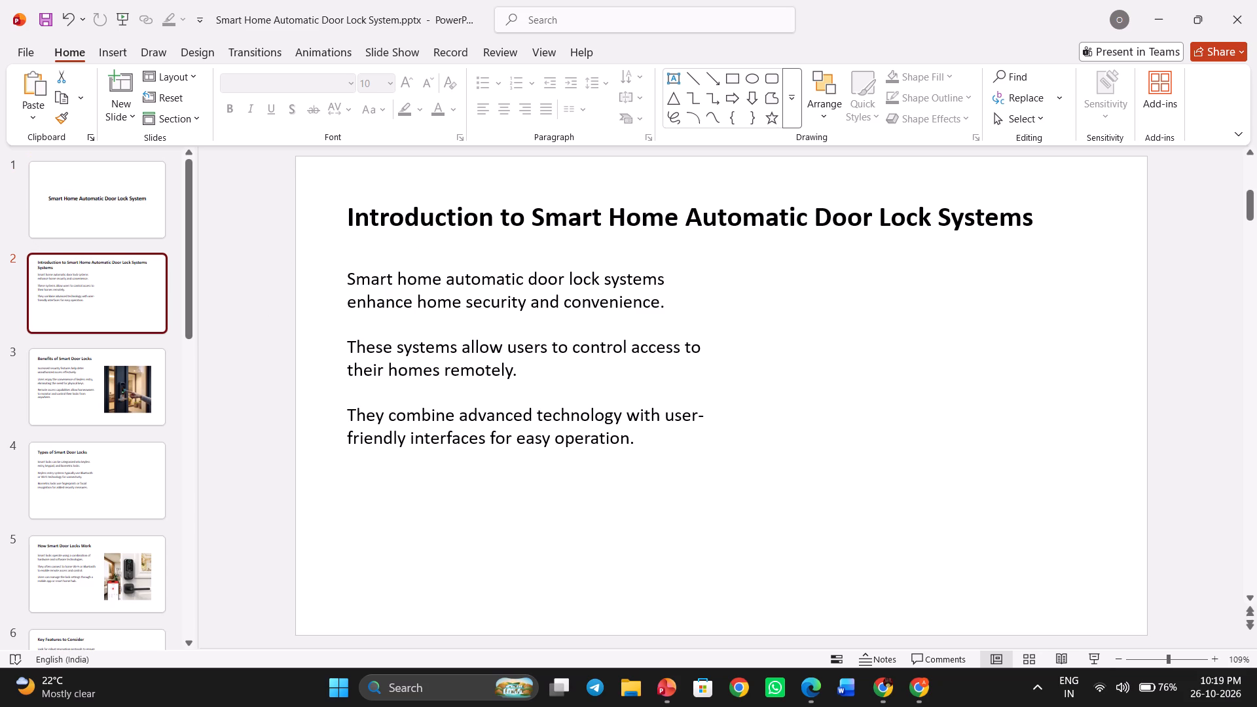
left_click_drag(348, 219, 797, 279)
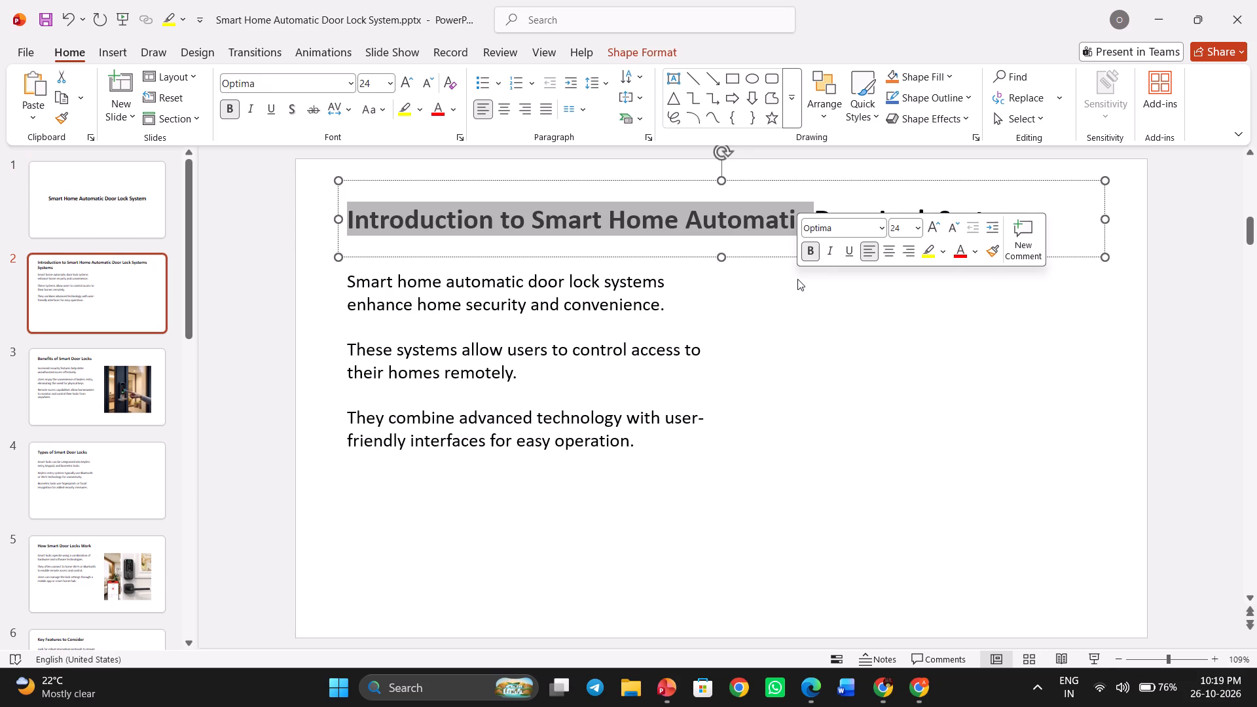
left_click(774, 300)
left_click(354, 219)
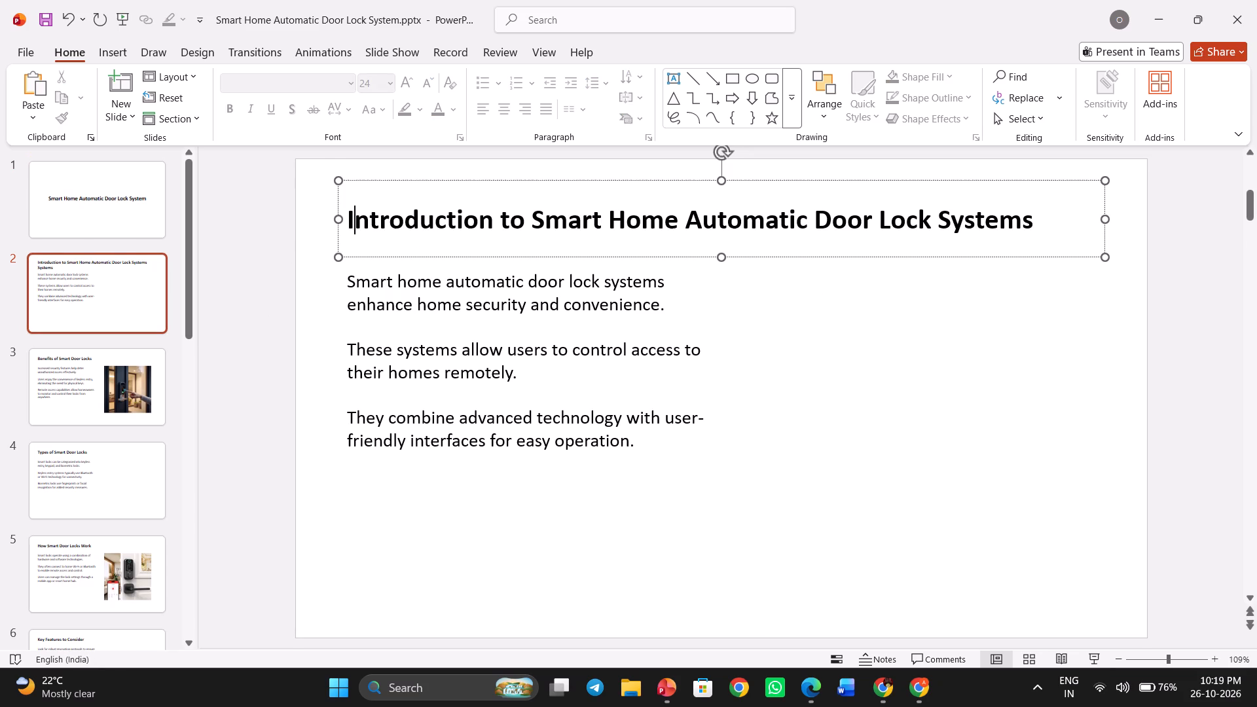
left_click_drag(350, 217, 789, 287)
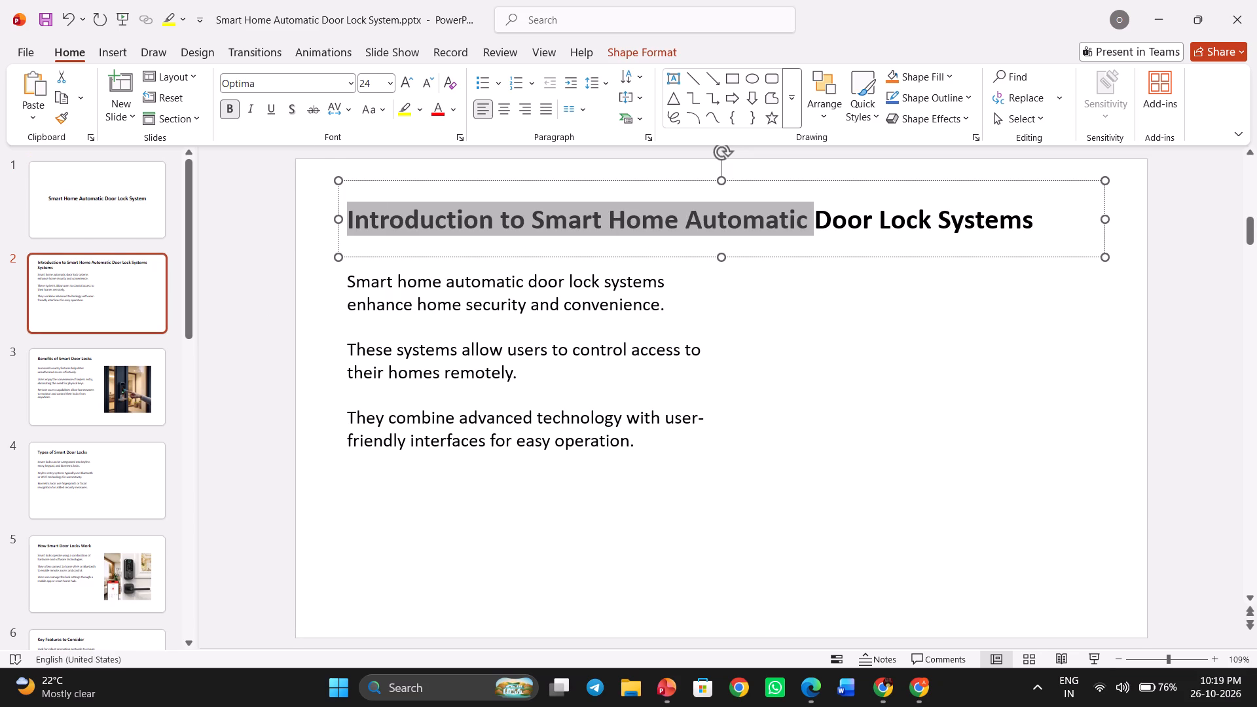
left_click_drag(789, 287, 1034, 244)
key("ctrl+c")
Switch to Chrome and search Google Images in a new tab for "Smart Home Automatic Door Lock System".
left_click(892, 685)
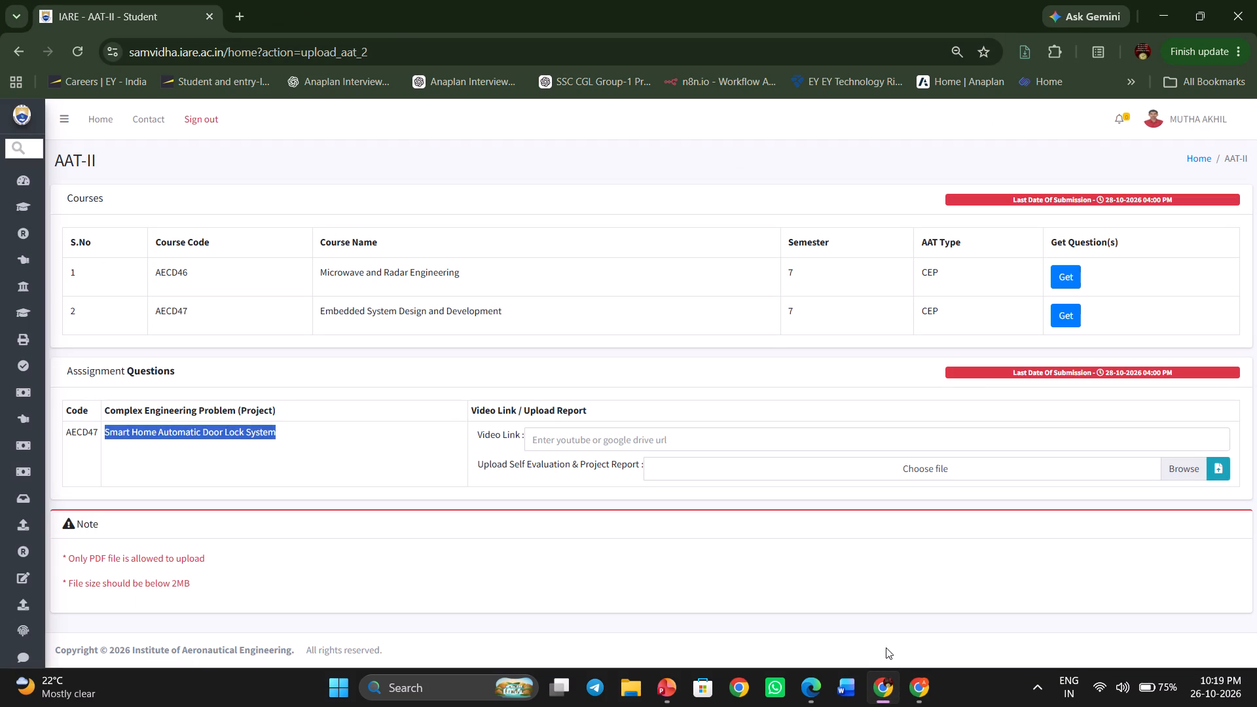
left_click(920, 697)
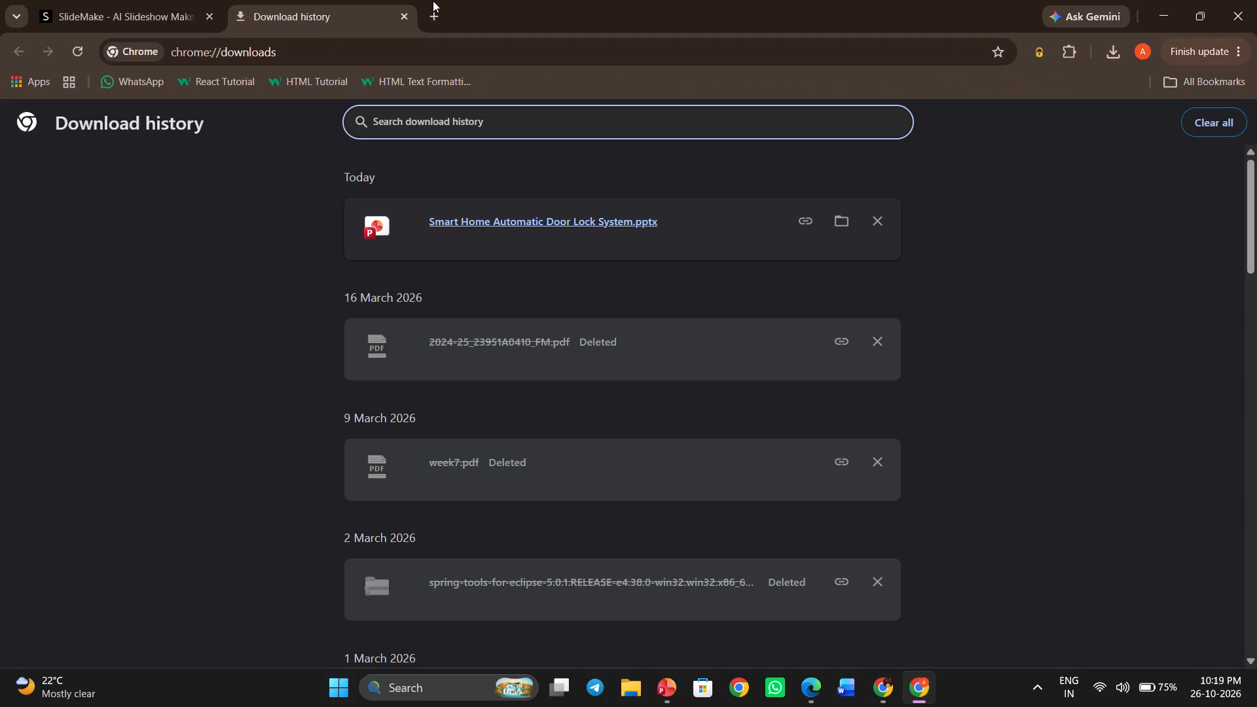
left_click(443, 4)
key("ctrl+v")
key("Return")
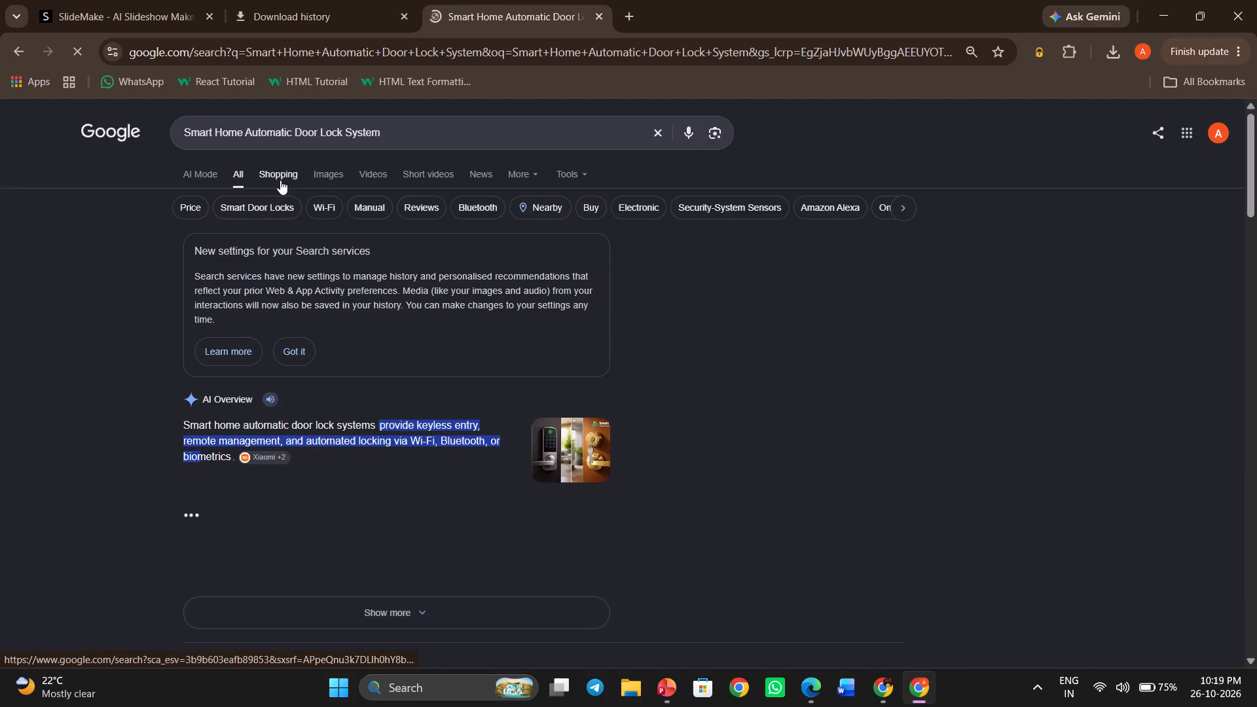
left_click(333, 168)
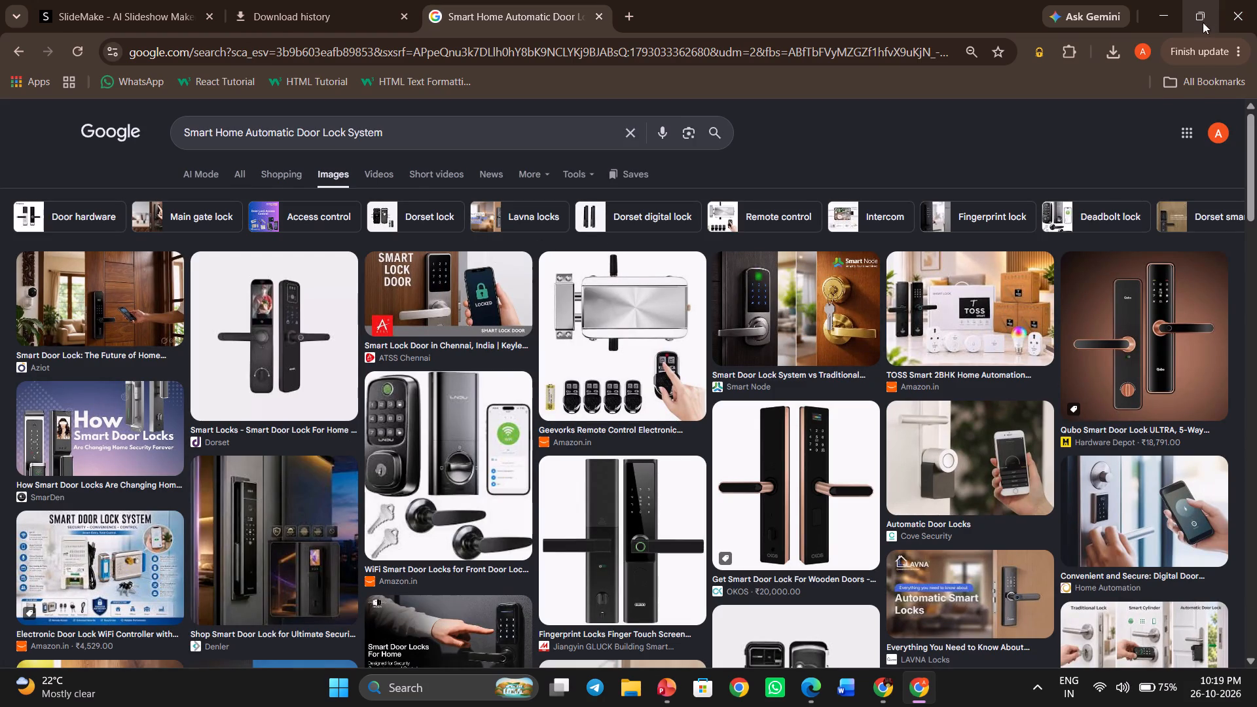
Arrange the PowerPoint presentation and the Chrome image results side by side on the screen.
left_click(1125, 137)
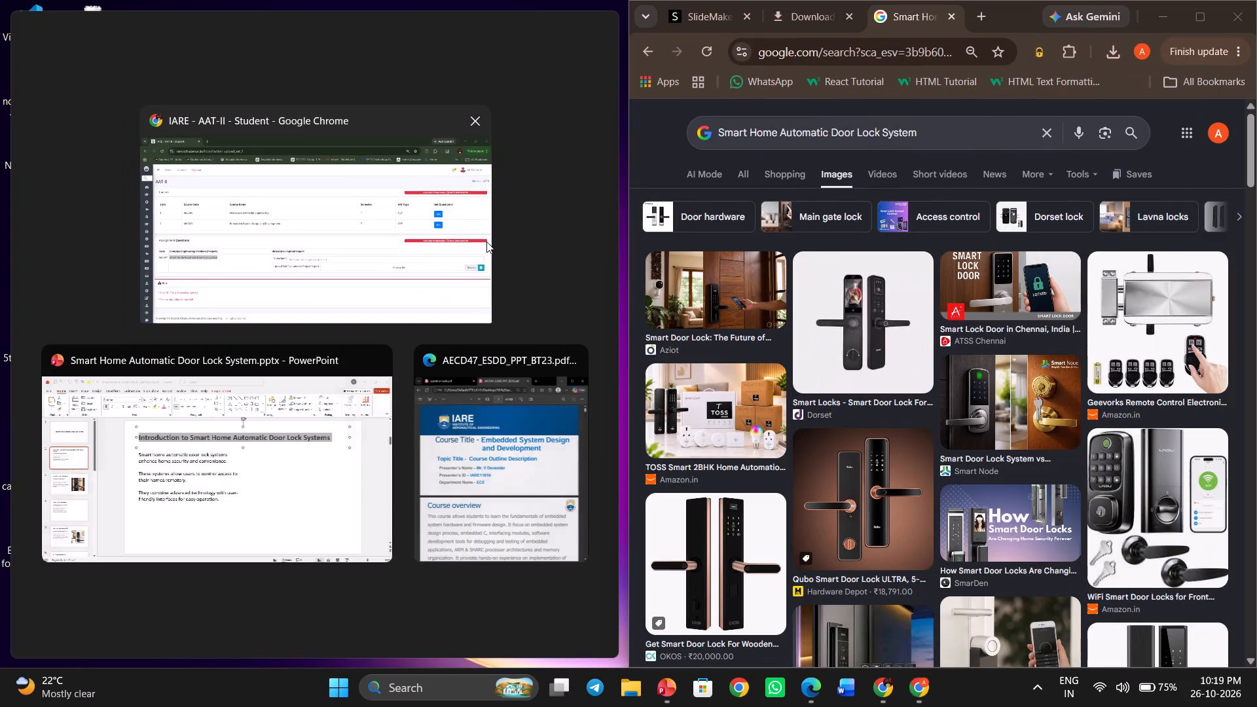
left_click(257, 416)
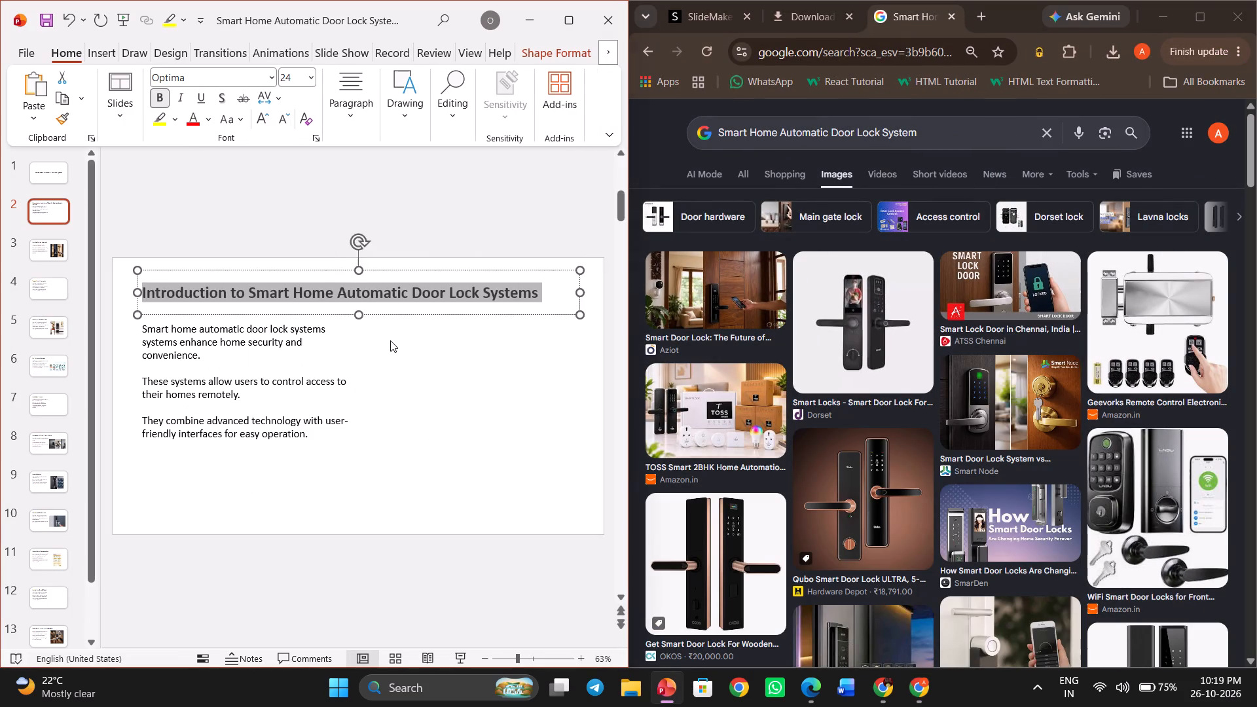
left_click(390, 340)
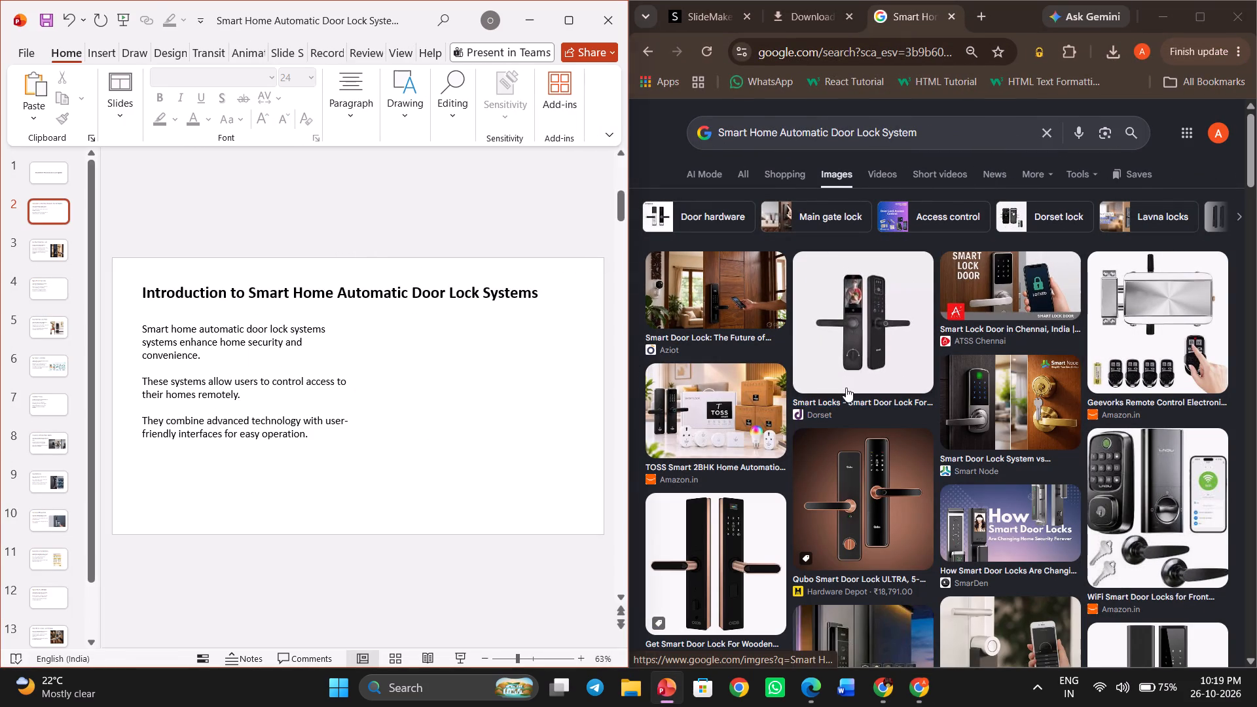
Browse the image results for a smart door lock picture that suits the introduction slide.
scroll(844, 333, "down", 6)
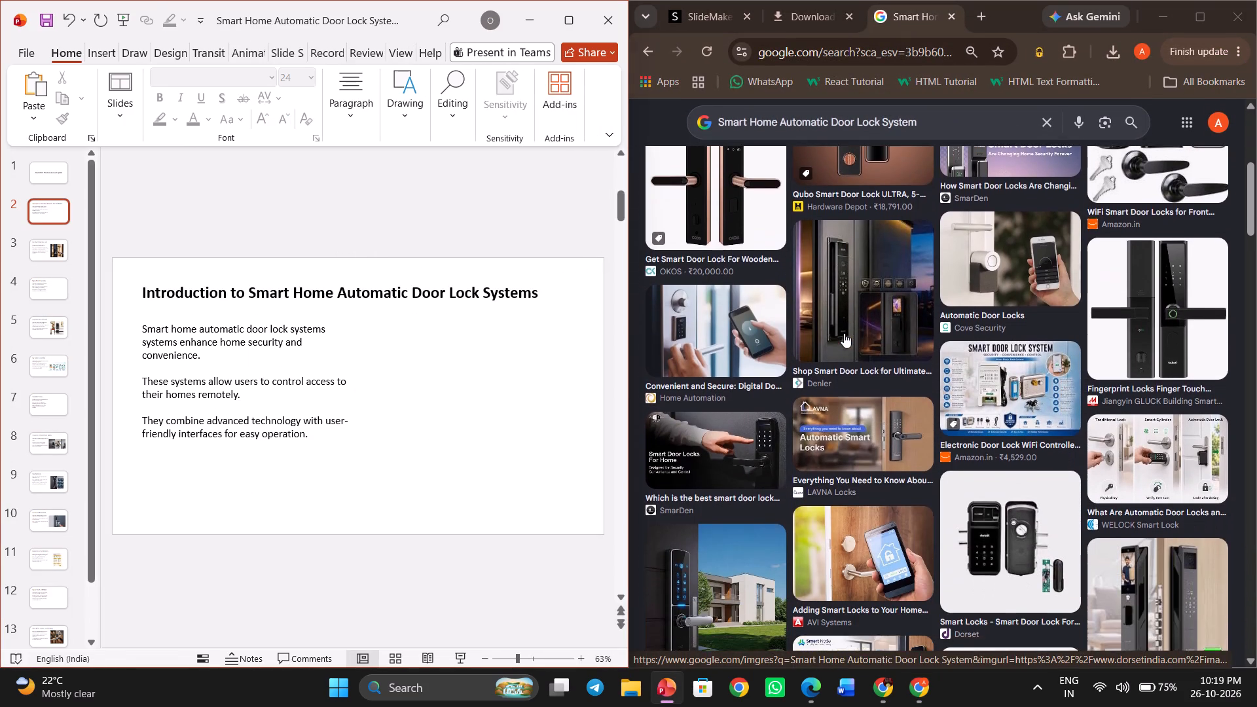
scroll(844, 333, "down", 3)
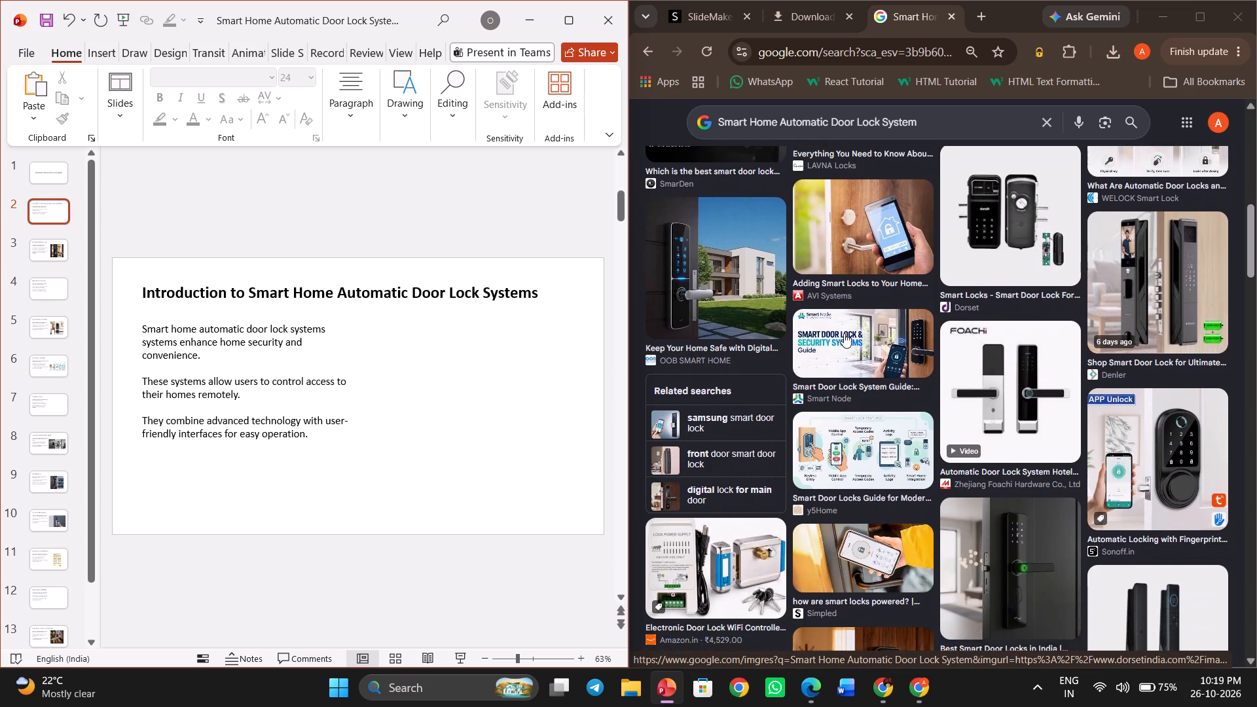
scroll(844, 333, "down", 3)
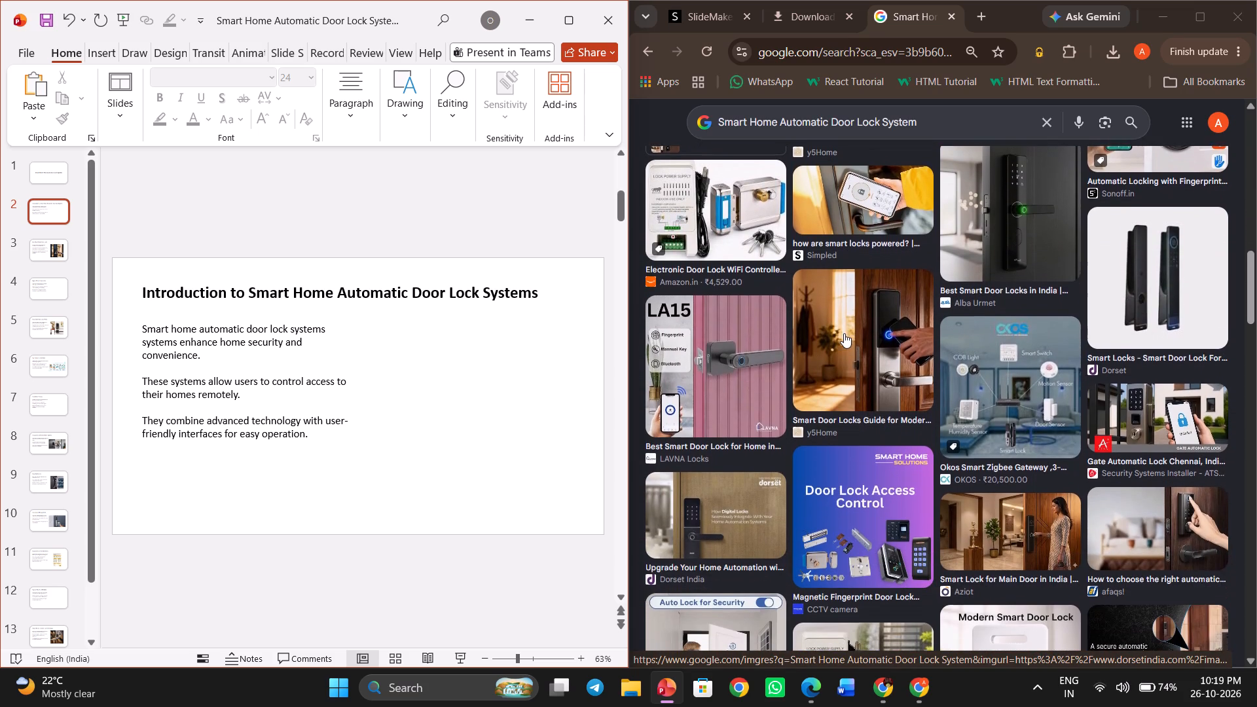
scroll(844, 333, "down", 3)
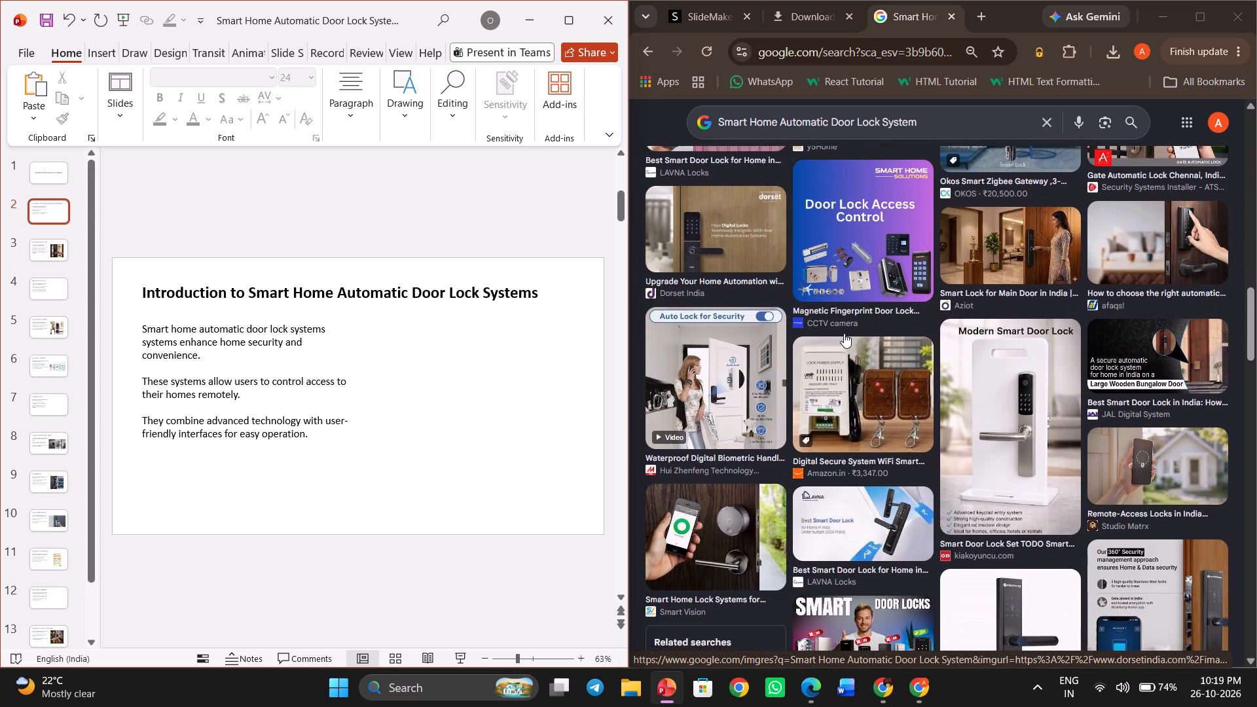
scroll(844, 333, "down", 3)
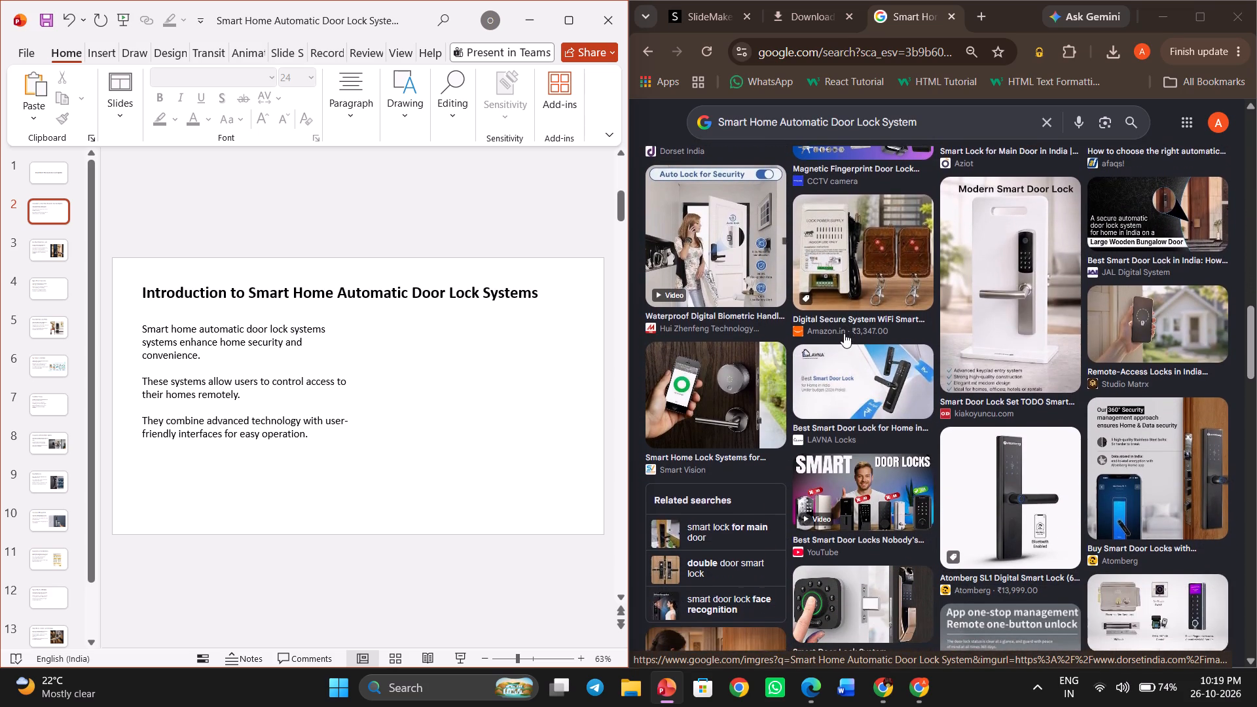
scroll(844, 333, "down", 4)
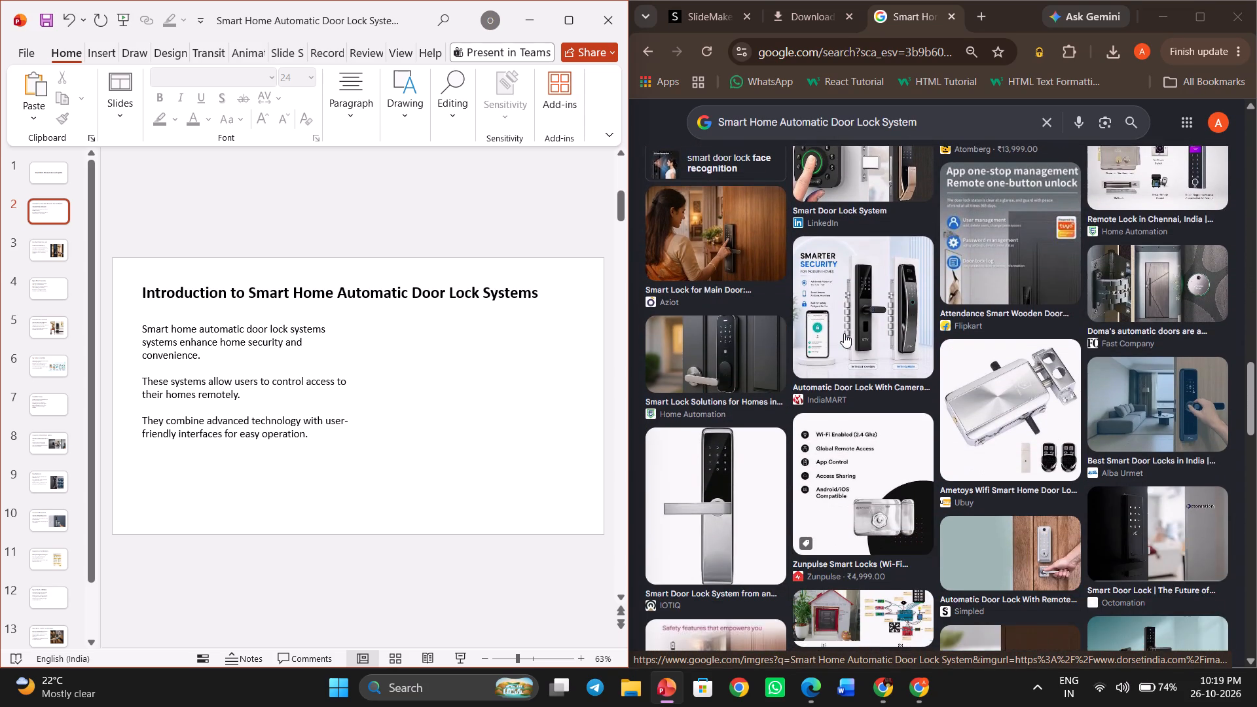
scroll(844, 333, "down", 2)
scroll(844, 333, "up", 2)
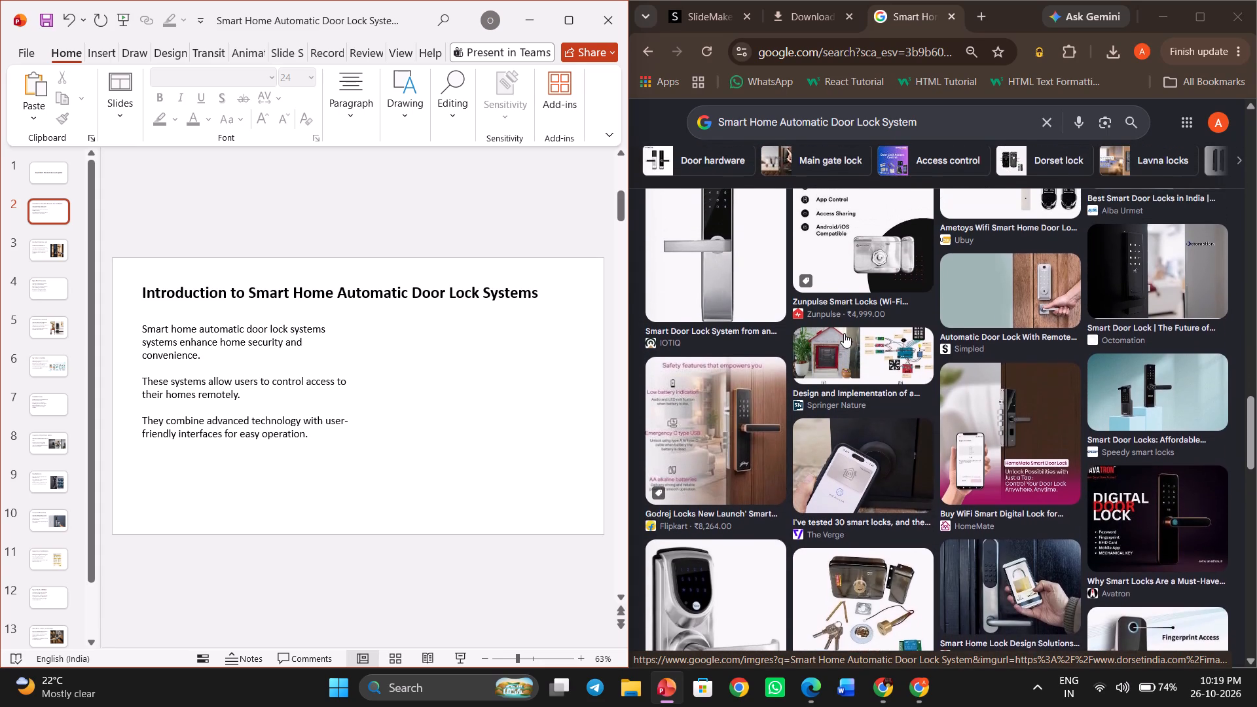
scroll(844, 333, "down", 2)
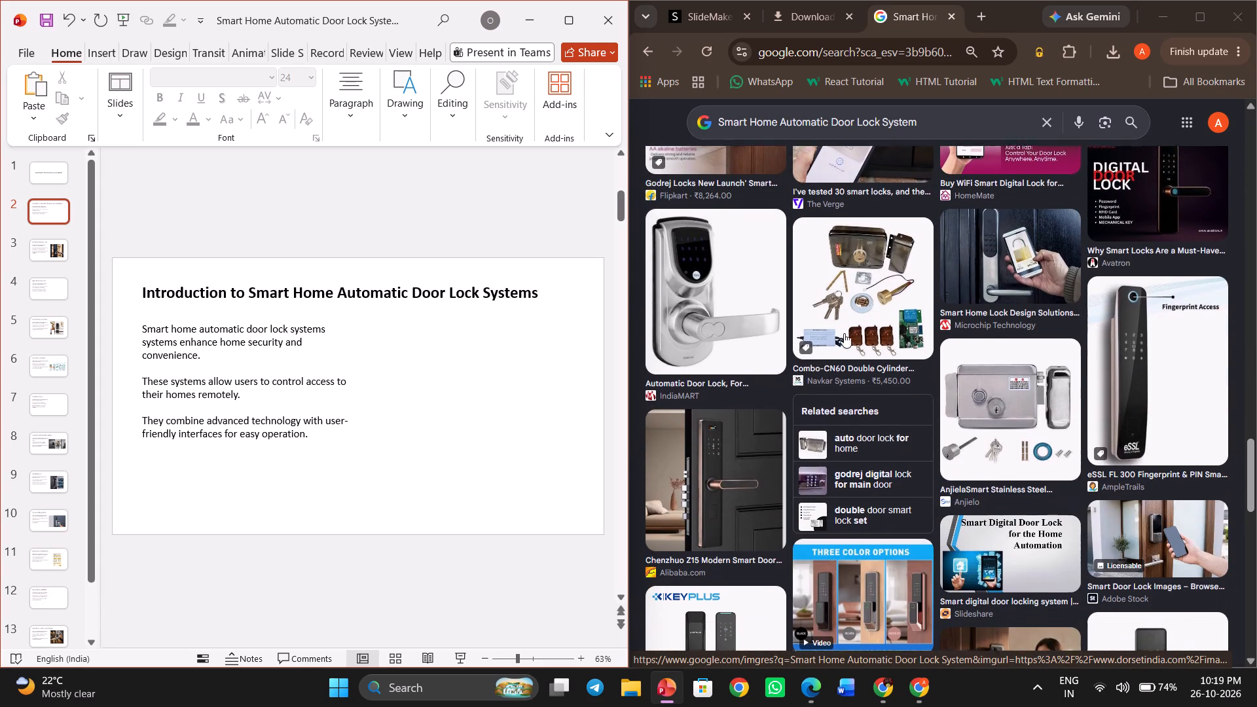
scroll(844, 333, "down", 2)
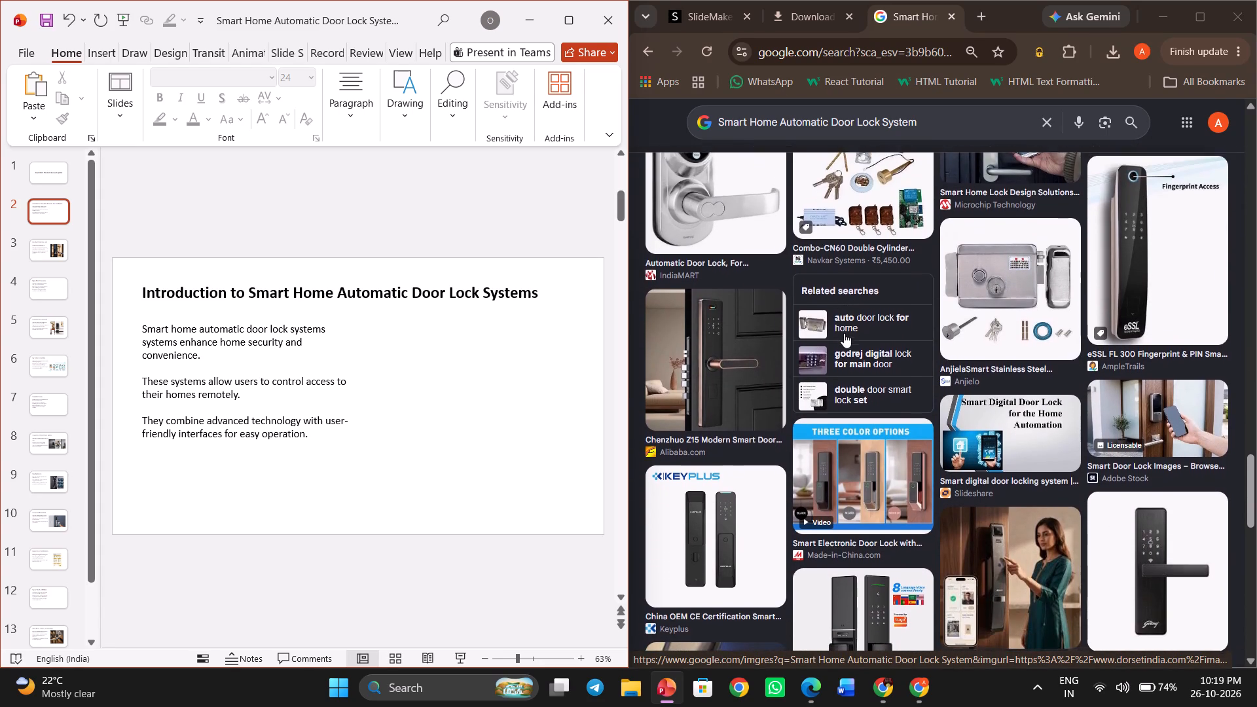
scroll(844, 333, "down", 3)
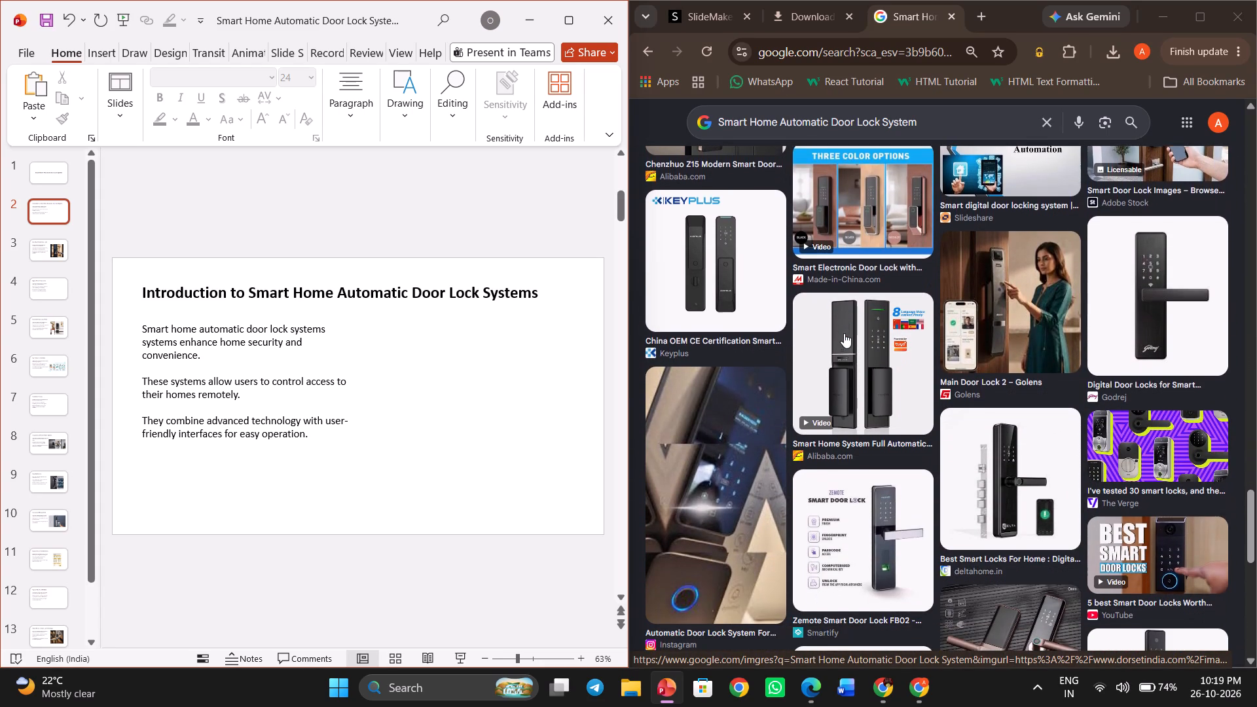
scroll(844, 333, "down", 2)
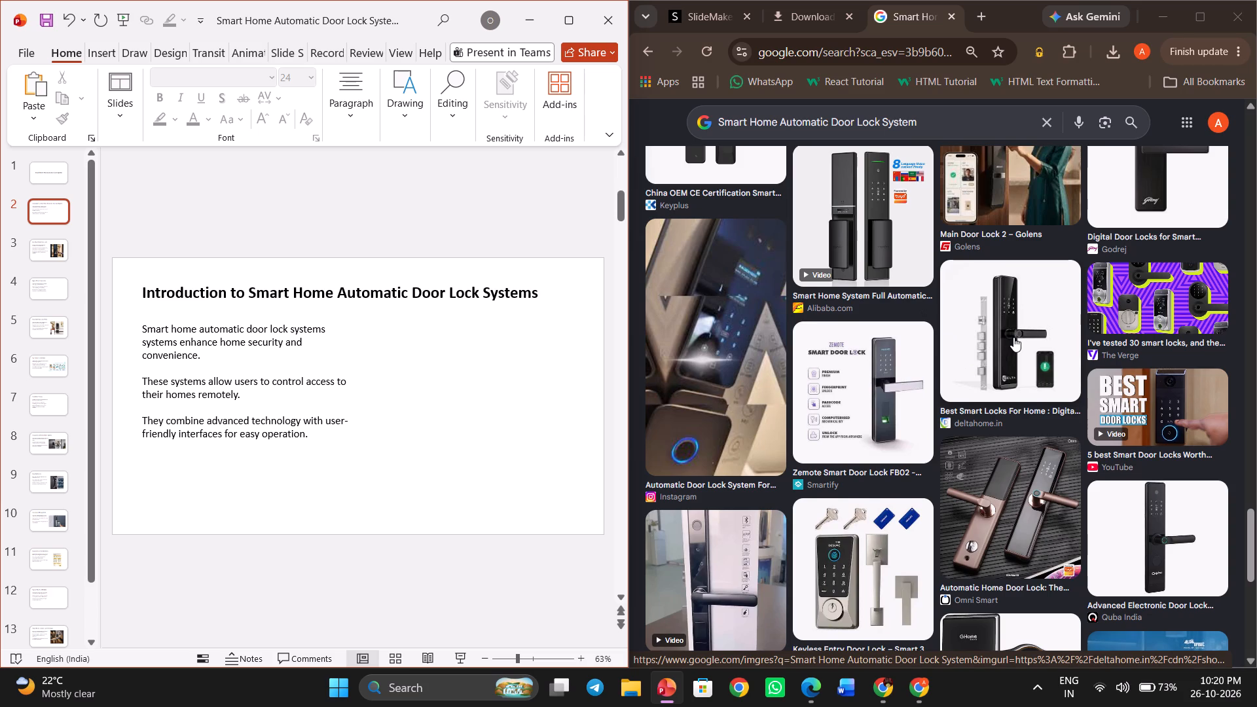
scroll(1013, 337, "down", 3)
scroll(1013, 337, "up", 1)
scroll(1013, 337, "down", 4)
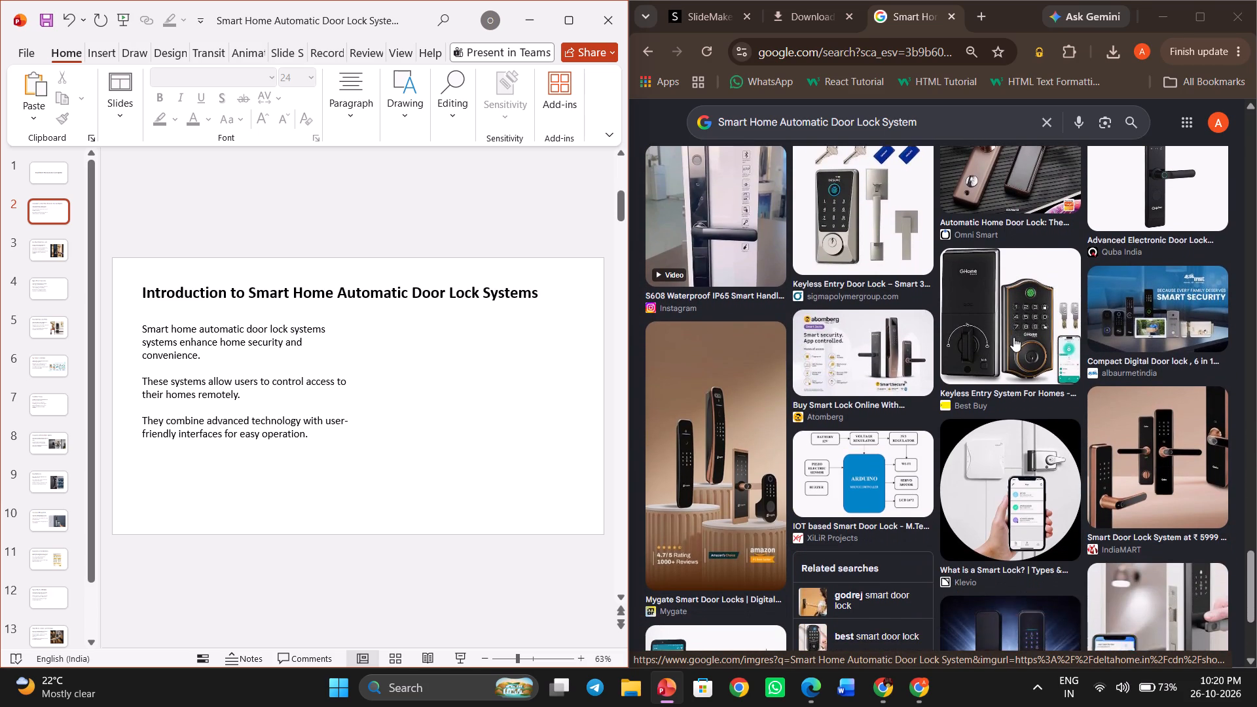
scroll(1013, 337, "down", 1)
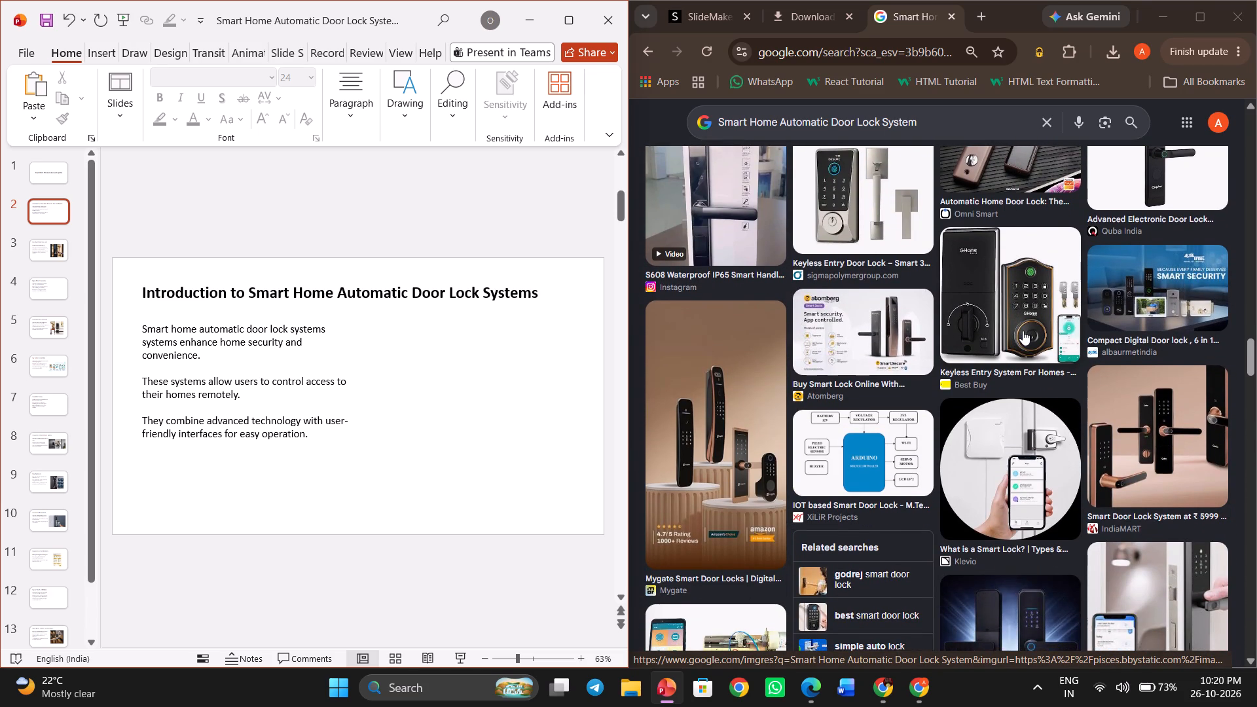
Copy the Best Buy "Keyless Entry System For Homes" image and paste it onto slide 2 in PowerPoint.
right_click(1023, 331)
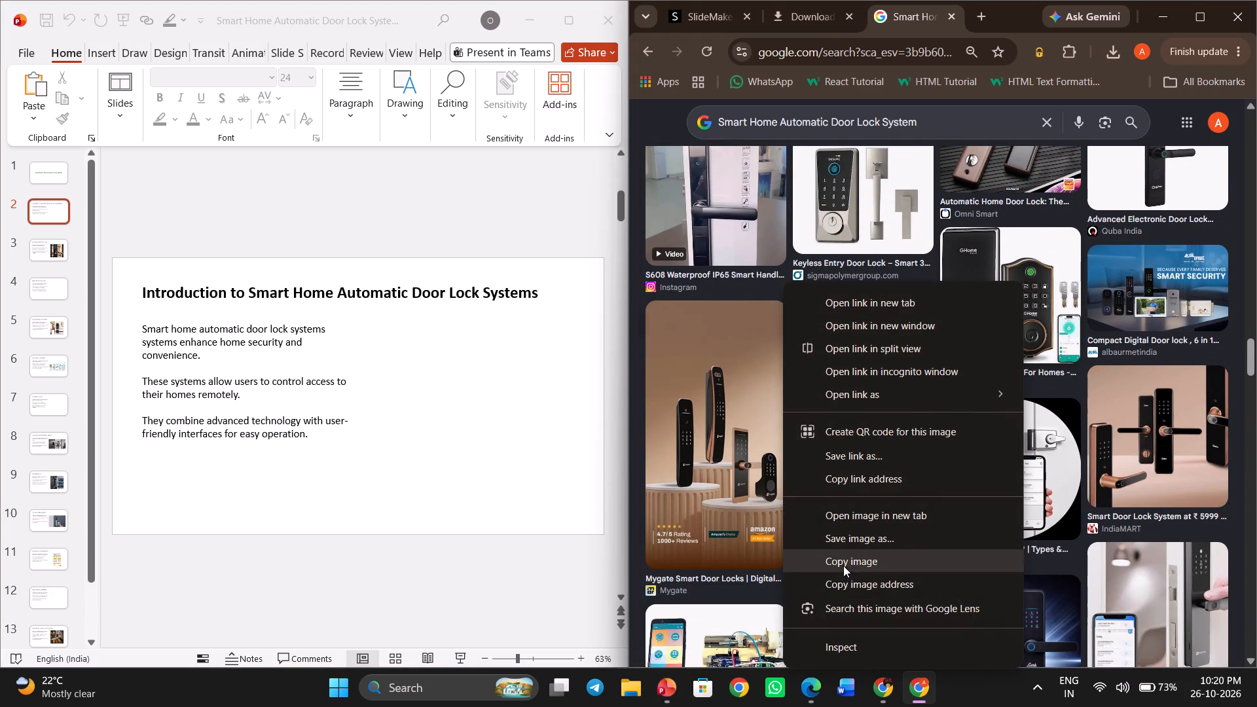
left_click(843, 565)
left_click(448, 390)
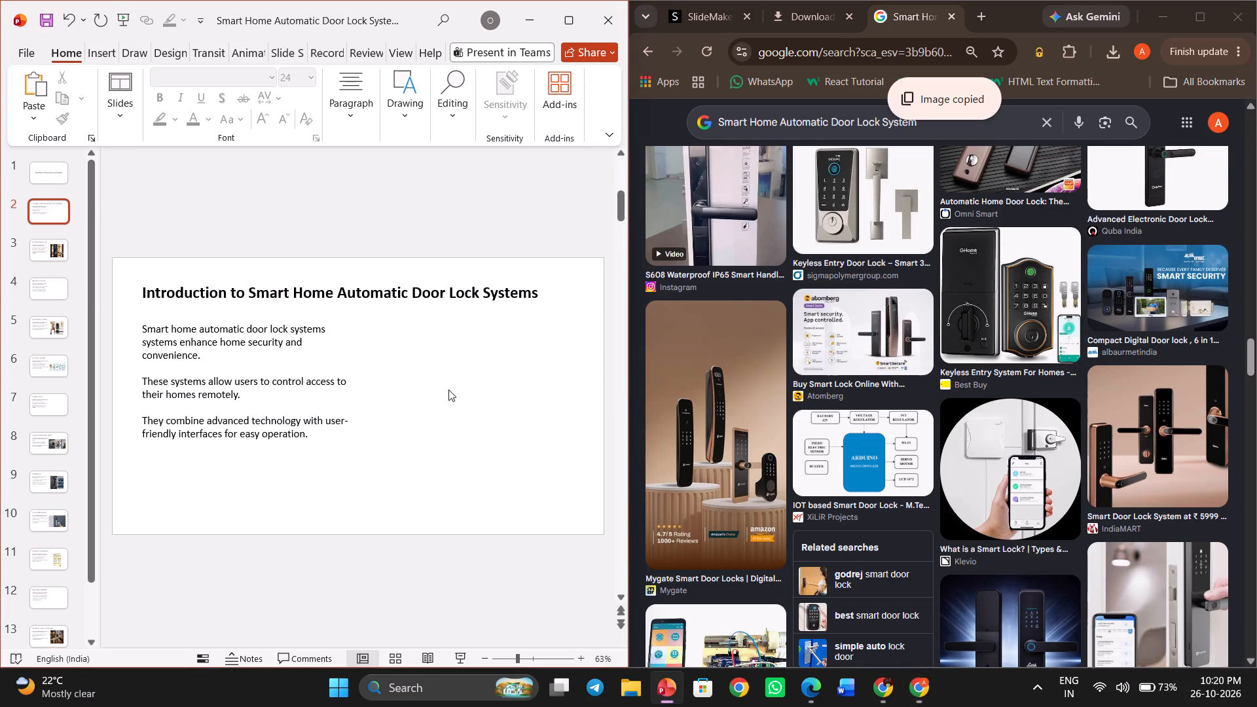
right_click(448, 390)
left_click(532, 107)
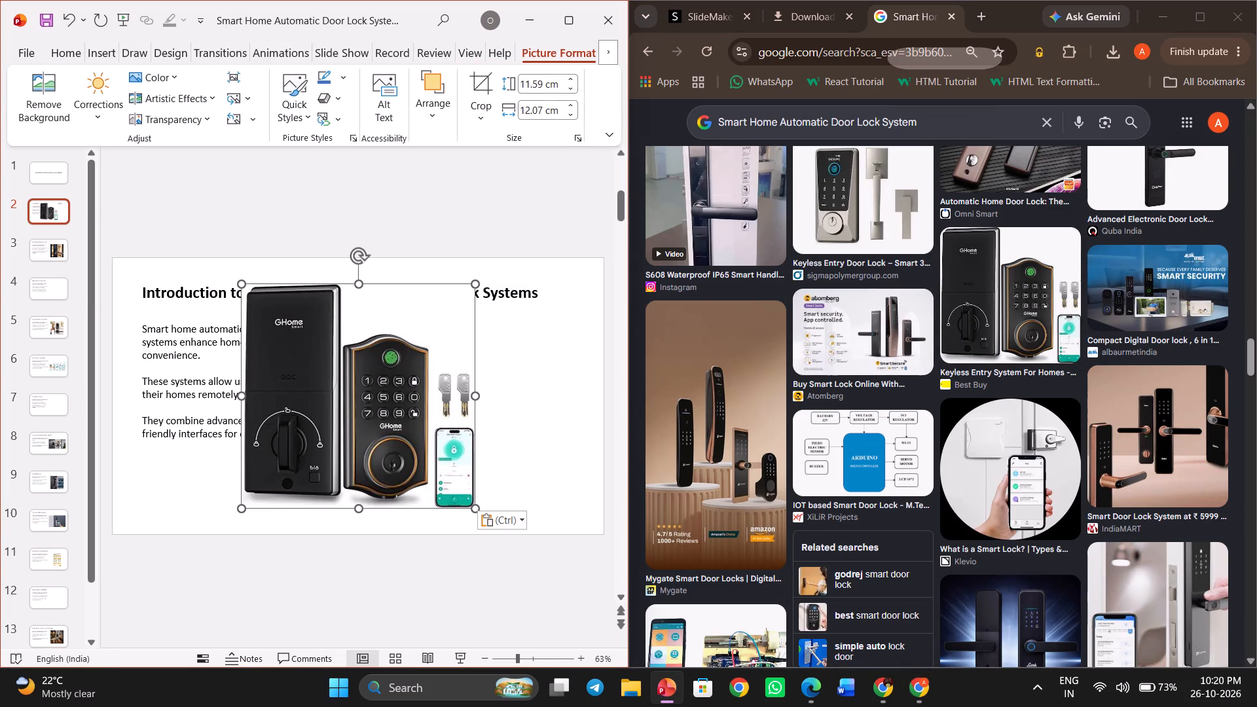
Scale down the pasted lock picture and place it beside the body text, below the title, on slide 2.
left_click_drag(242, 281, 366, 357)
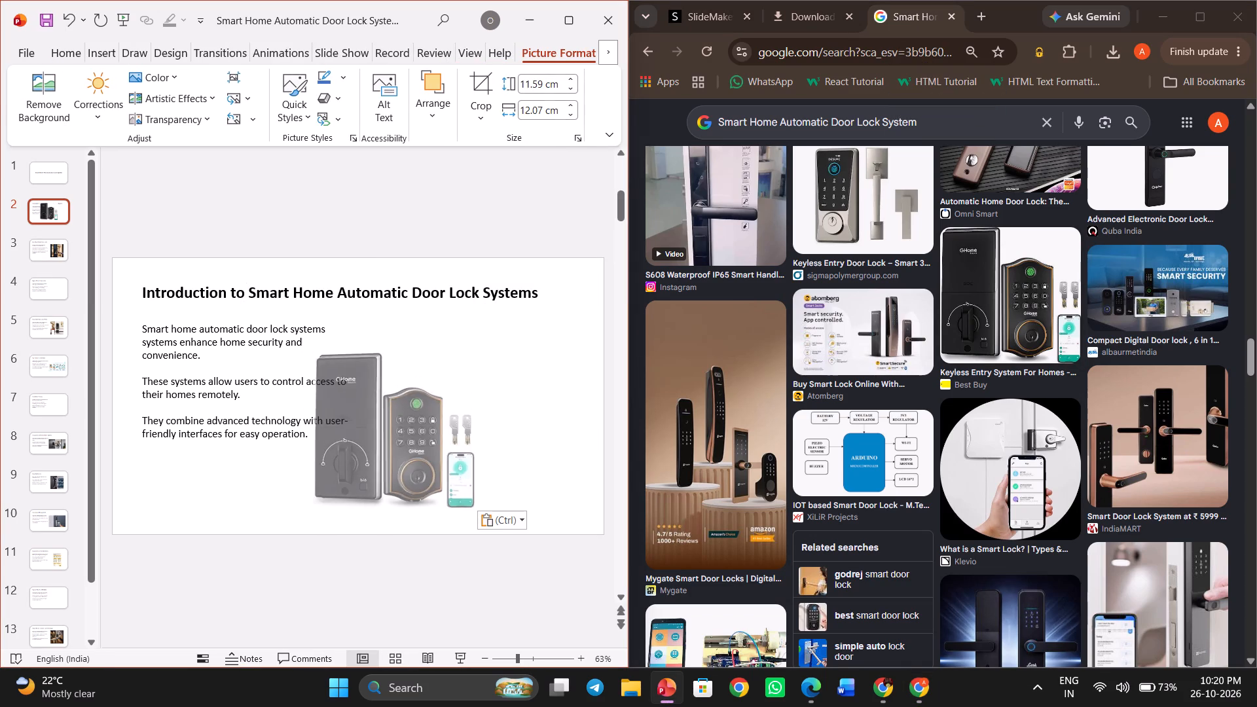
left_click_drag(366, 357, 445, 397)
left_click_drag(445, 440, 485, 380)
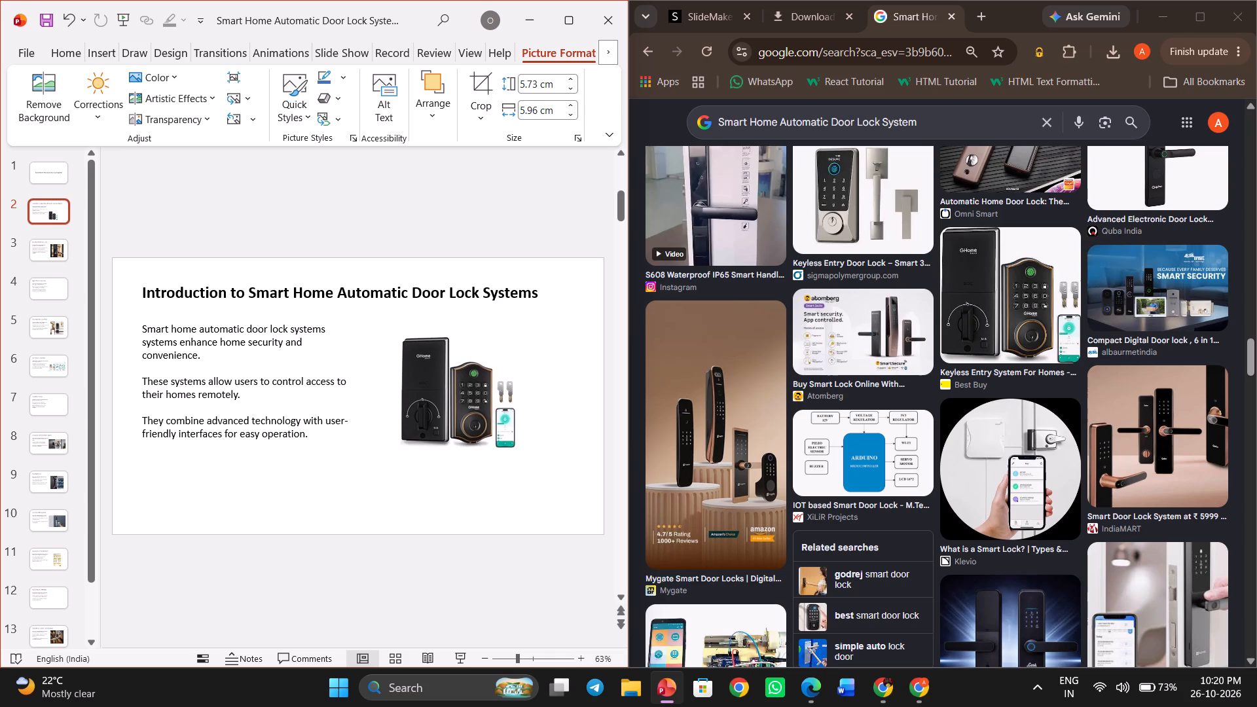
left_click_drag(485, 380, 484, 389)
left_click_drag(516, 452, 519, 457)
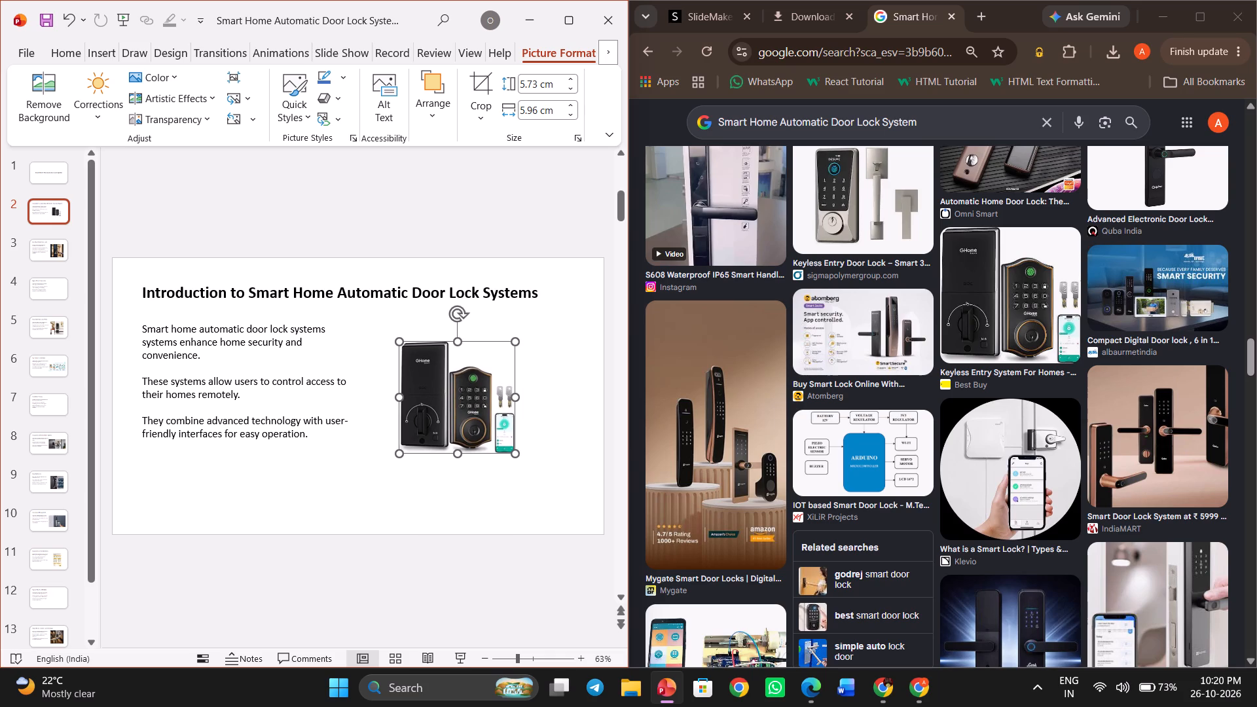
left_click_drag(519, 457, 481, 491)
left_click(377, 559)
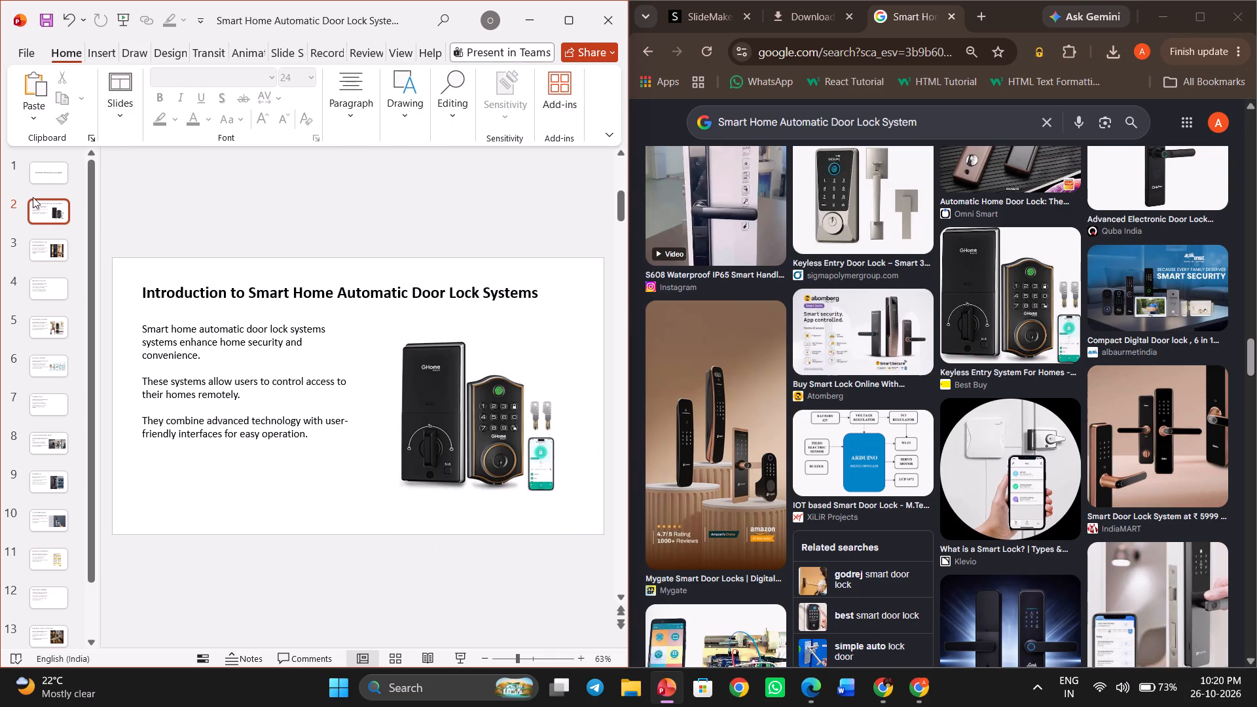
Go to slide 4 in PowerPoint and search Google Images for its title, "Types of Smart Door Locks".
left_click(46, 179)
key("Down")
key("Down")
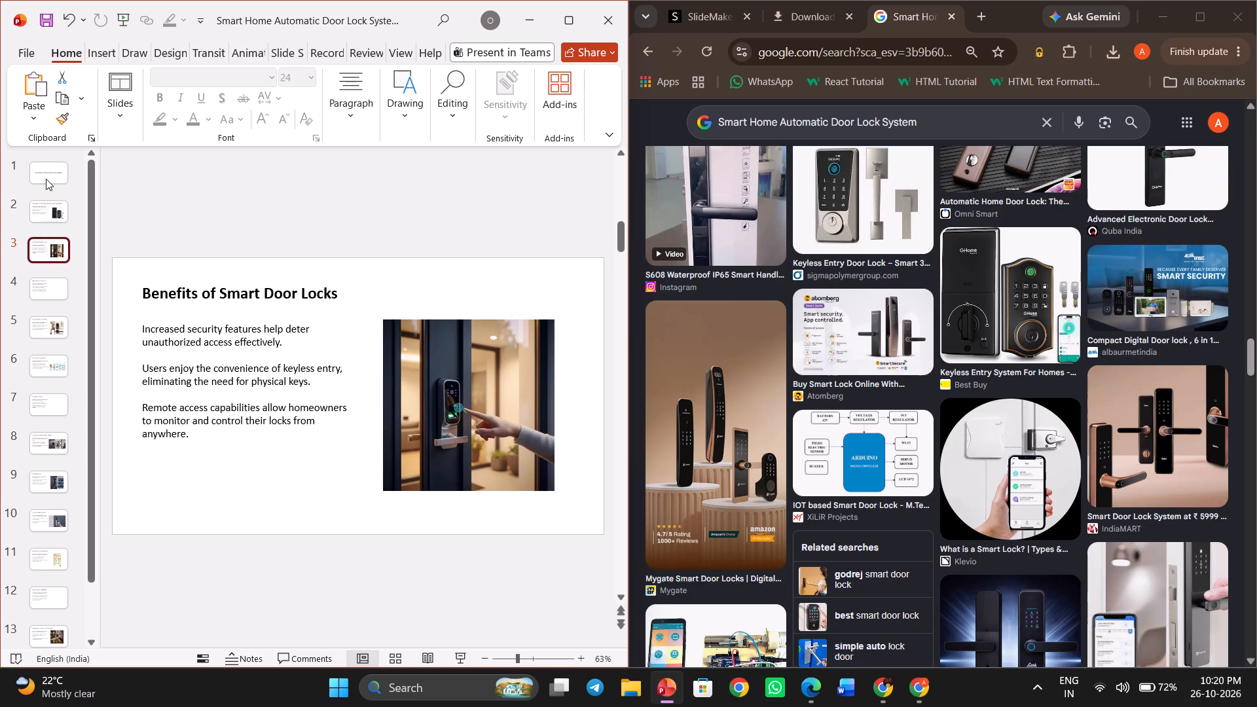
key("Down")
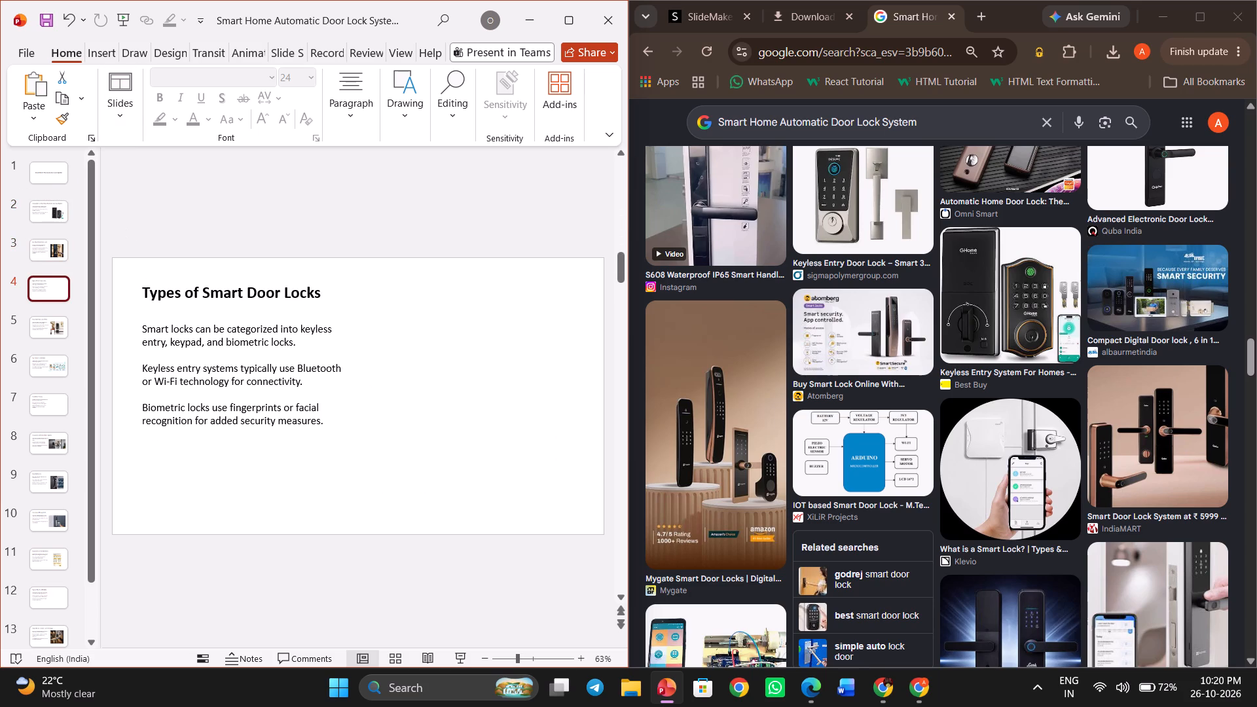
left_click_drag(145, 293, 325, 285)
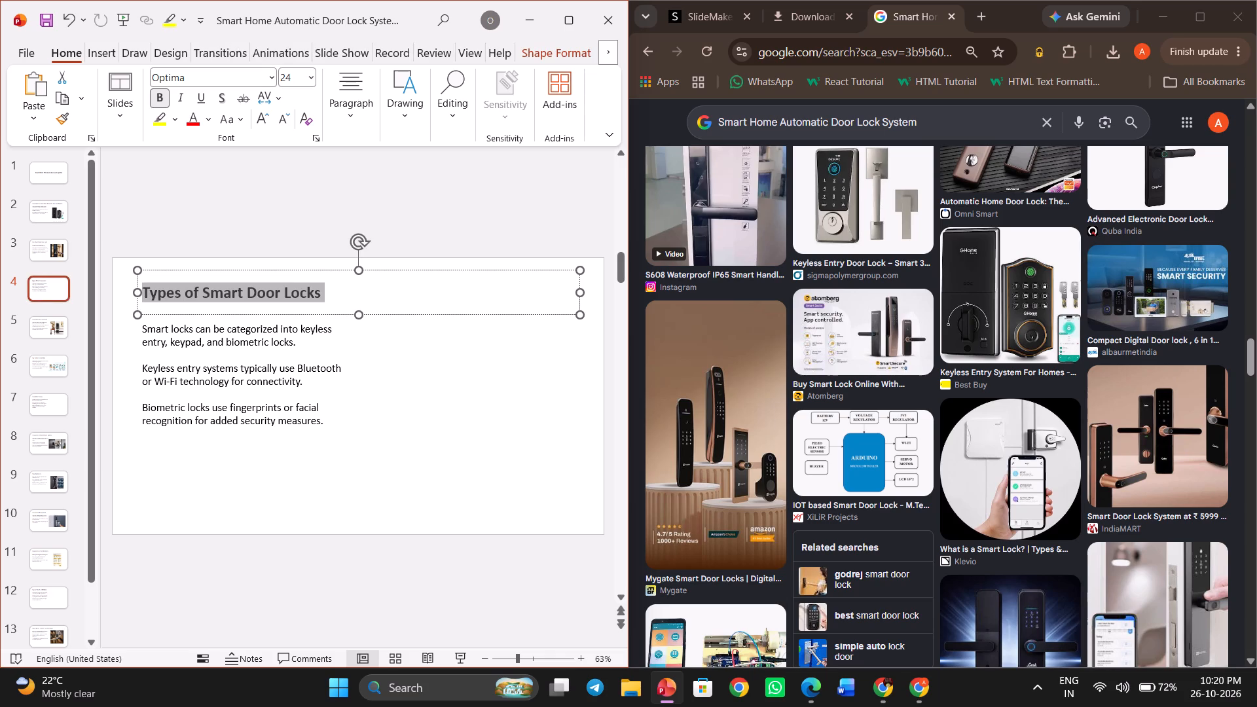
left_click_drag(325, 285, 325, 285)
key("ctrl+c")
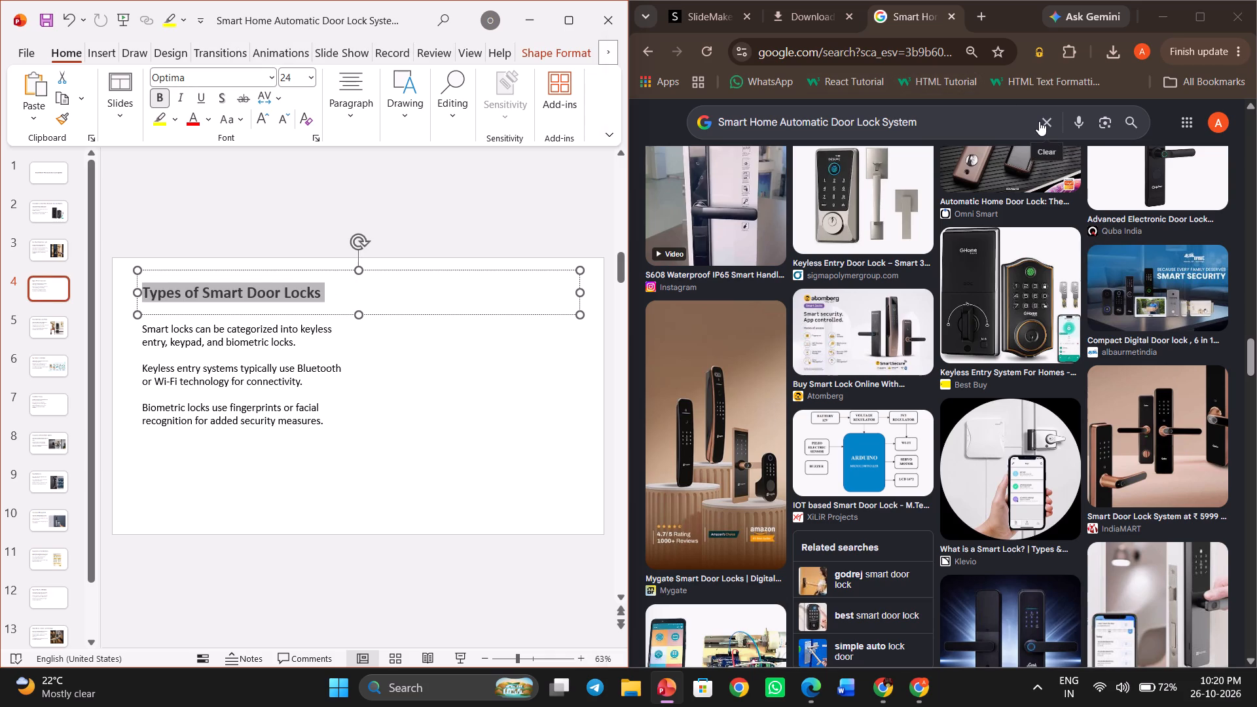
left_click(1039, 121)
left_click(1044, 121)
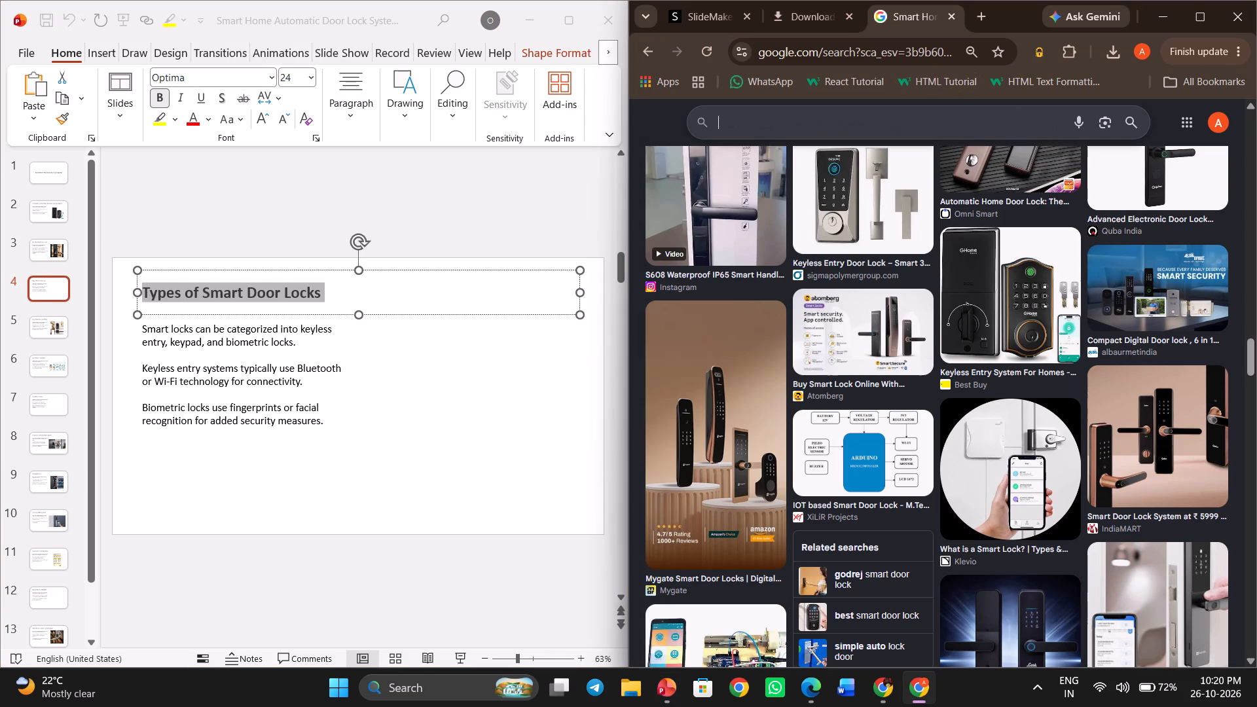
key("ctrl+v")
right_click(318, 290)
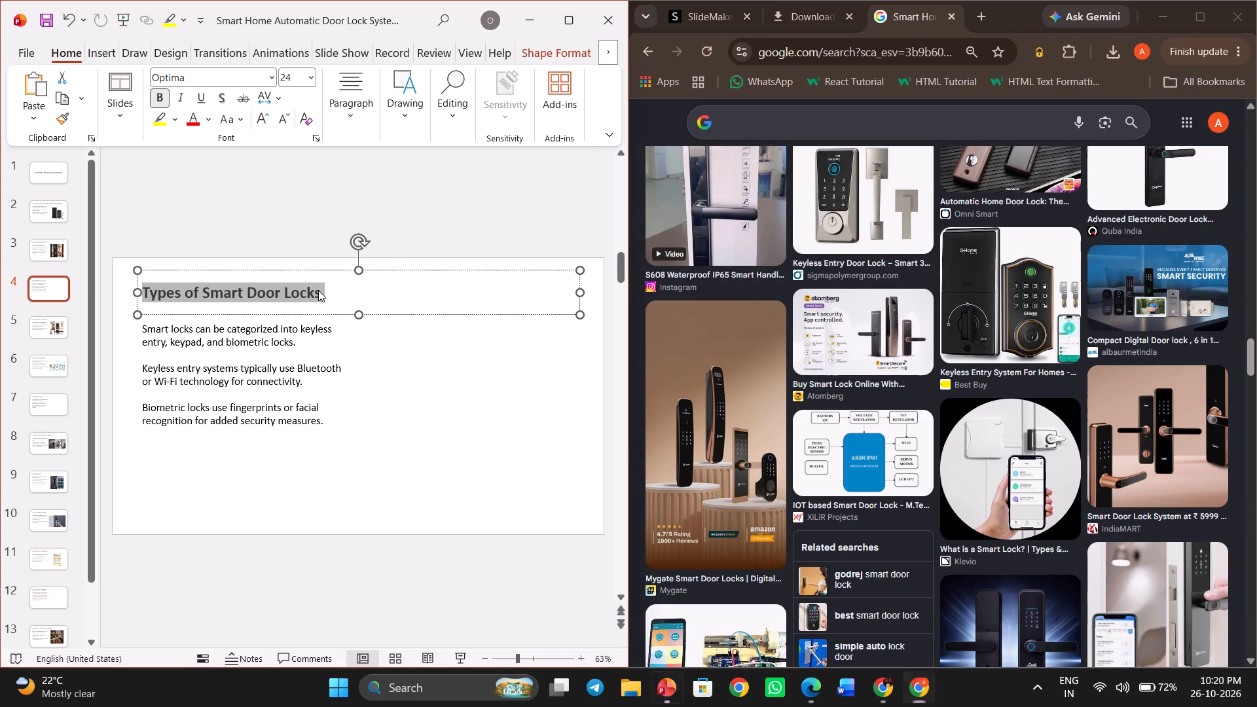
right_click(318, 290)
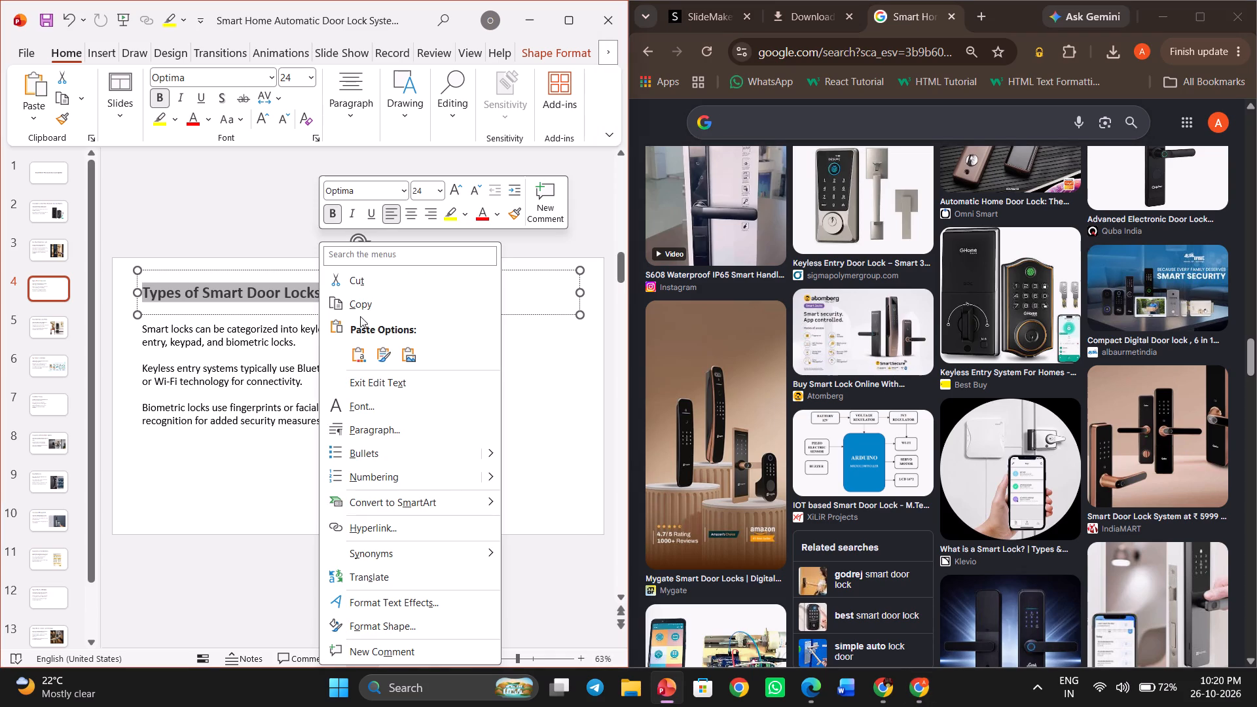
left_click(369, 311)
left_click(798, 118)
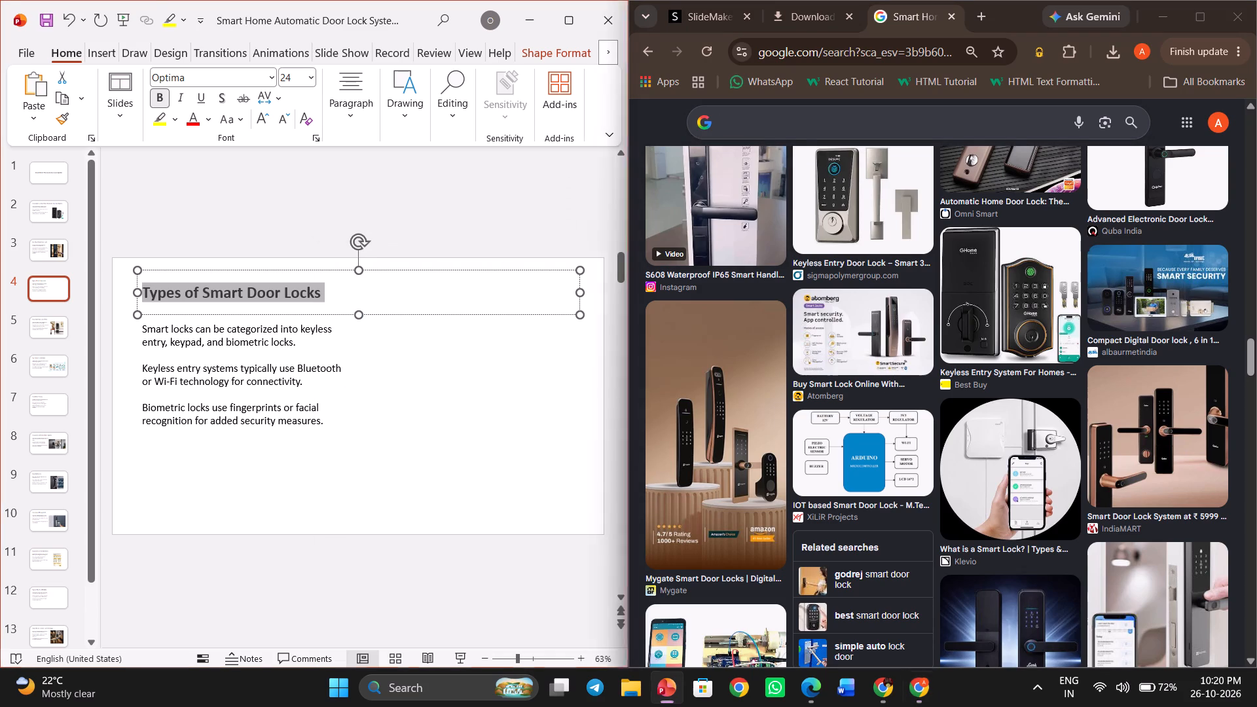
key("ctrl+v")
key("ctrl+Return")
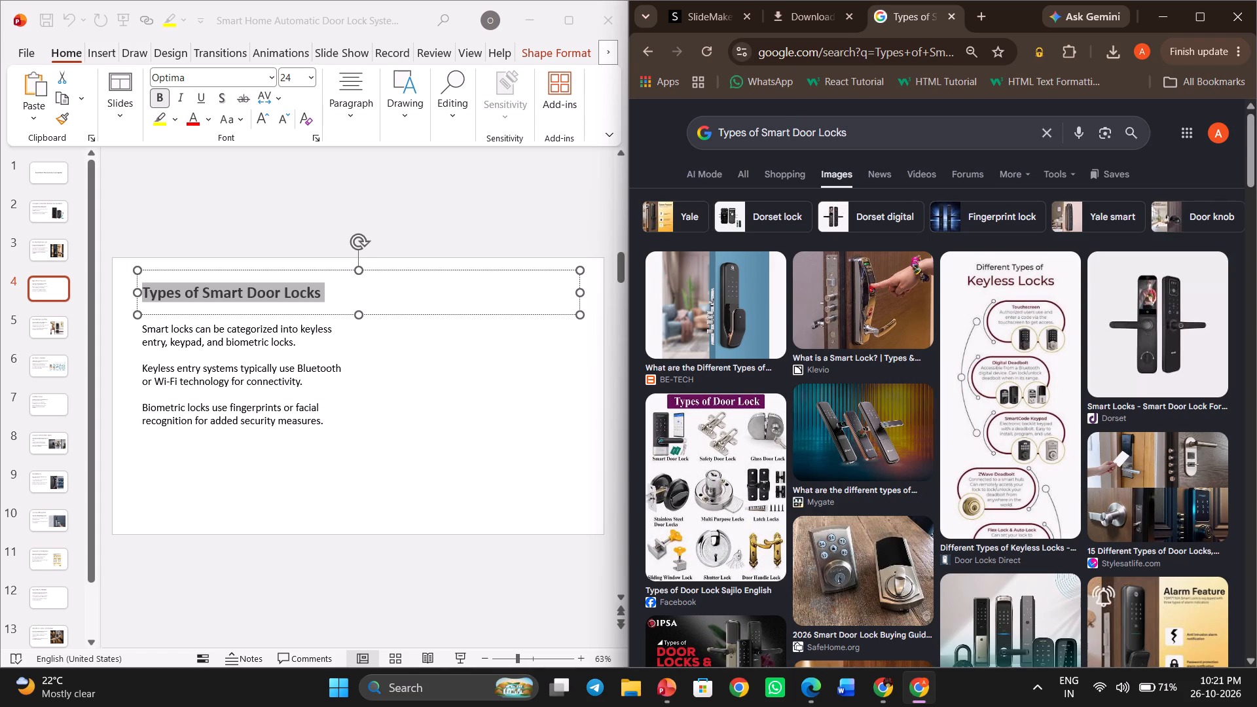
Examine the Klevio, Stylesatlife.com and HIK Technology pictures as candidates for the Types of Smart Door Locks slide.
left_click(841, 283)
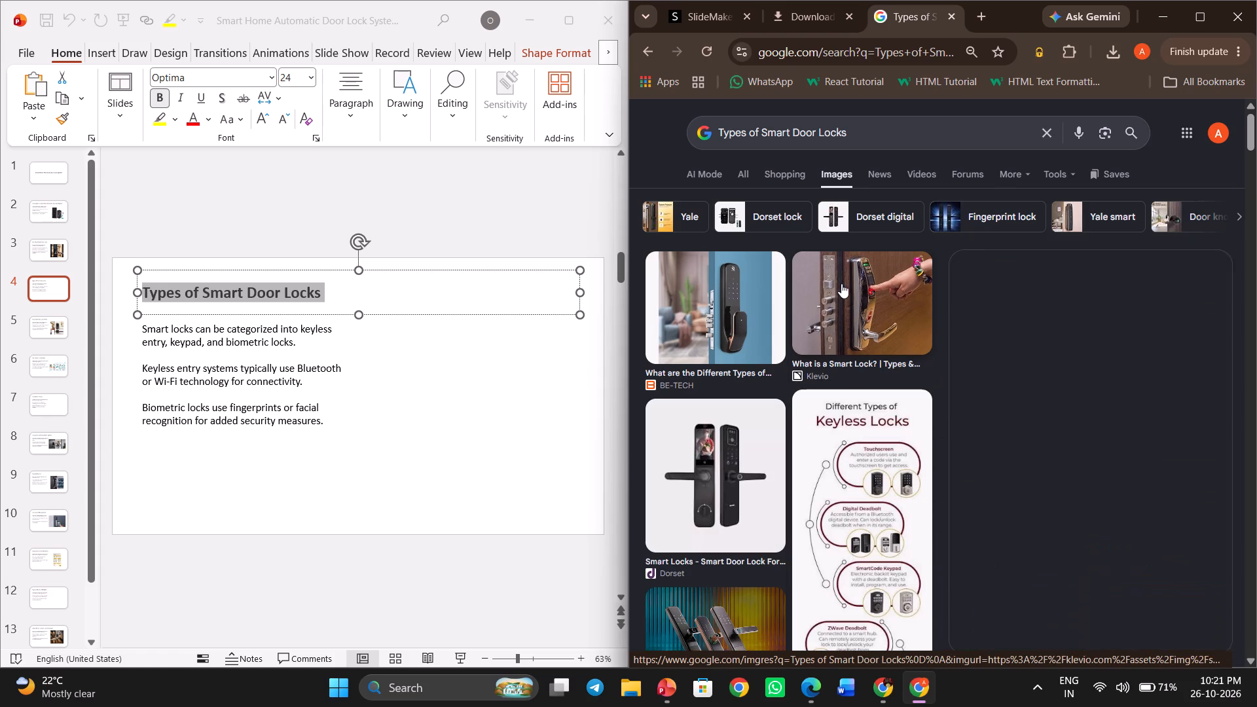
right_click(1060, 388)
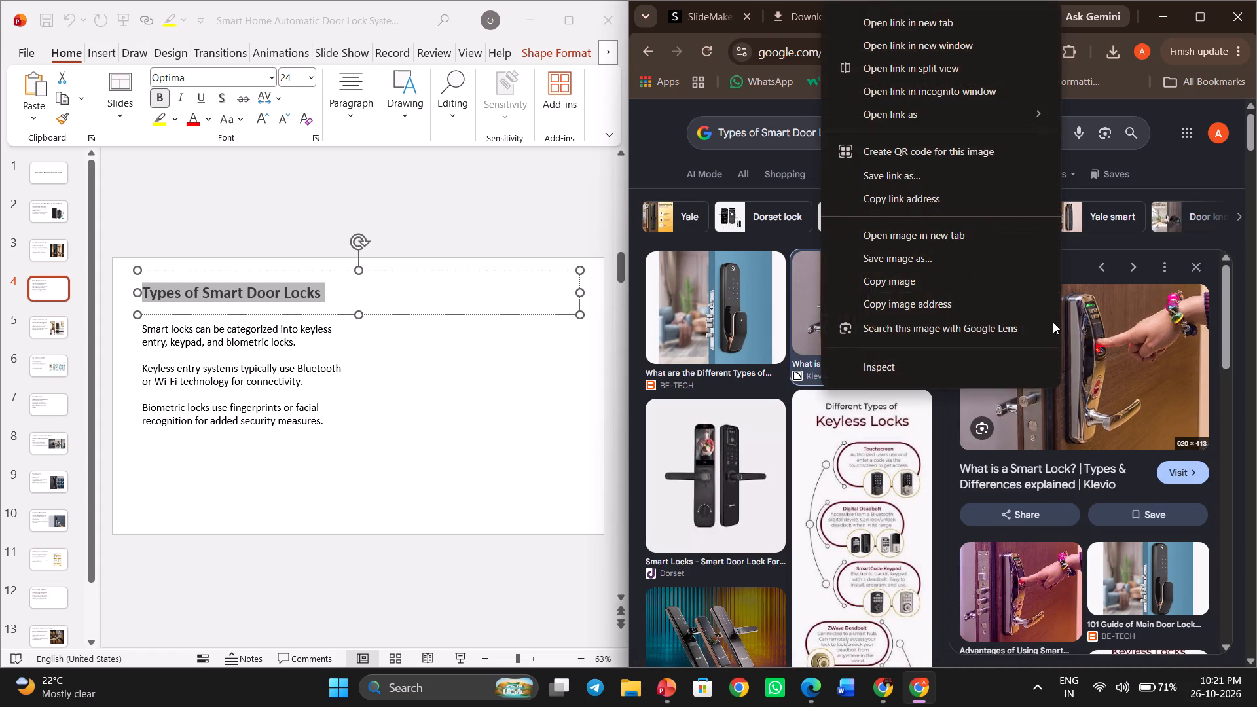
scroll(837, 459, "down", 4)
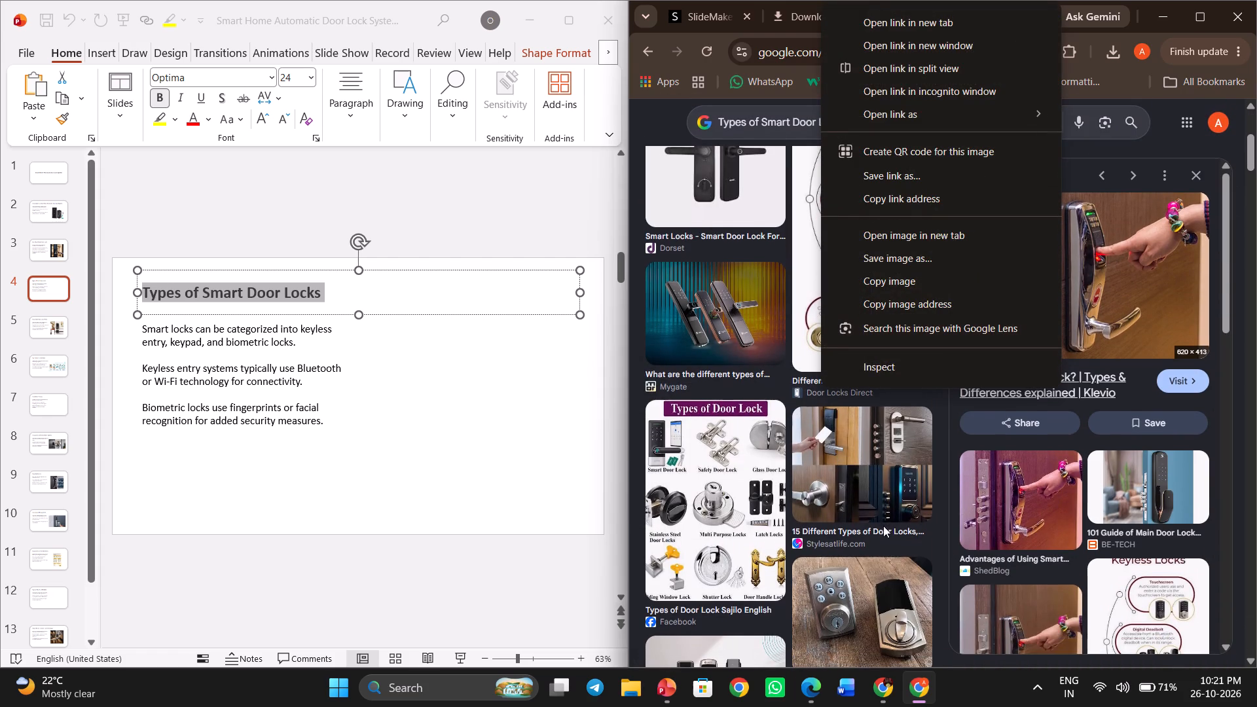
scroll(1031, 518, "down", 1)
left_click(856, 471)
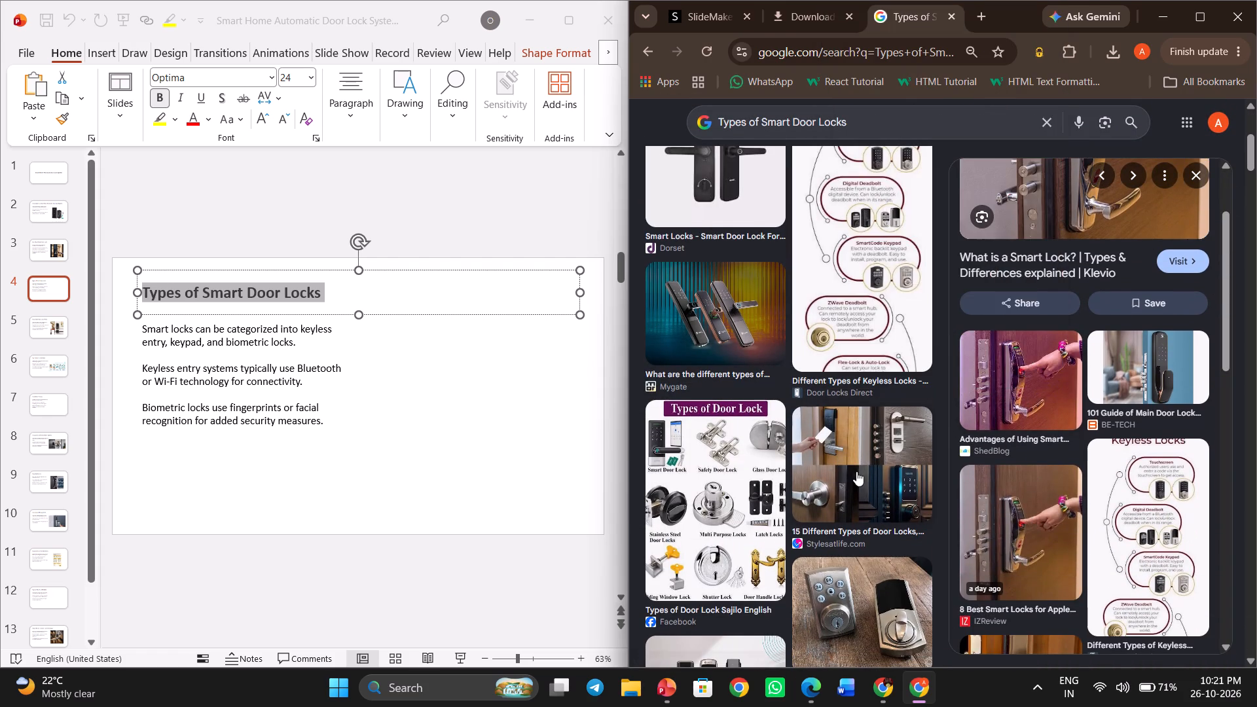
scroll(856, 471, "down", 2)
scroll(854, 529, "down", 1)
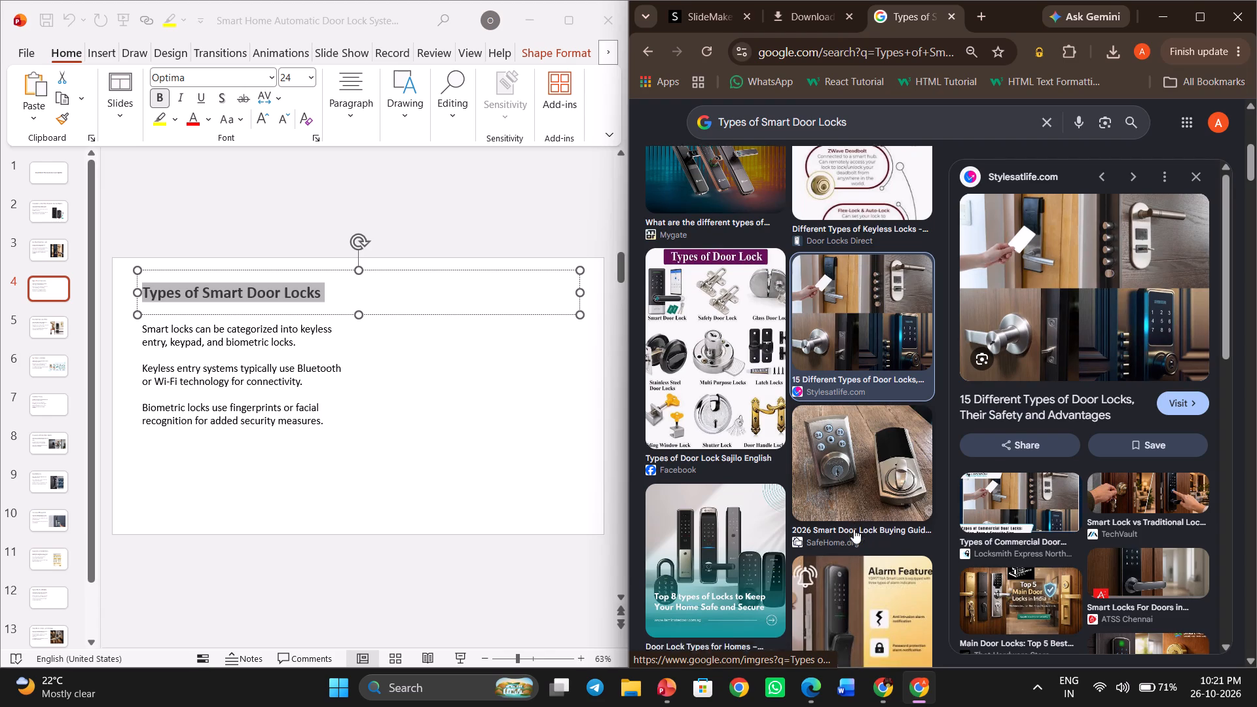
scroll(854, 529, "down", 1)
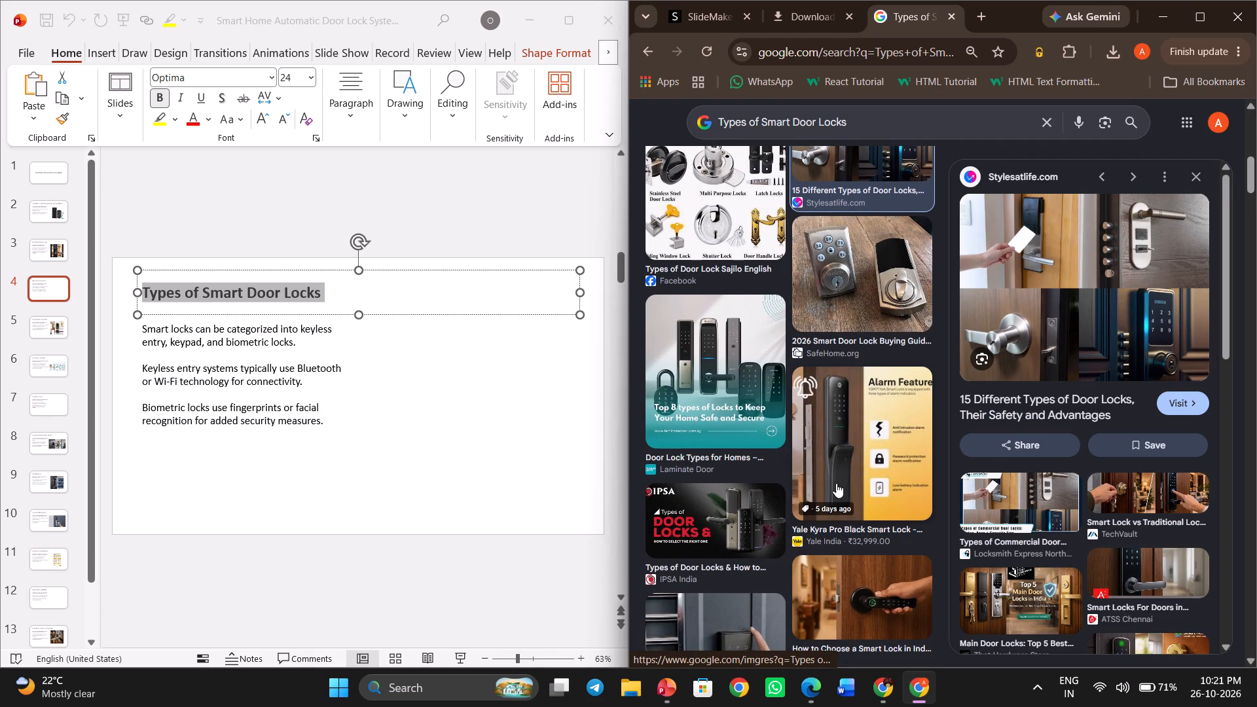
scroll(836, 483, "down", 2)
left_click(686, 486)
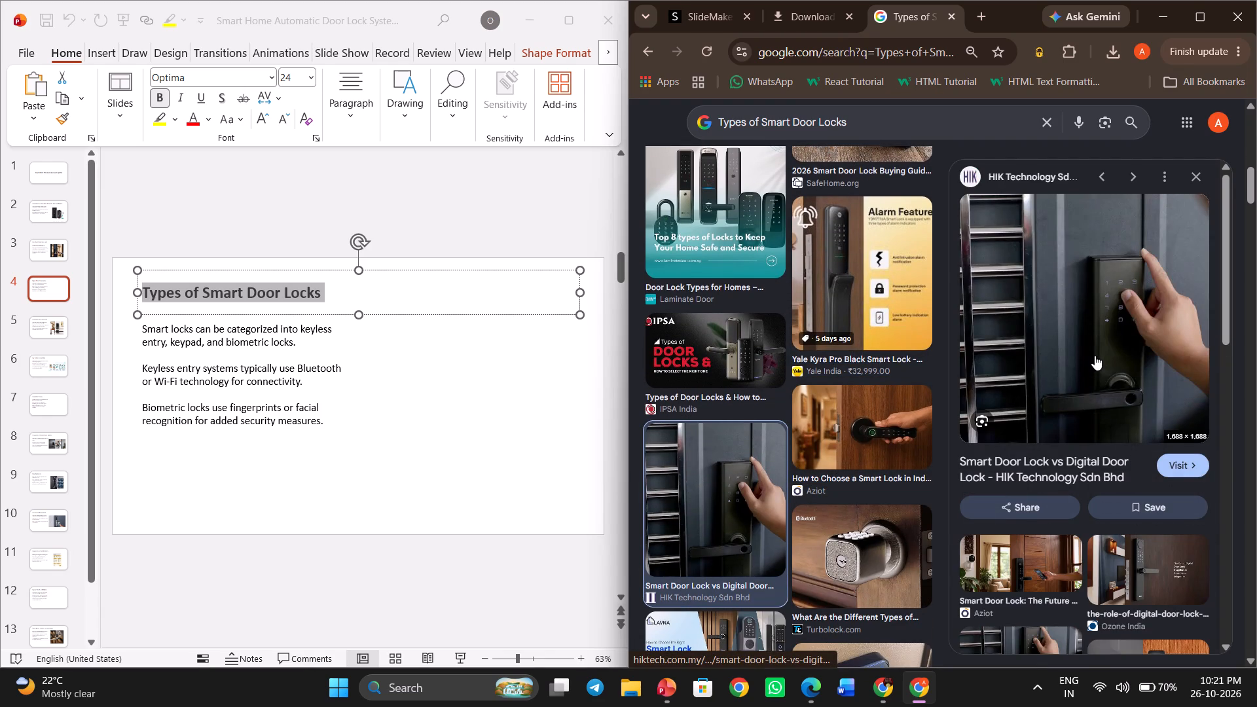
right_click(1095, 355)
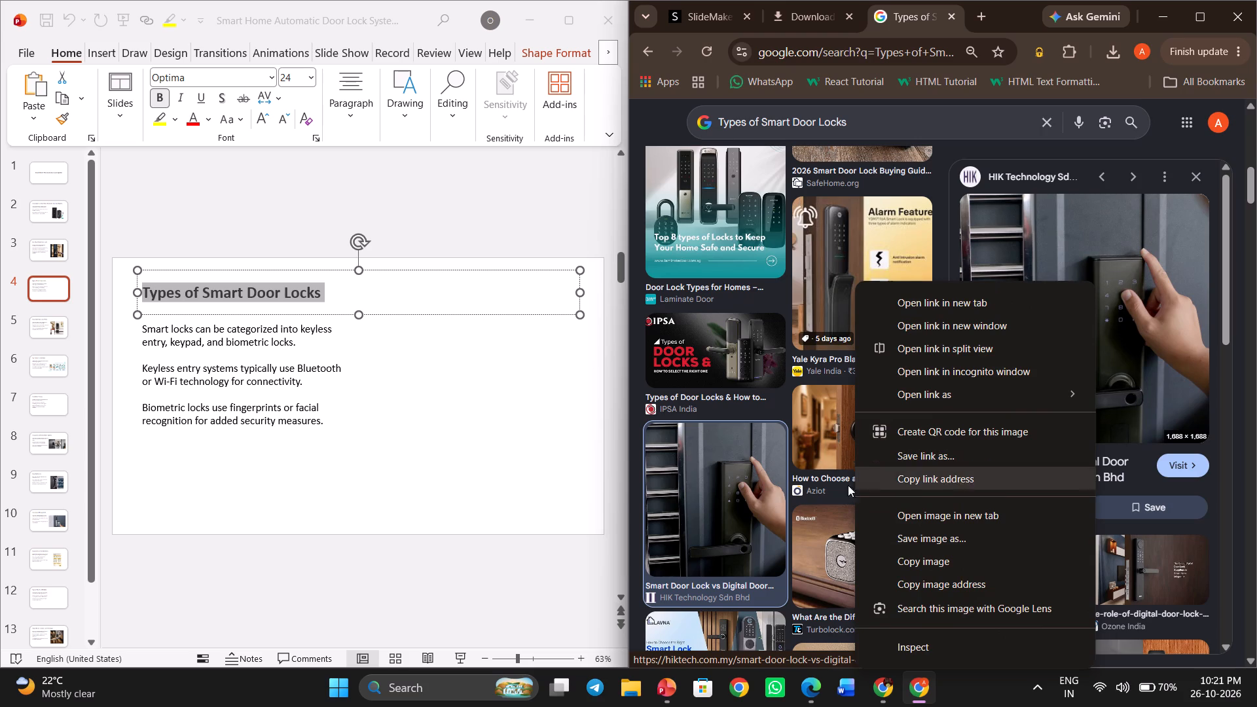
left_click(725, 435)
scroll(725, 435, "down", 6)
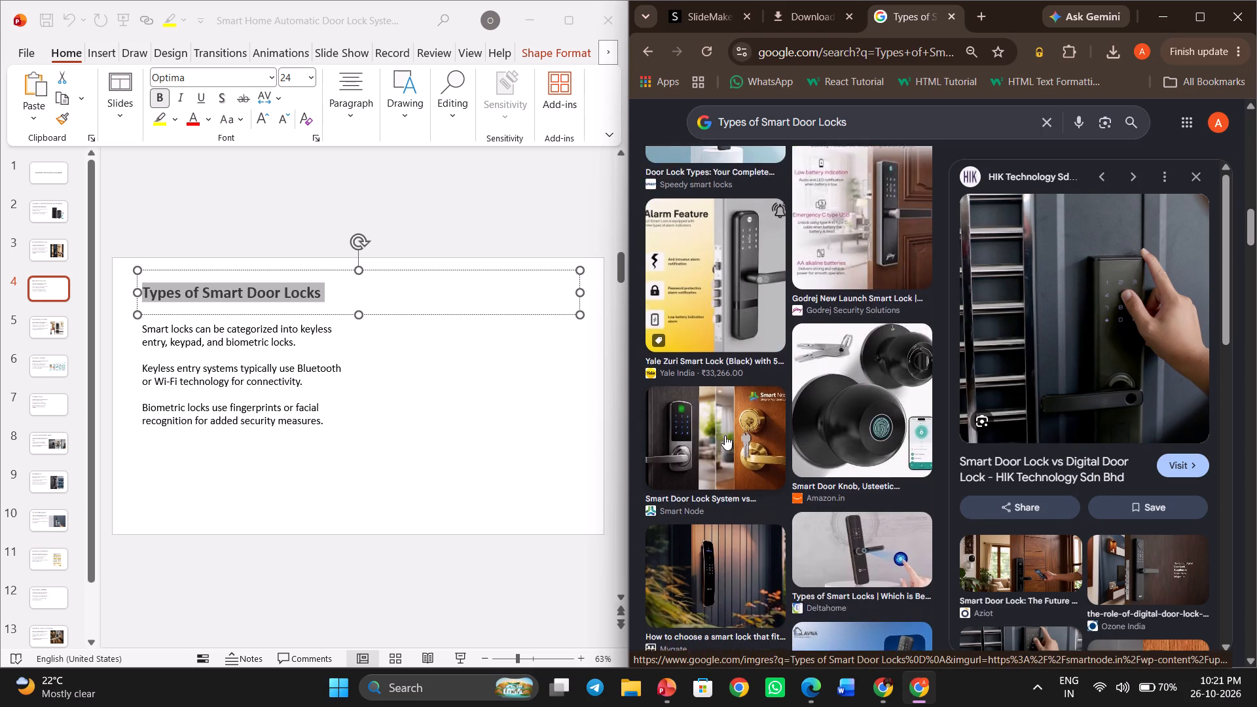
scroll(725, 435, "down", 1)
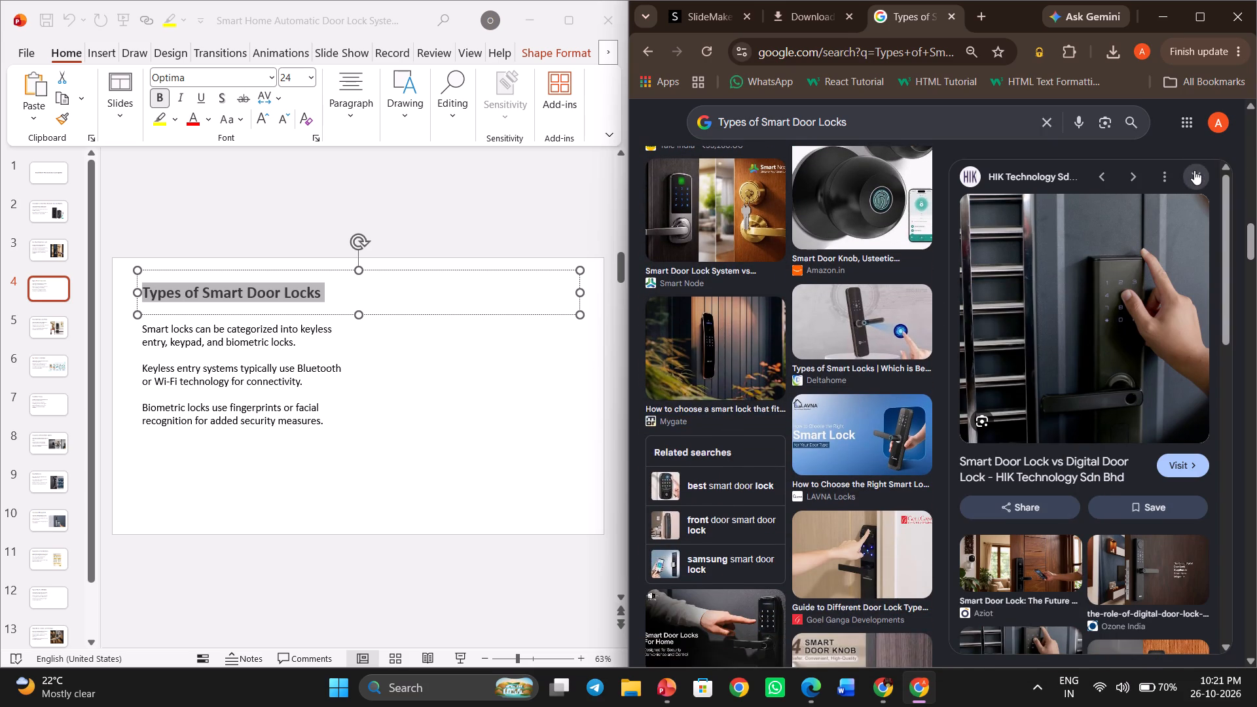
left_click(1194, 170)
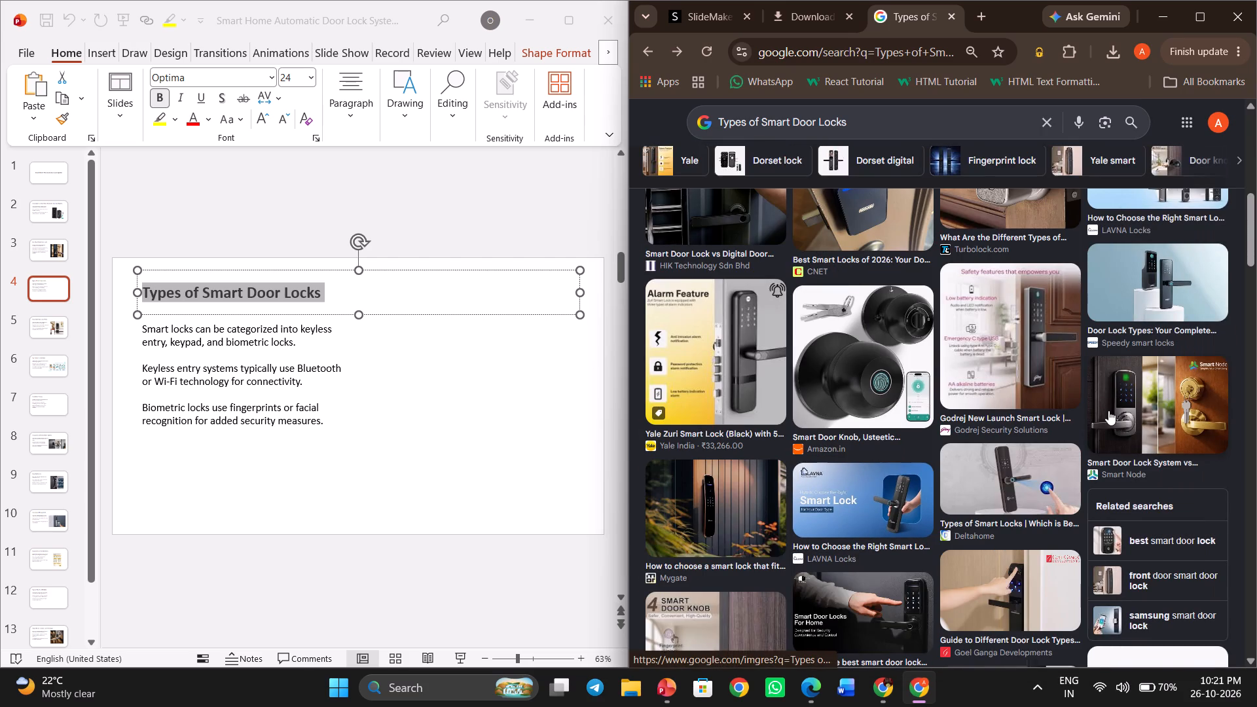
Browse further image results, including the Vesternet smart lock picture, for one that suits slide 4.
scroll(1108, 410, "down", 5)
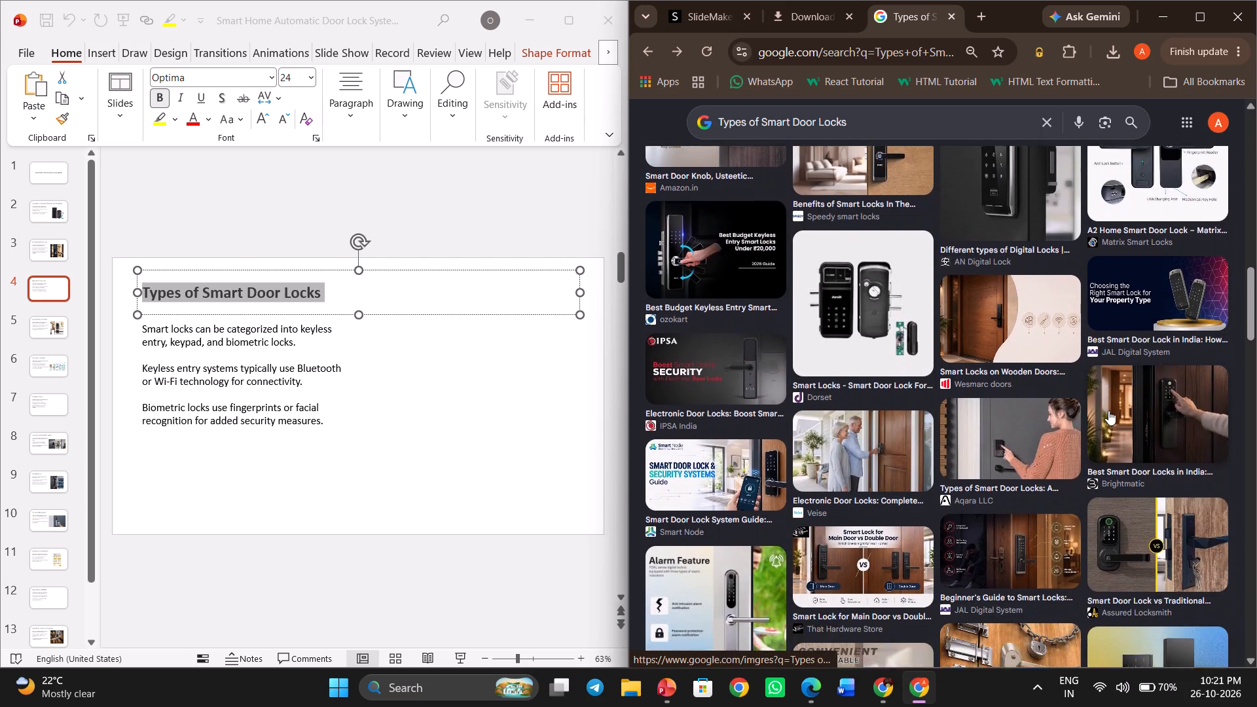
scroll(1108, 410, "down", 3)
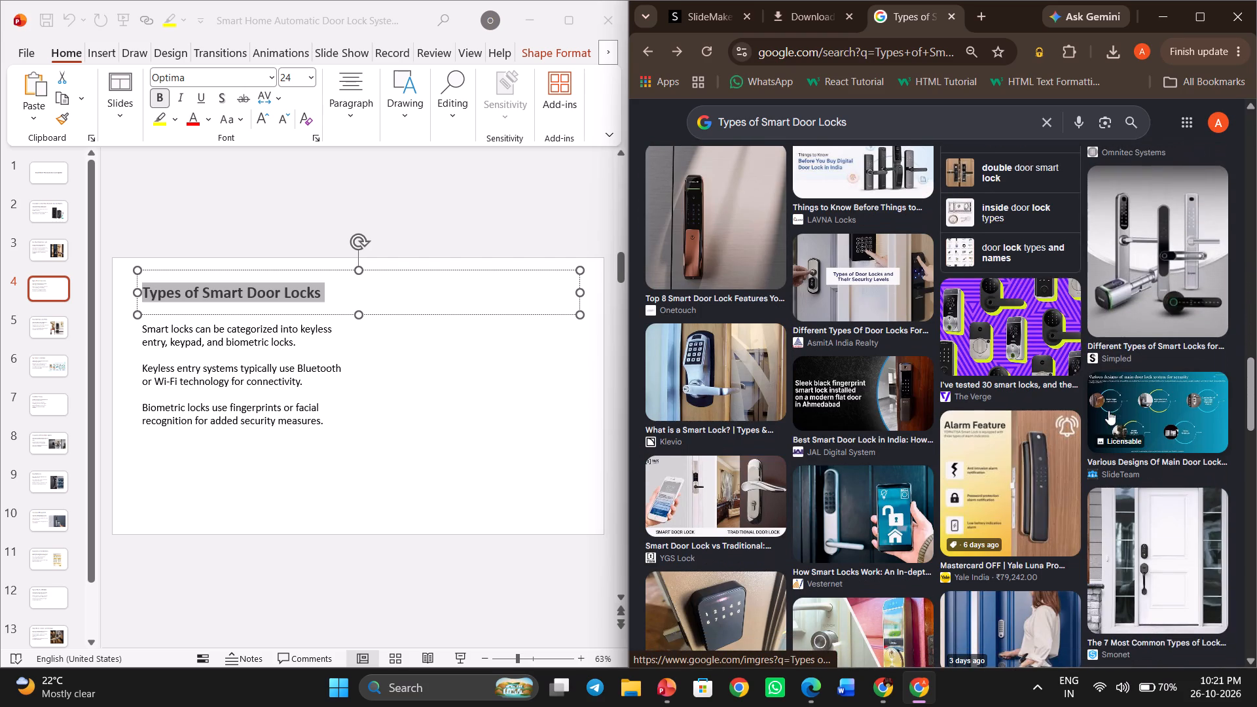
scroll(1108, 410, "down", 2)
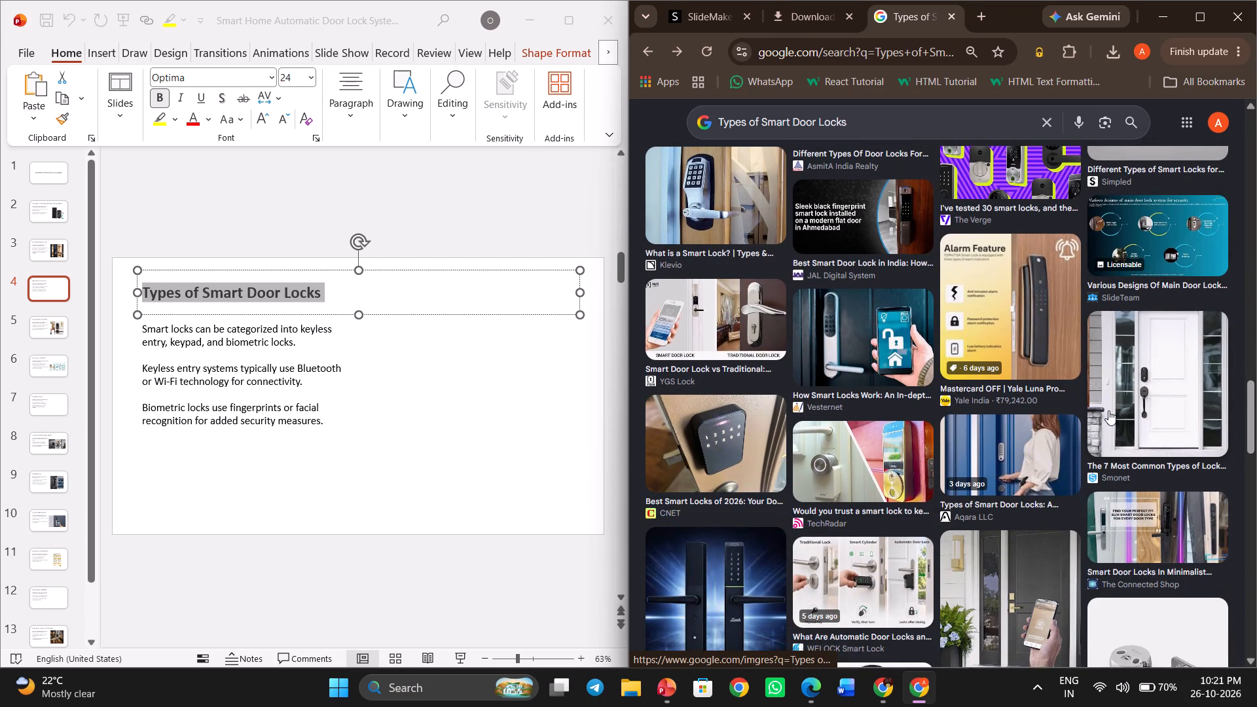
left_click(877, 325)
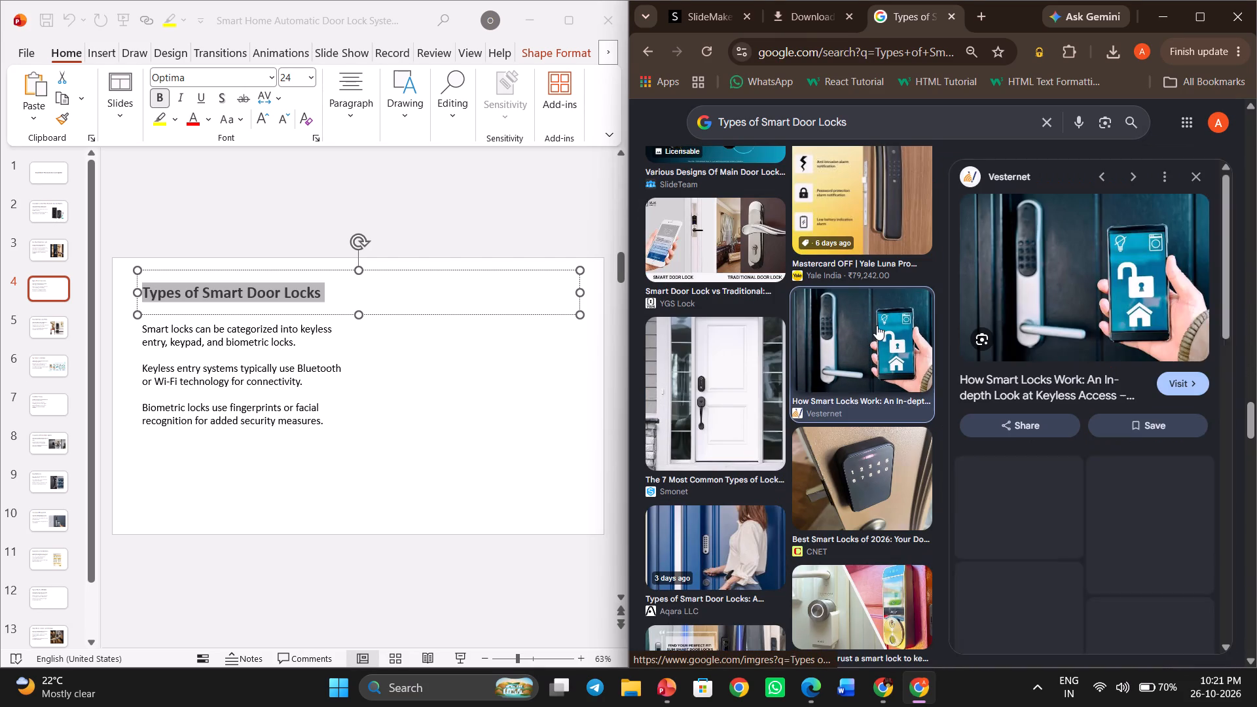
scroll(1045, 318, "down", 7)
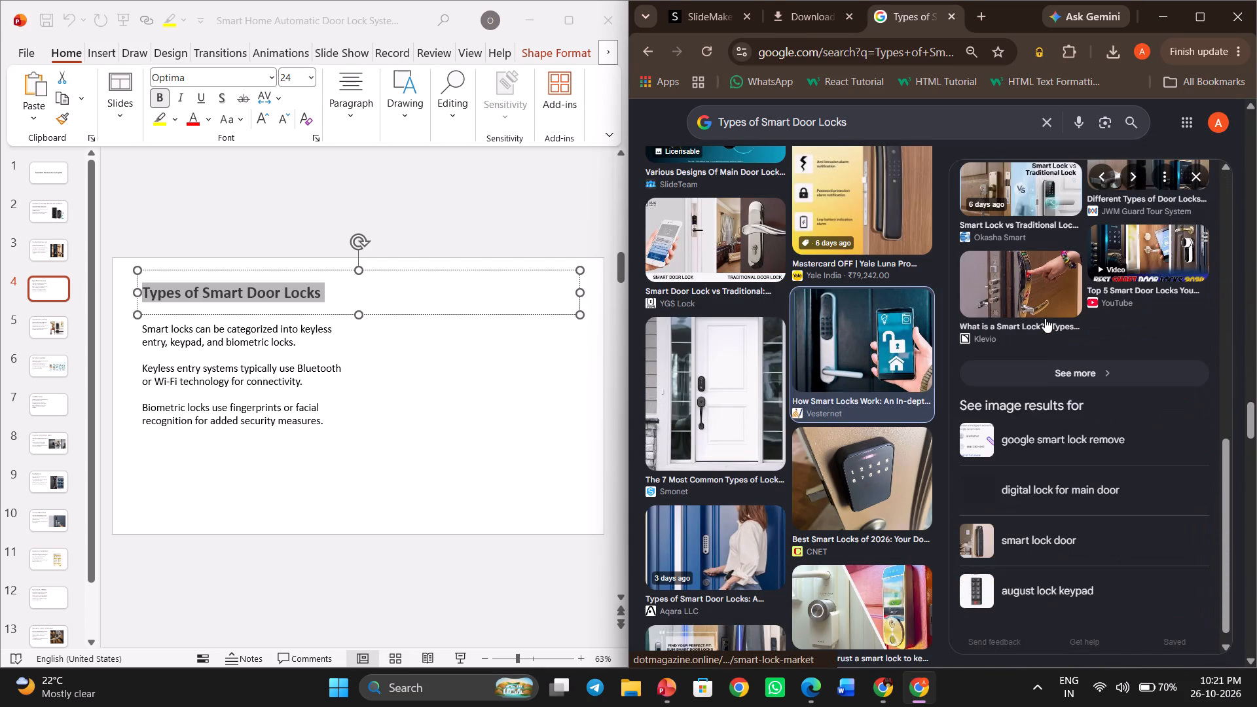
left_click(1197, 171)
scroll(1023, 349, "down", 2)
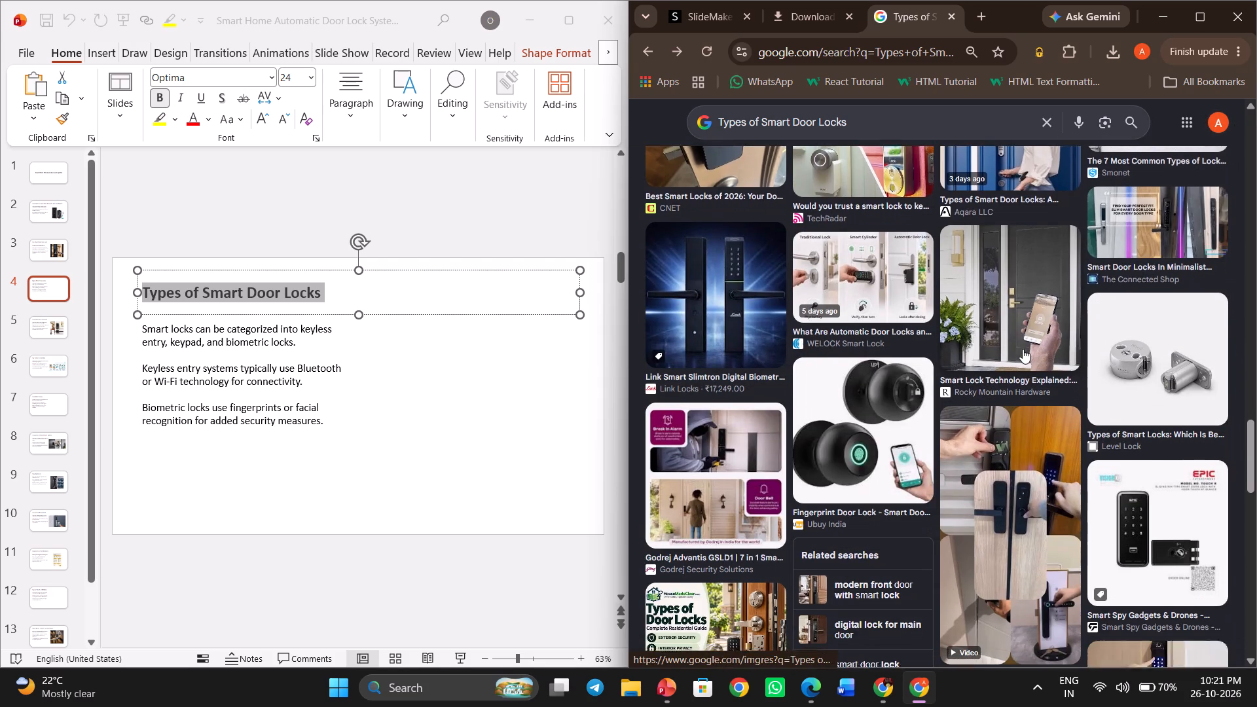
scroll(1023, 349, "down", 3)
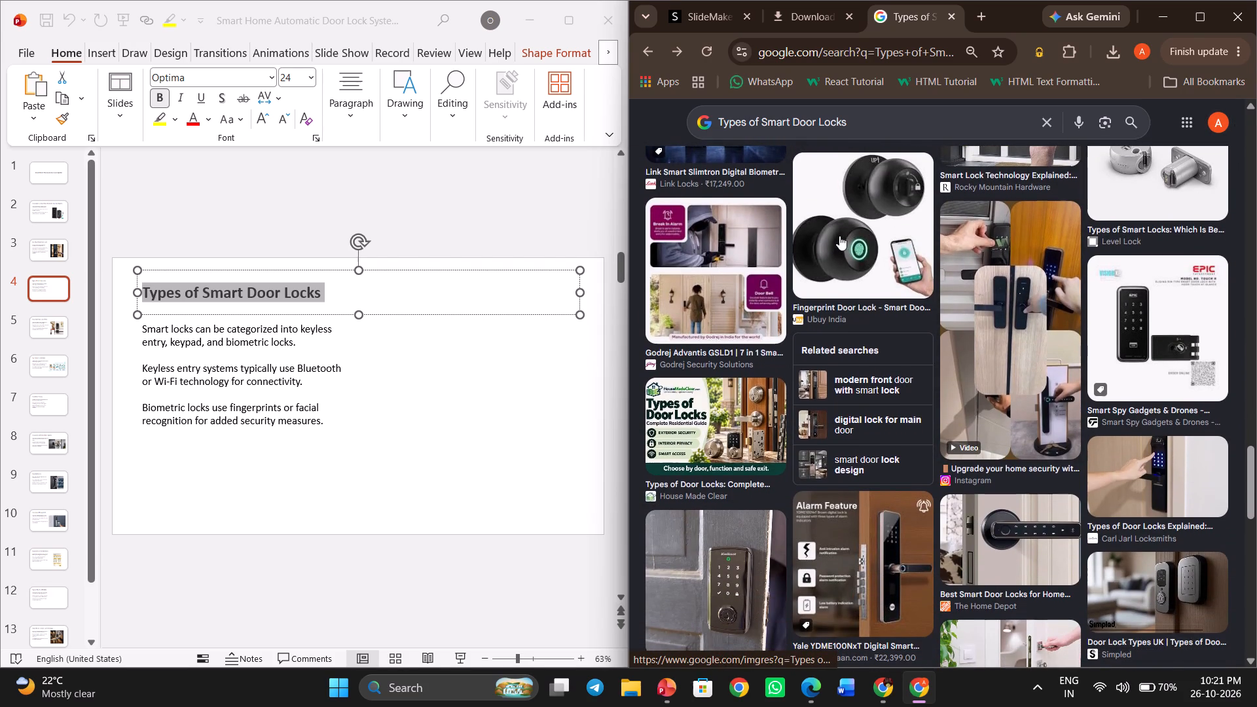
scroll(856, 286, "down", 2)
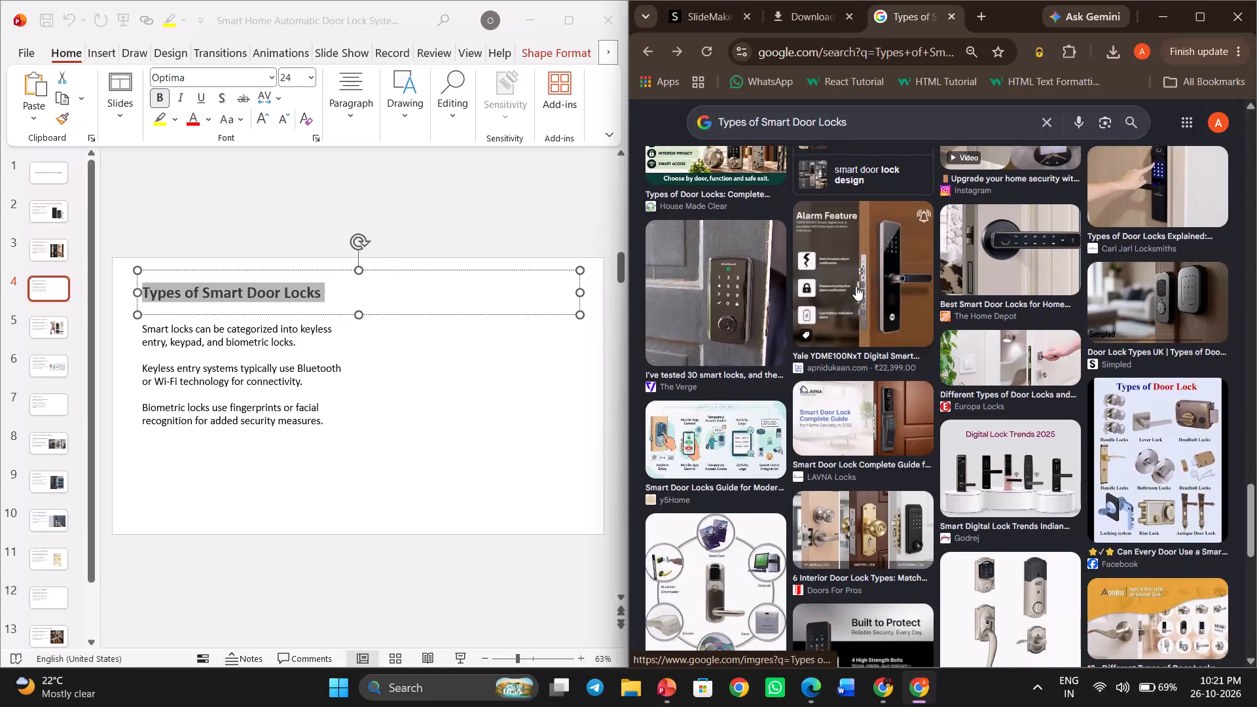
scroll(856, 286, "down", 1)
Copy The Verge's keypad smart lock image from the "I've tested 30 smart locks" result.
left_click(672, 293)
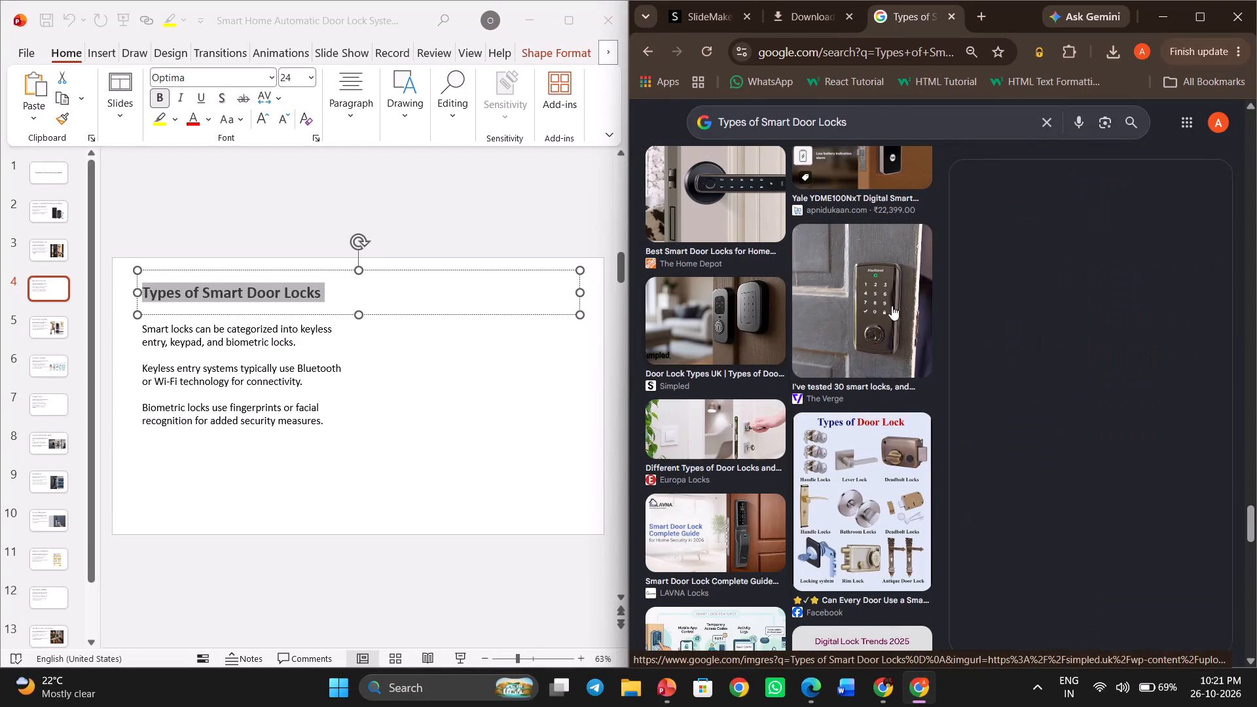
right_click(1036, 322)
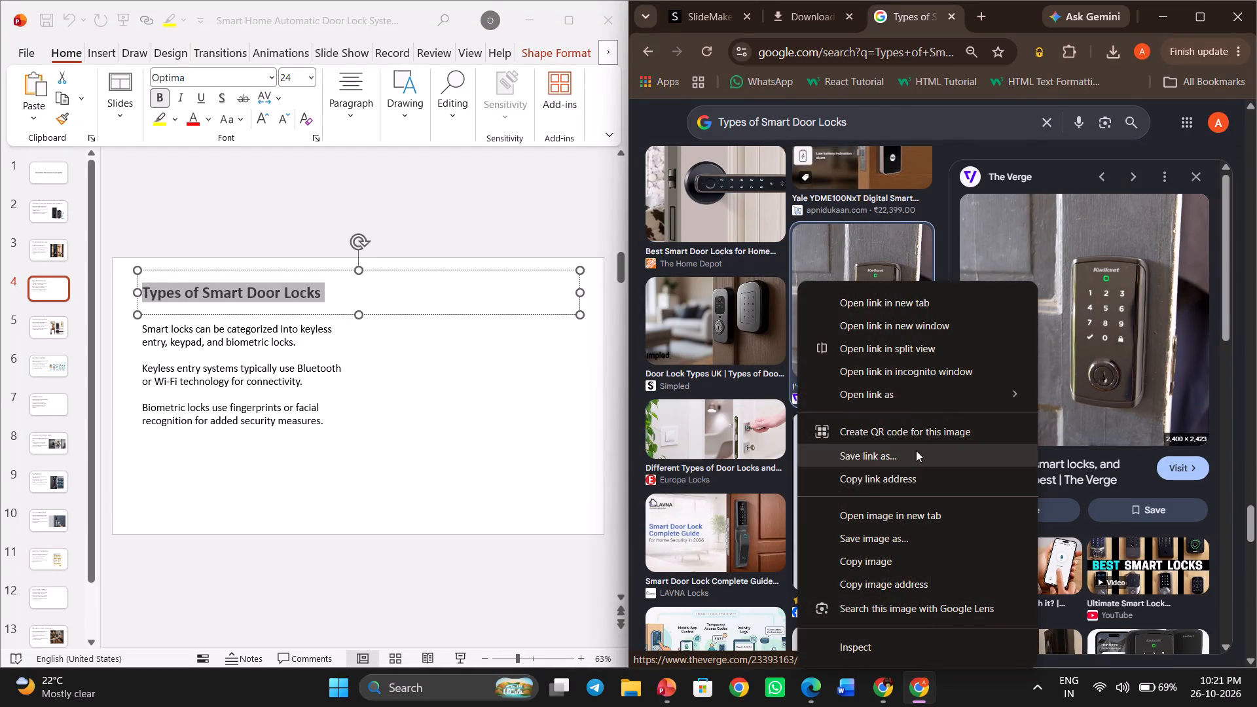
left_click(869, 553)
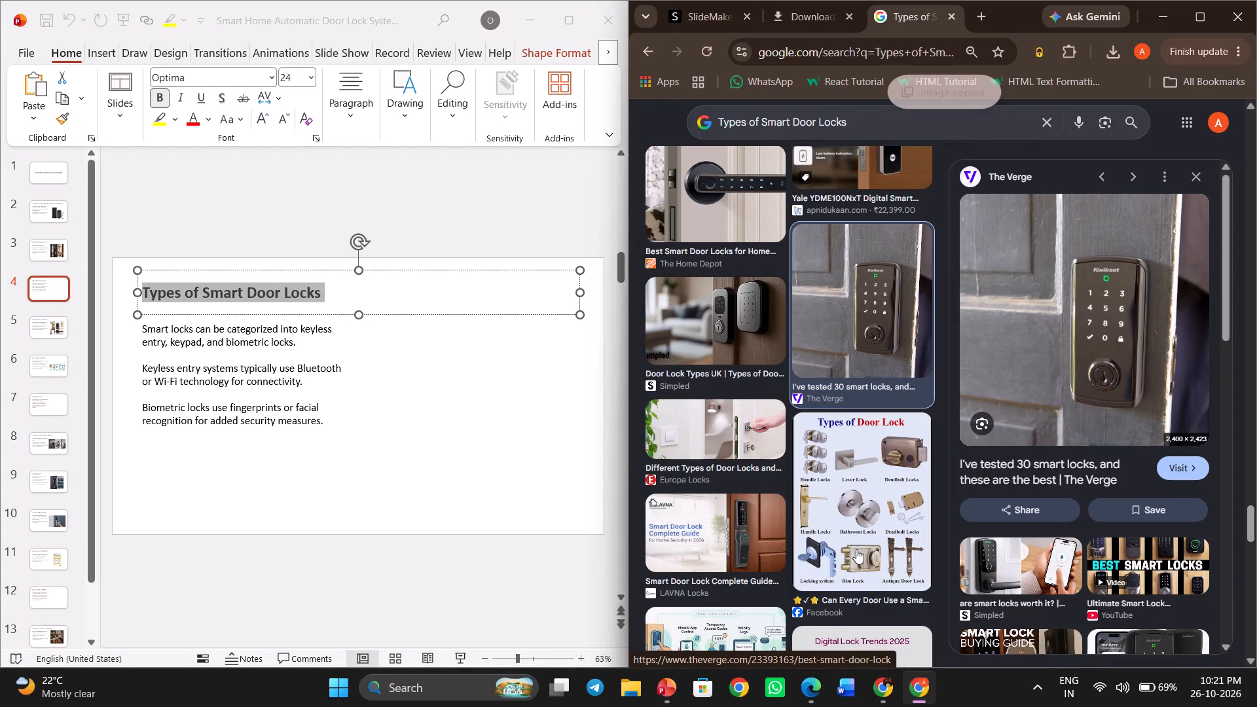
Copy the Douwin Int'l Industry lock diagram from the "Deadbolt Electronic Lock Different Types" image result.
left_click(812, 475)
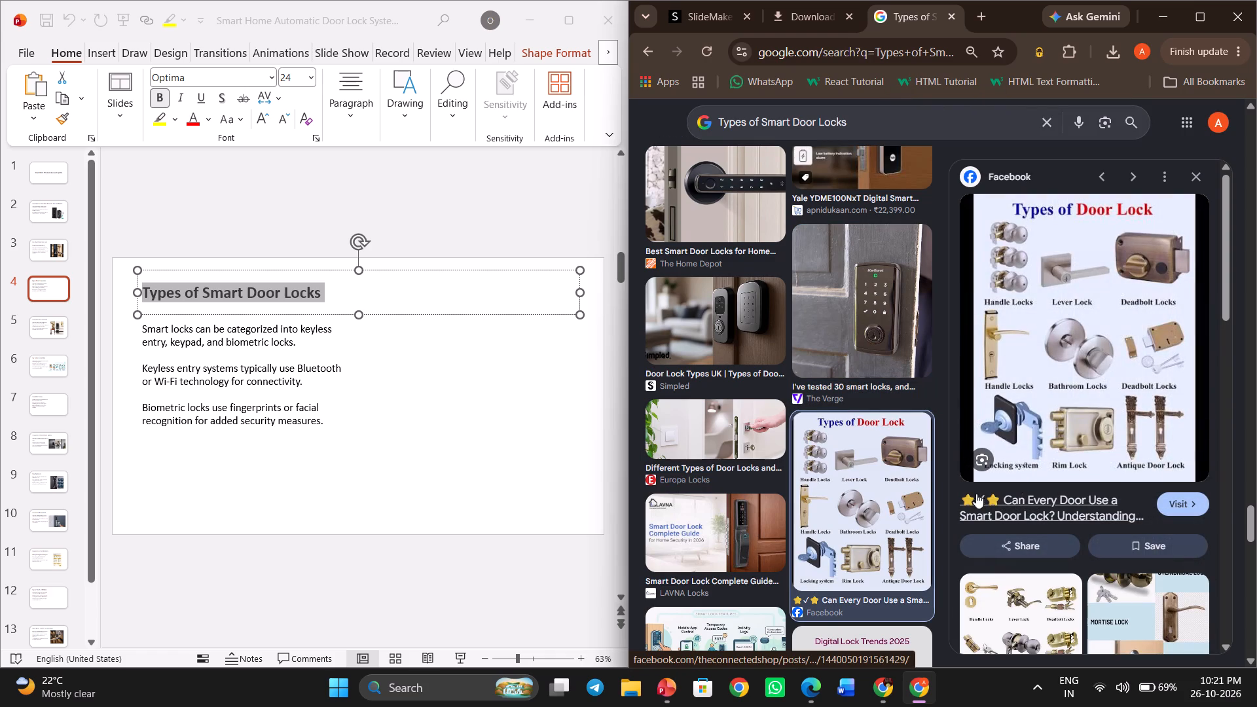
scroll(773, 476, "down", 6)
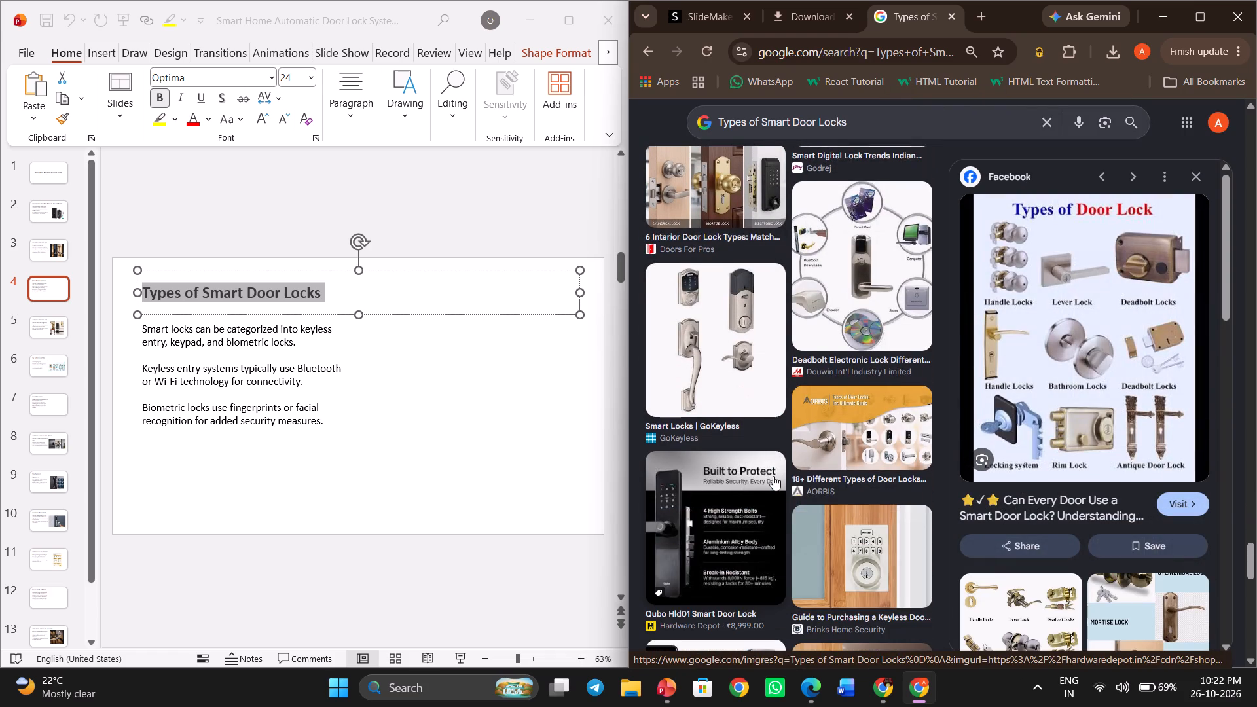
scroll(773, 476, "up", 1)
left_click(832, 299)
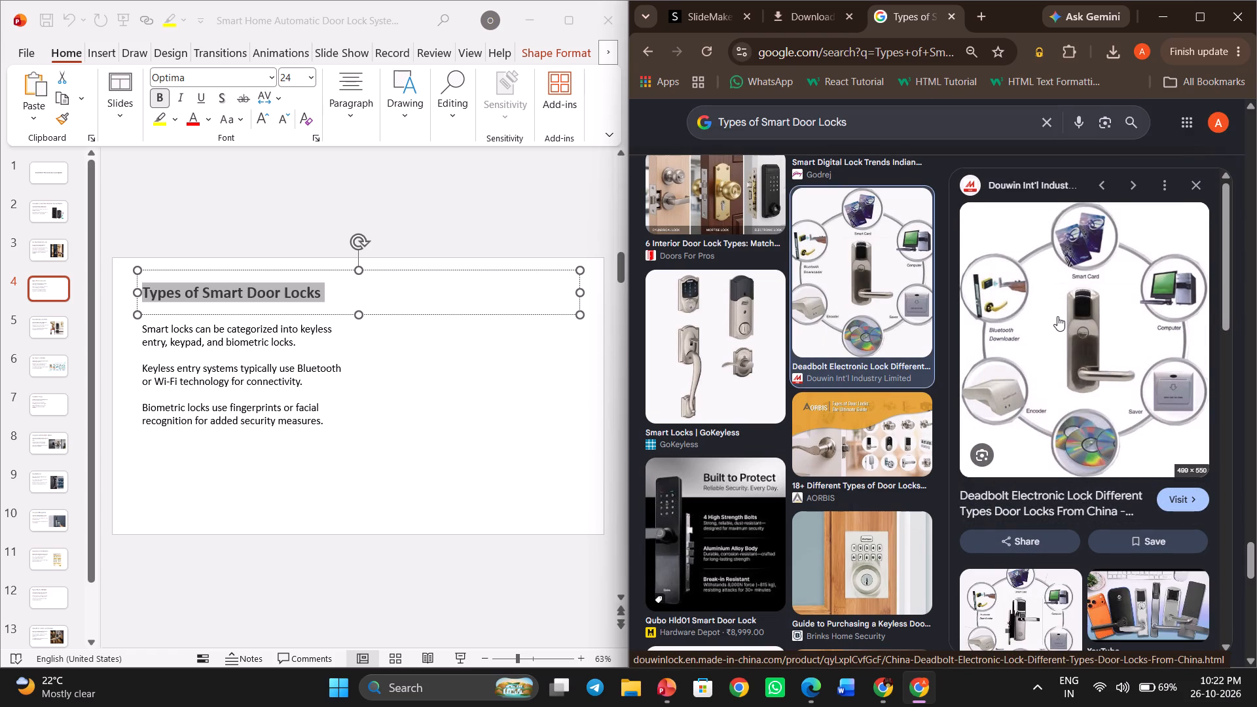
right_click(1049, 329)
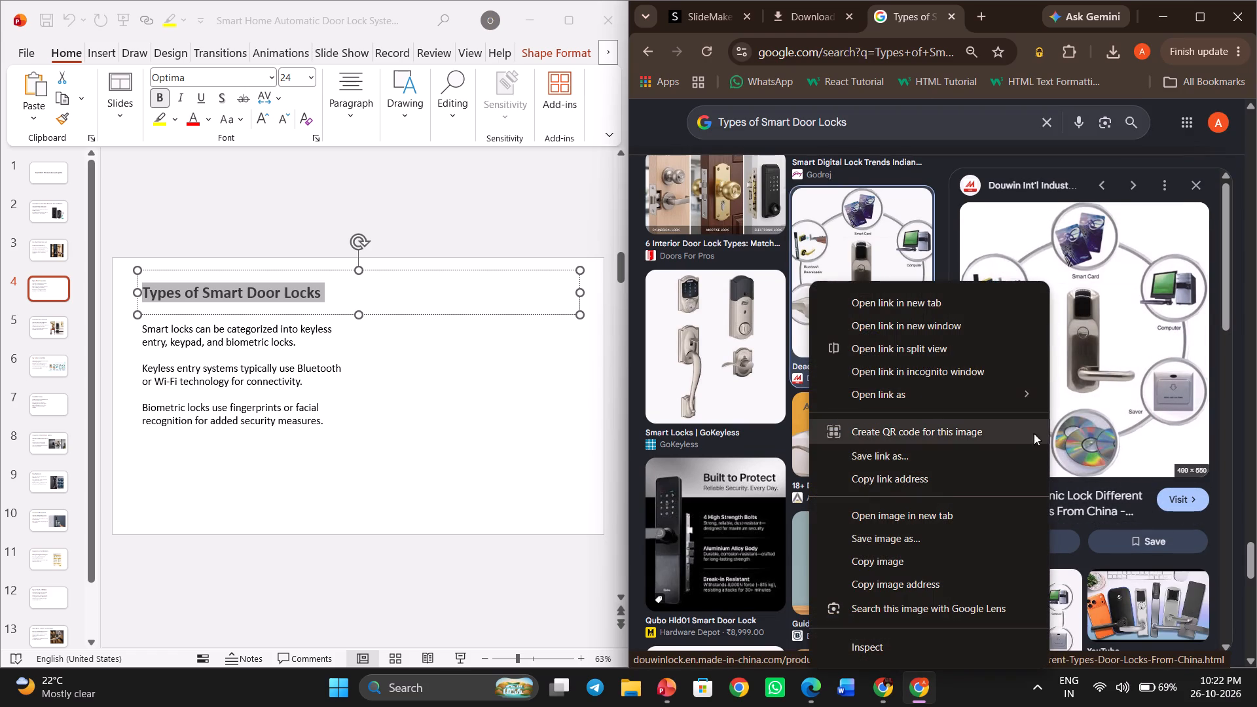
left_click(886, 564)
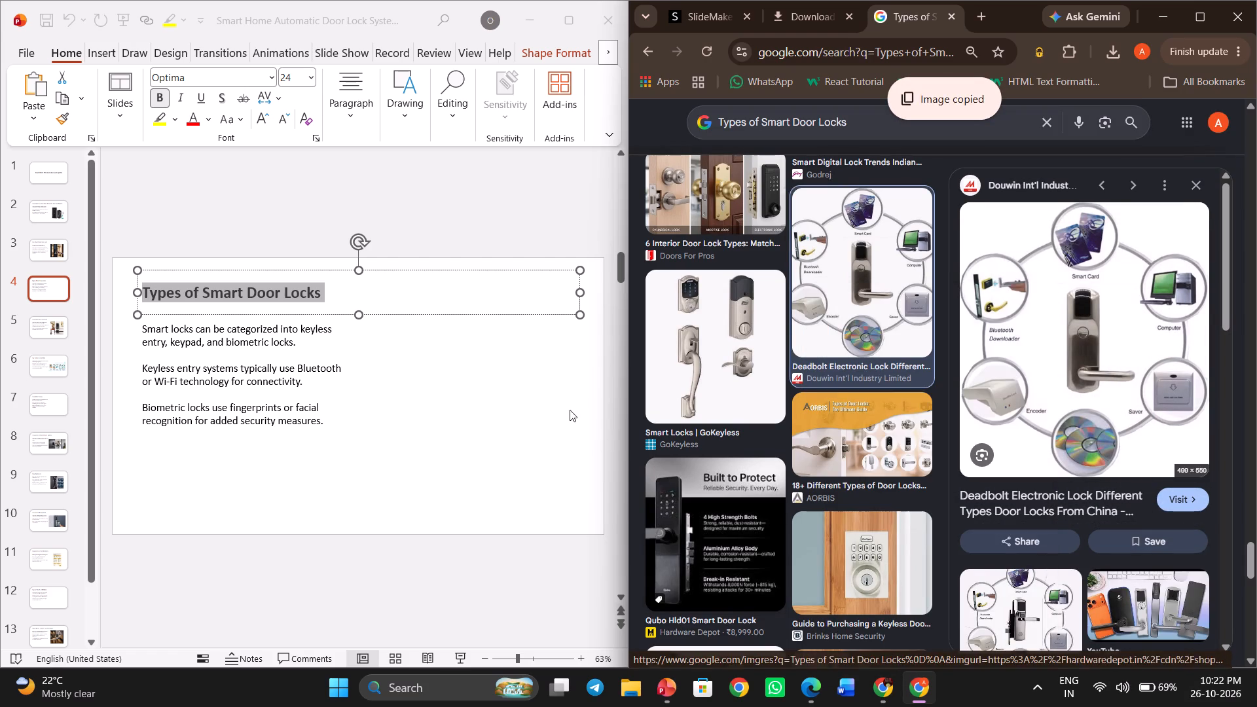
In PowerPoint, remove the stray empty text box from slide 4 and paste the copied lock diagram as a picture.
left_click(494, 374)
double_click(494, 374)
right_click(494, 374)
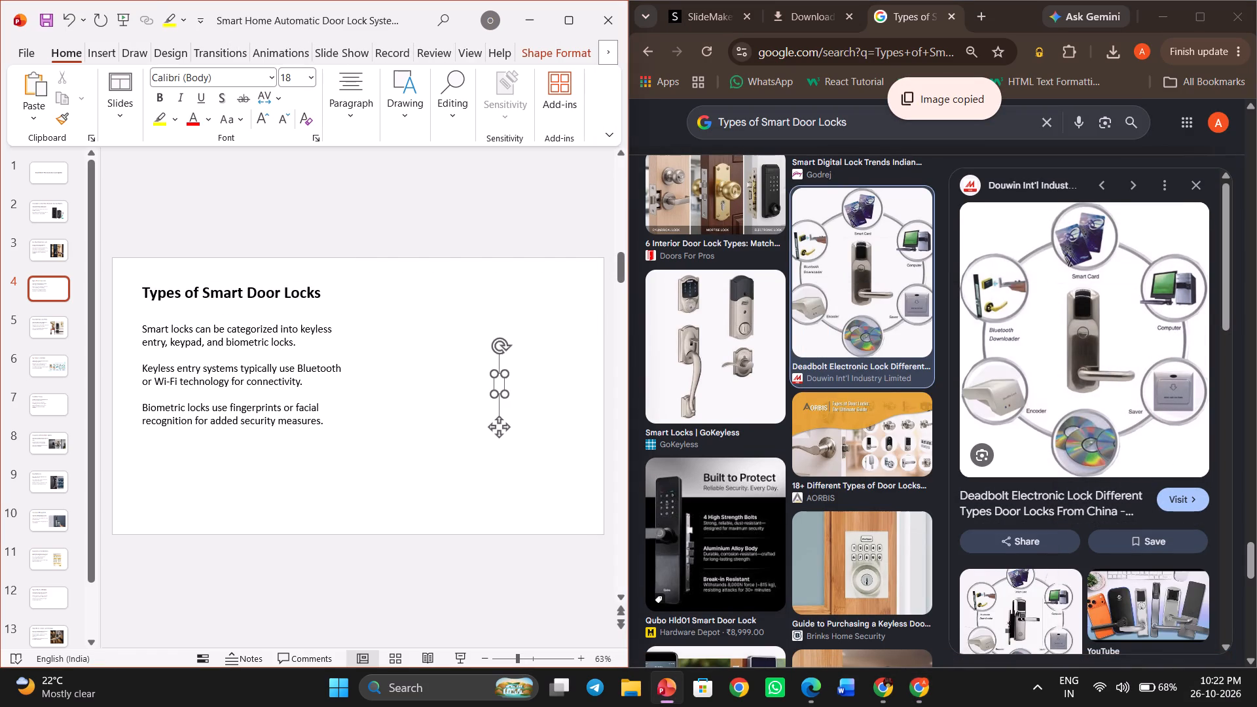
left_click(583, 320)
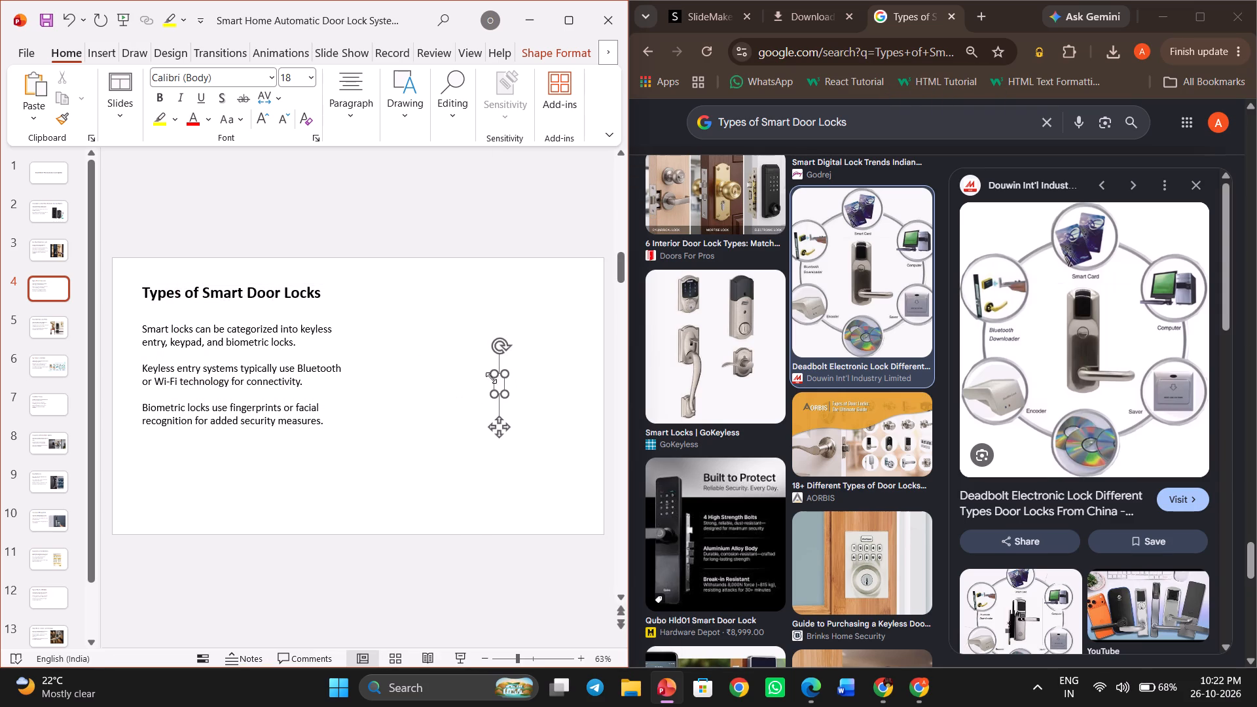
left_click_drag(495, 373, 496, 448)
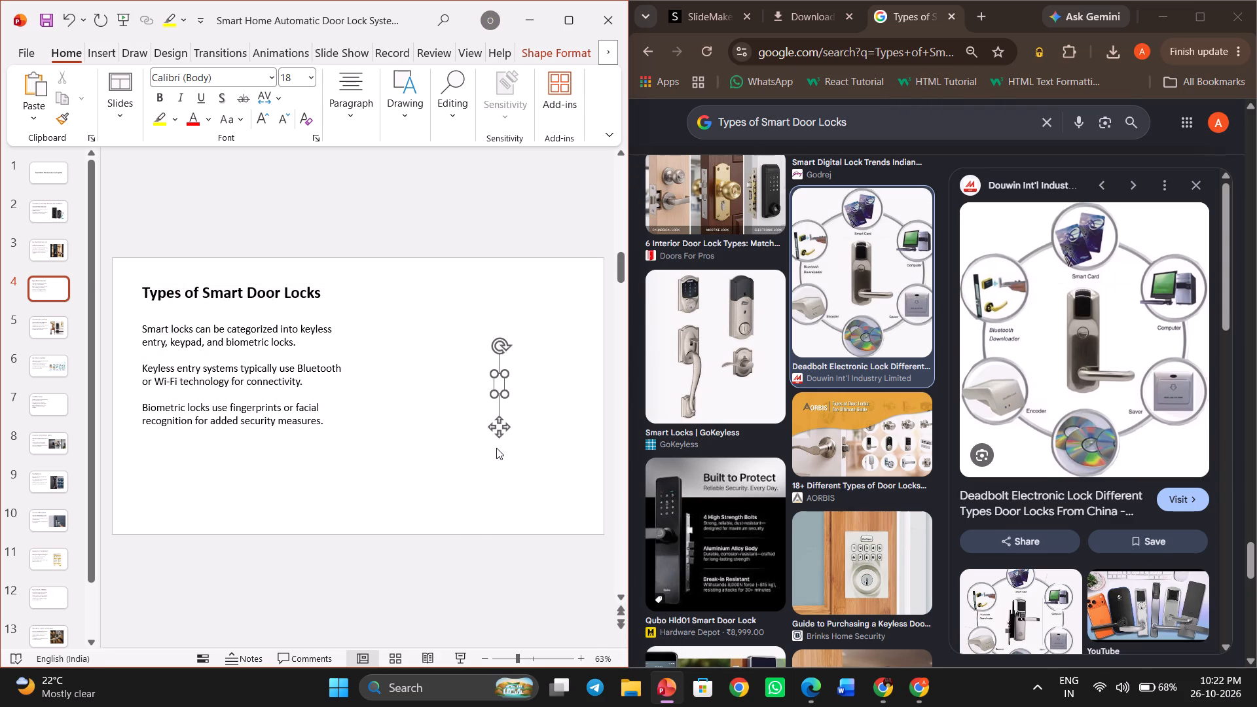
key("BackSpace")
right_click(496, 448)
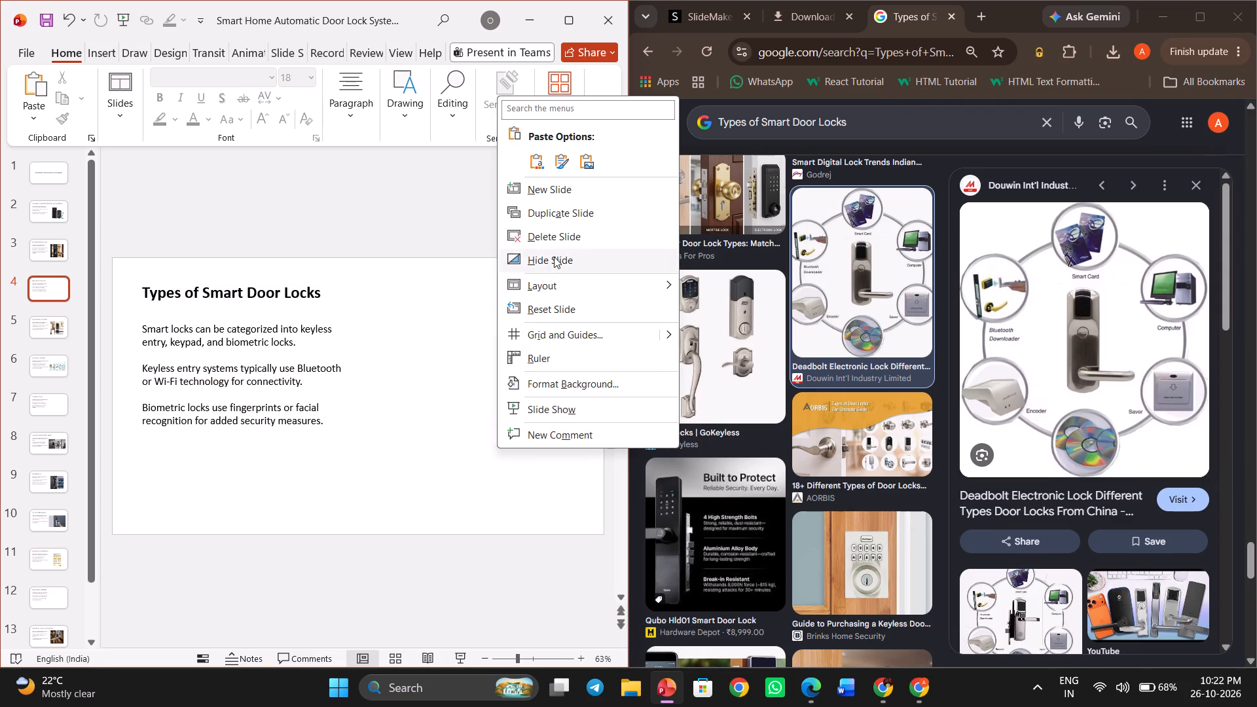
left_click(591, 164)
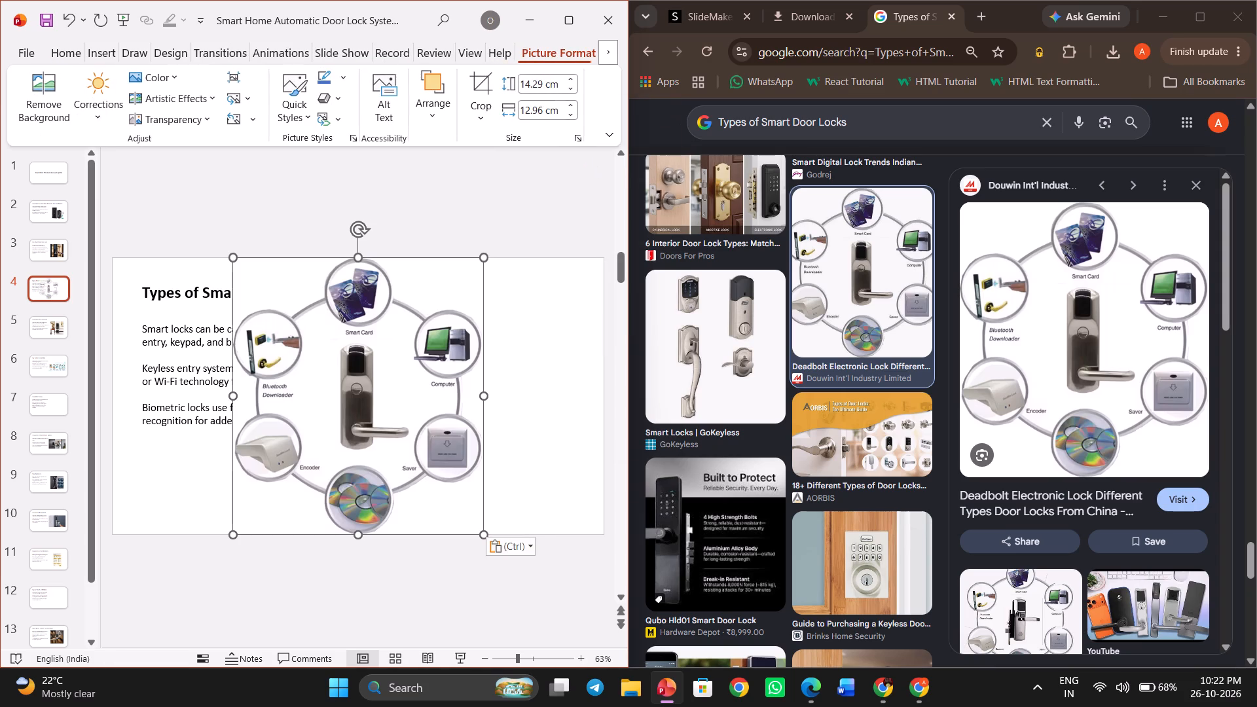
Shrink the lock diagram to about 8.7 cm high by 7.9 cm wide and place it beside slide 4's body text.
left_click_drag(235, 259, 325, 380)
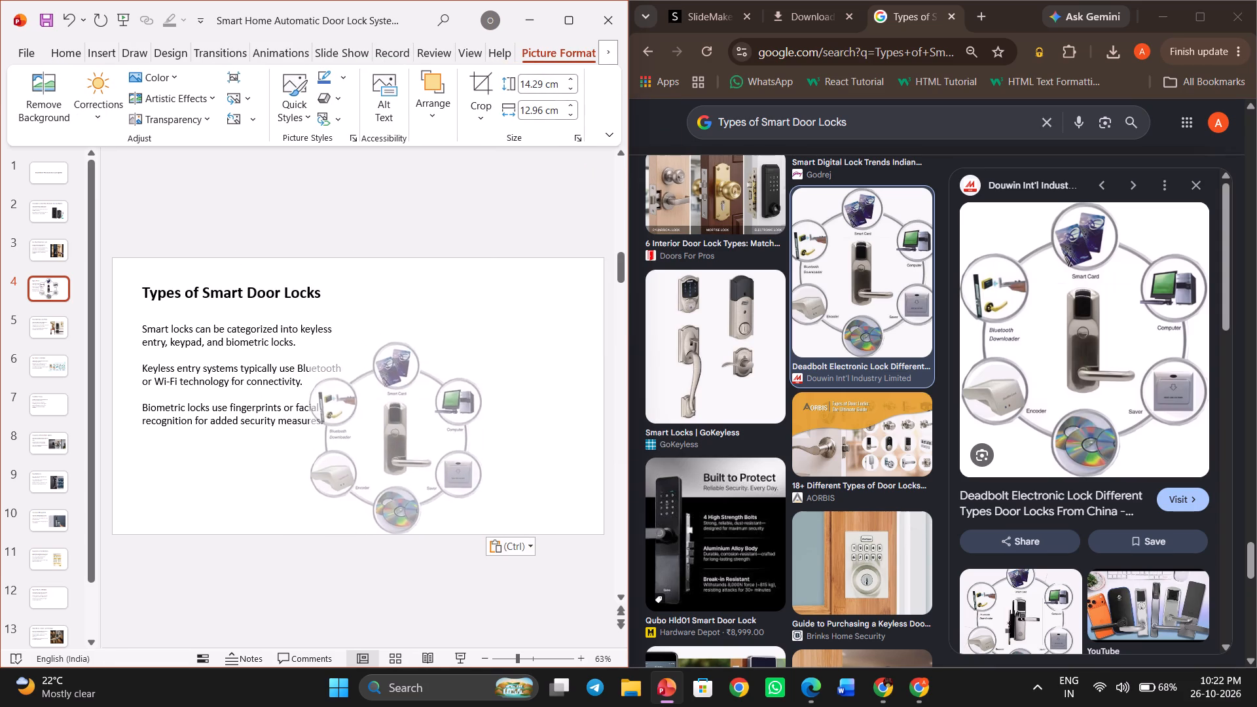
left_click_drag(325, 380, 331, 370)
left_click_drag(384, 436, 445, 389)
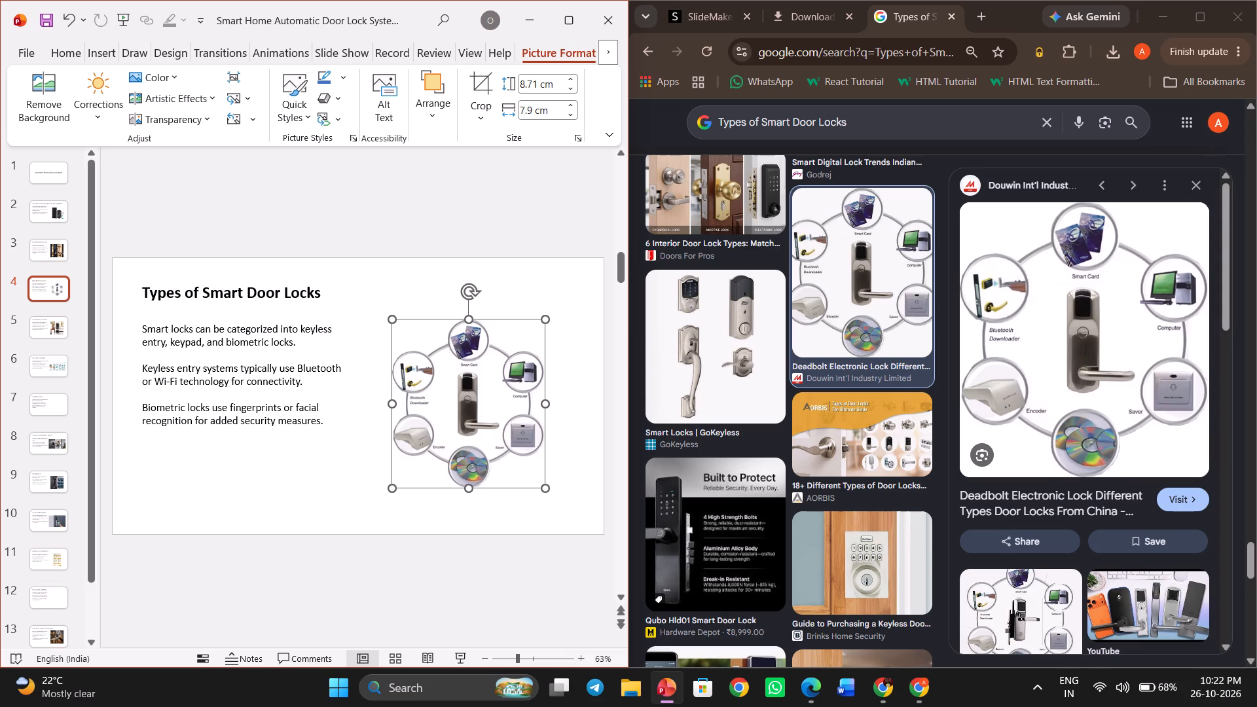
left_click(236, 553)
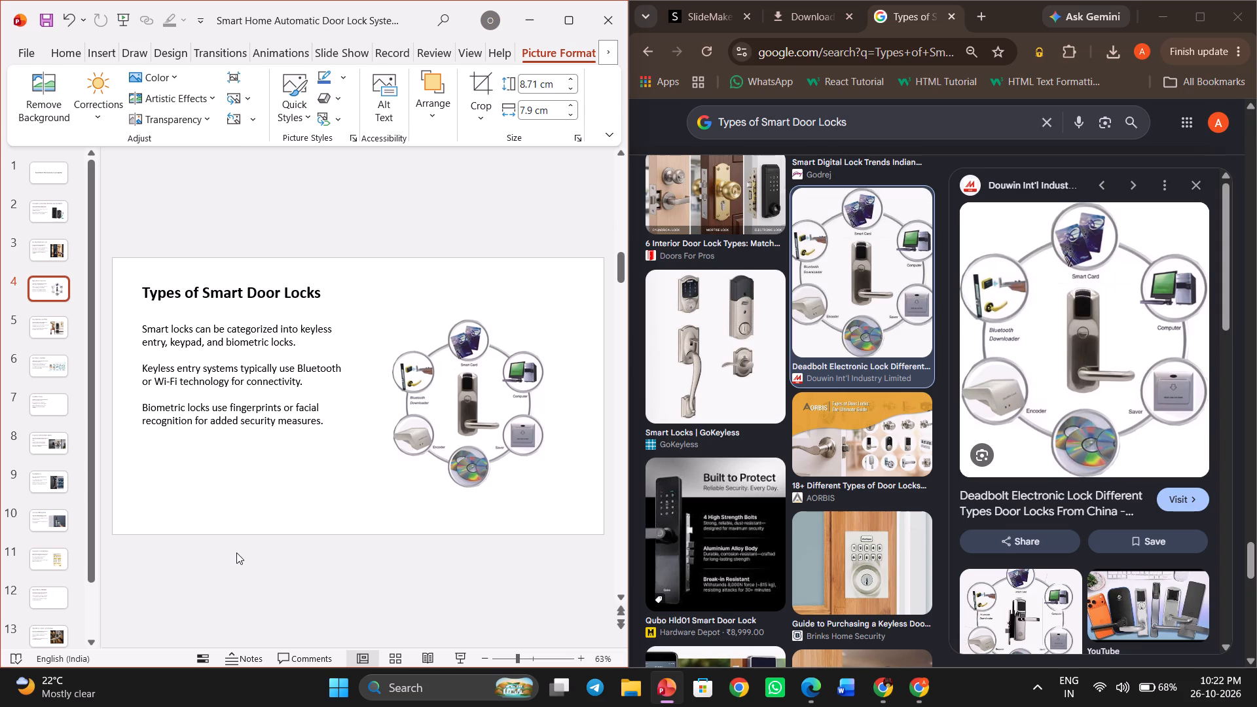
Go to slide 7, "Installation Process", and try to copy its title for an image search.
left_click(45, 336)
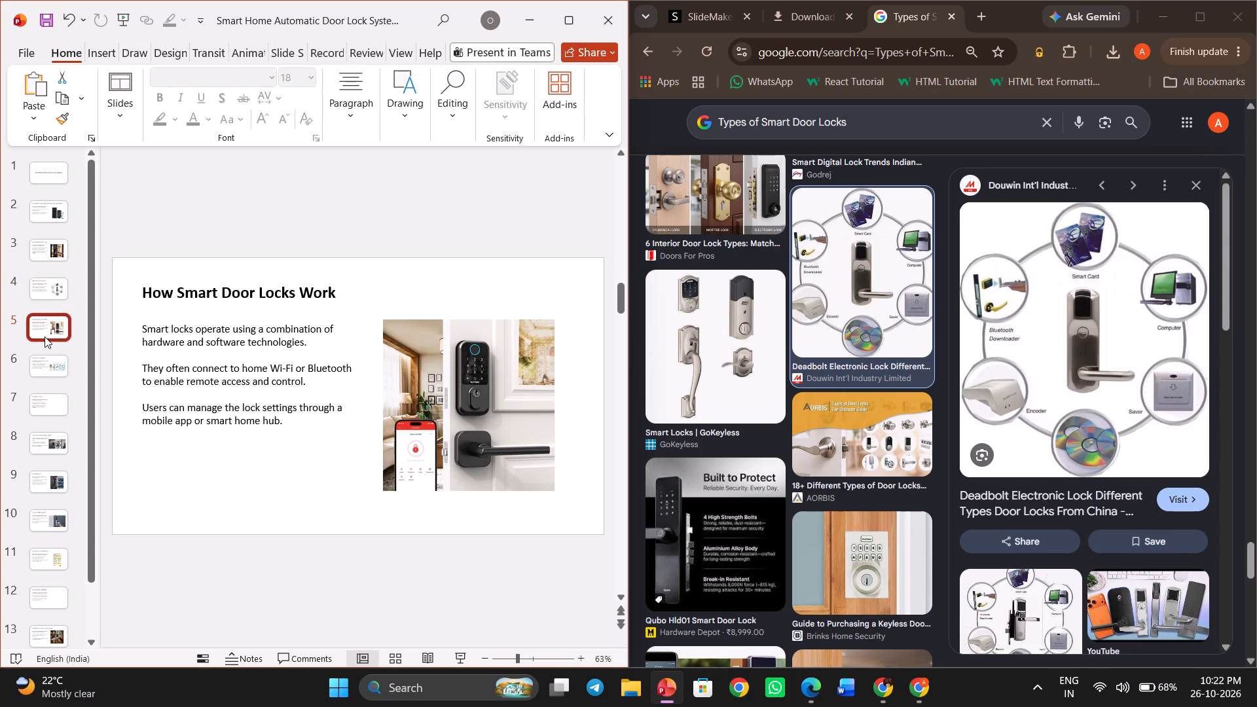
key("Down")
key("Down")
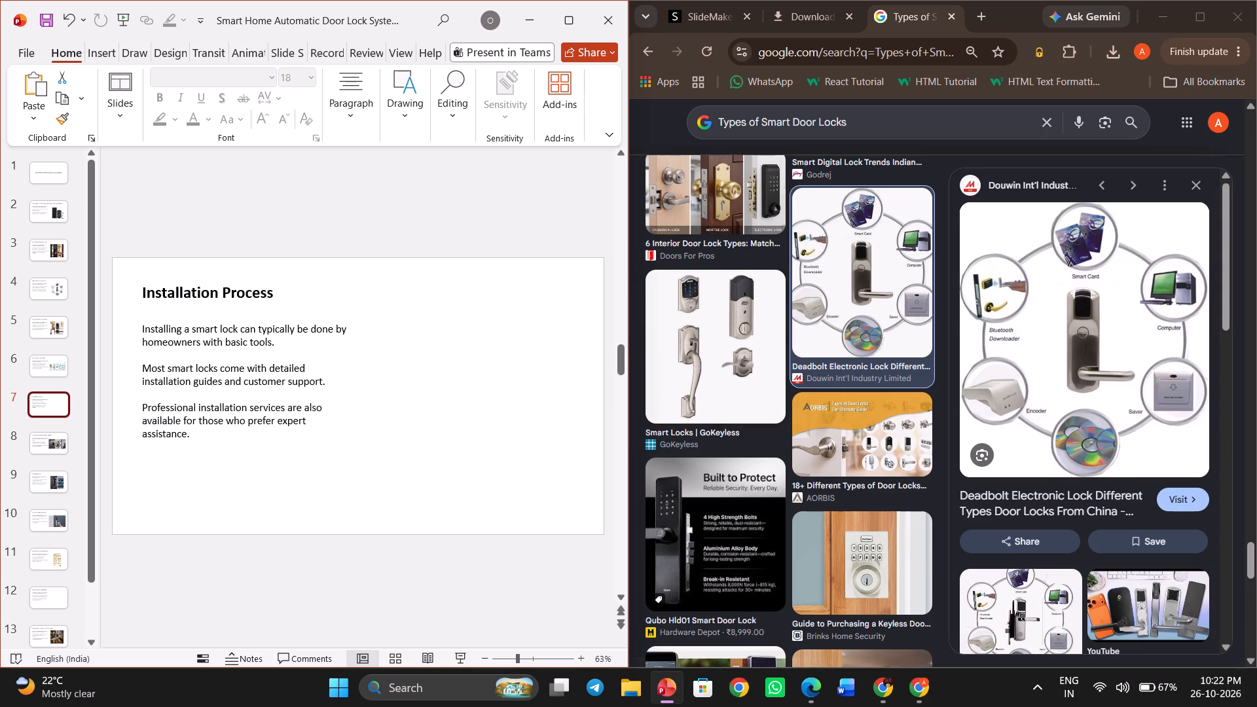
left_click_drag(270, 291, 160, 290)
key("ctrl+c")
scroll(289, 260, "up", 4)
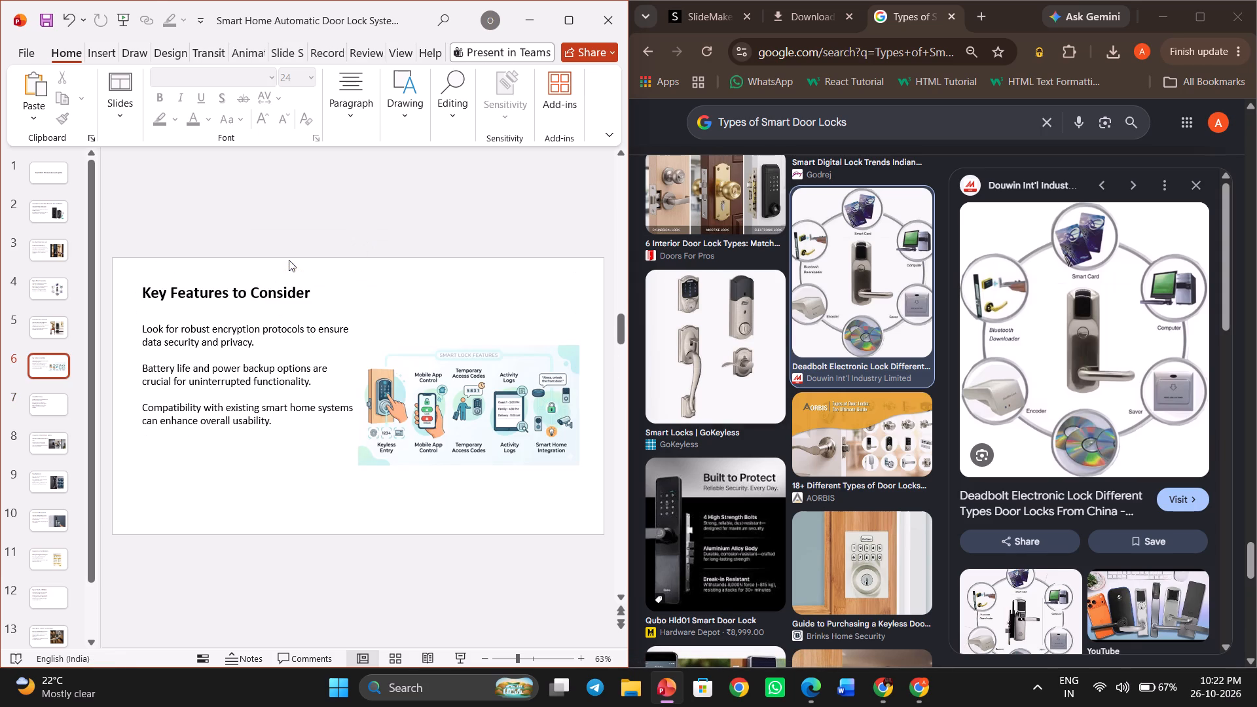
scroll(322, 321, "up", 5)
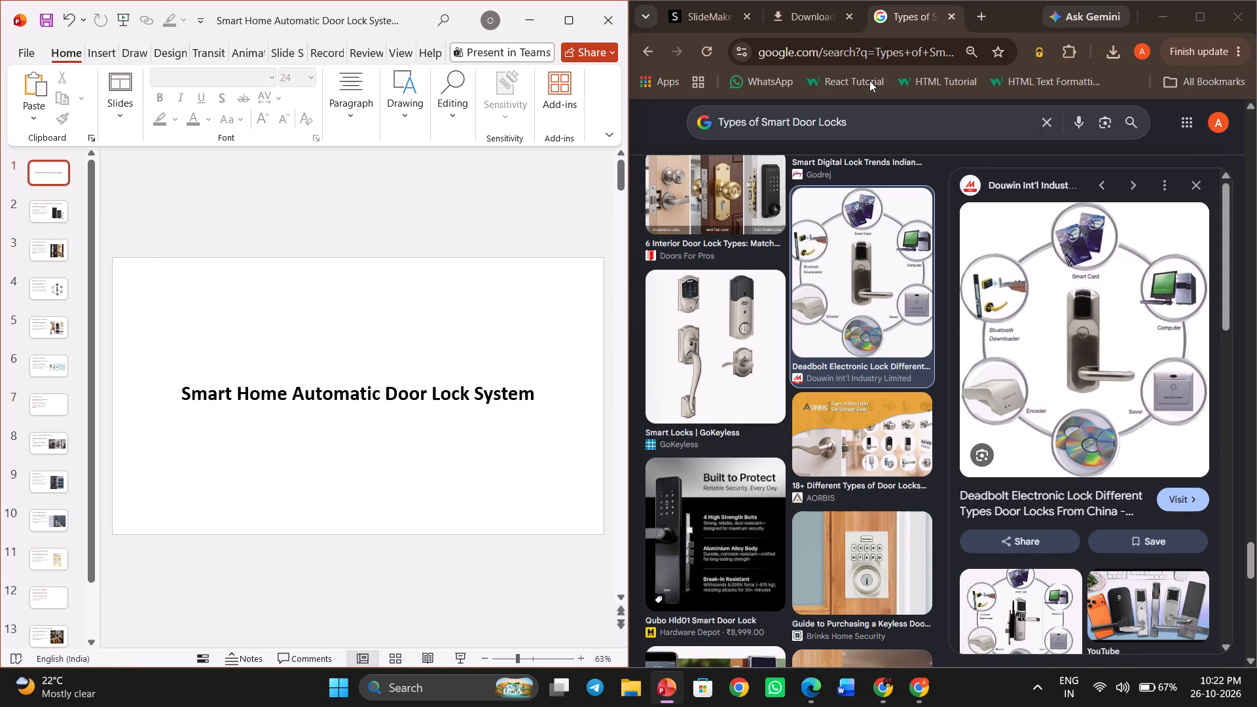
In Chrome, clear the image search and search for "smart home automatic door lock system" instead.
left_click(1045, 122)
key("BackSpace")
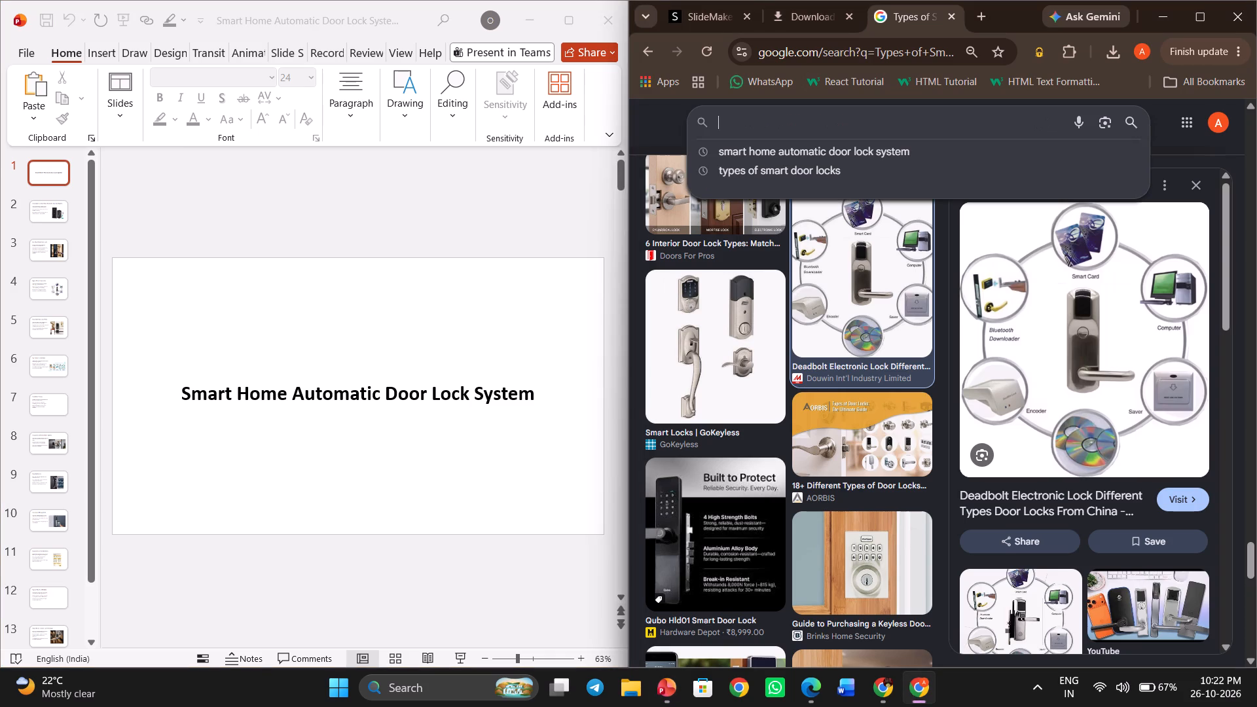
key("ctrl+v")
left_click(795, 148)
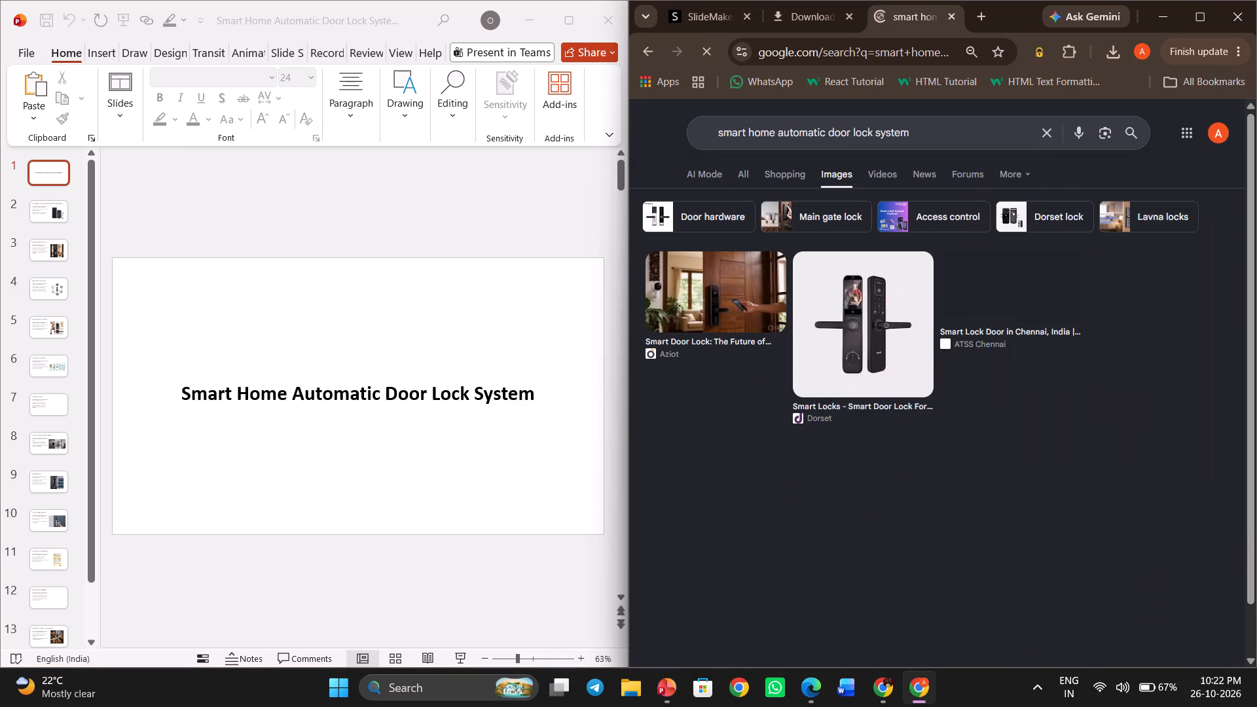
Show slide 7 in PowerPoint and extend the Google Images query to "smart home automatic door lock system installation process".
left_click(936, 131)
key("space")
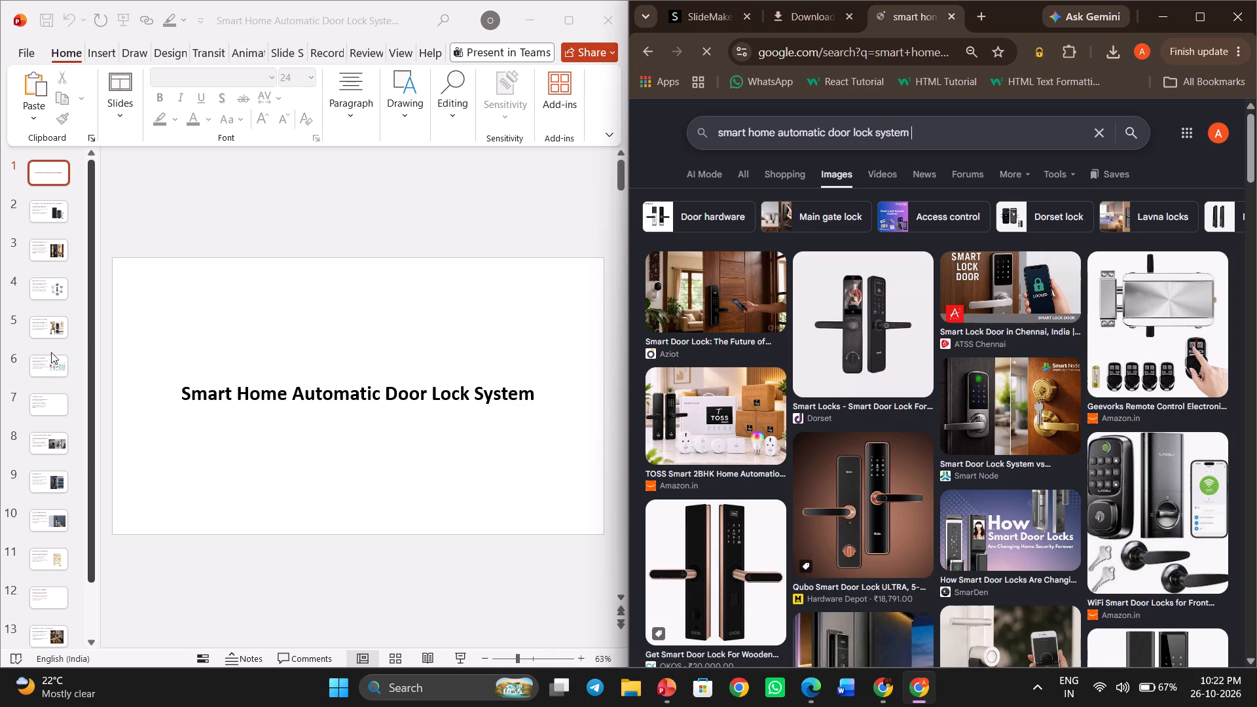
left_click(45, 394)
left_click(45, 398)
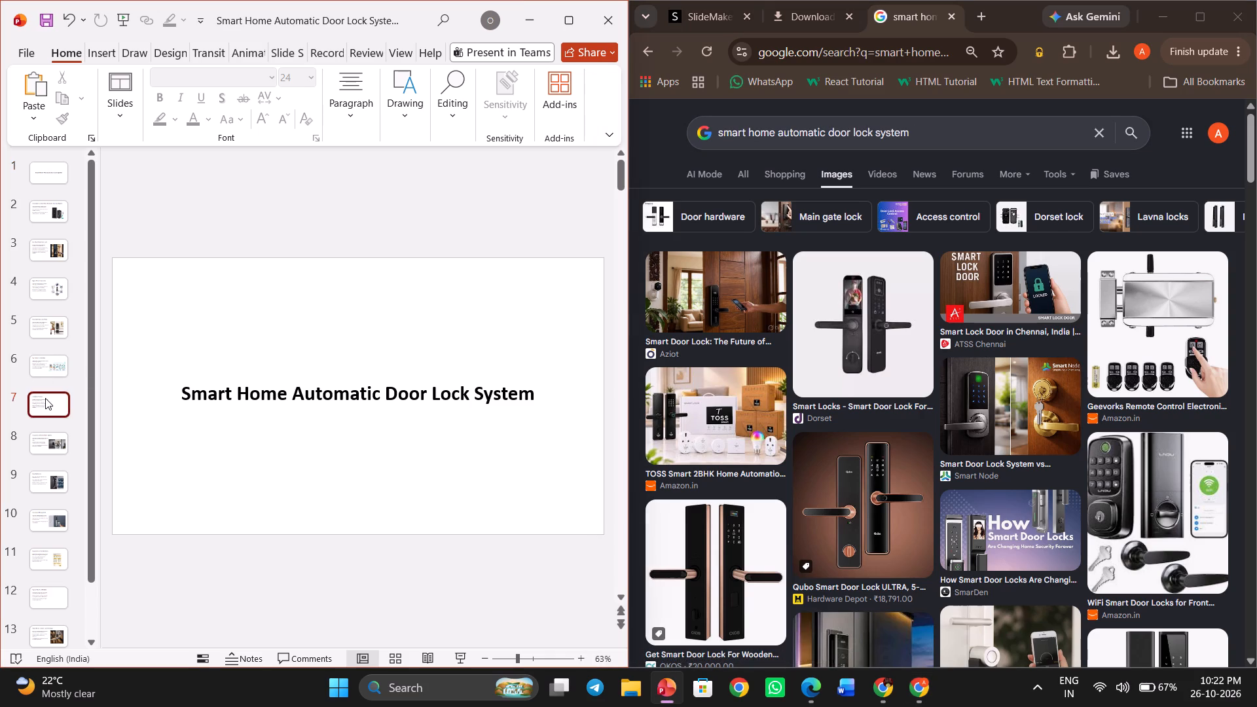
left_click(939, 135)
key("space")
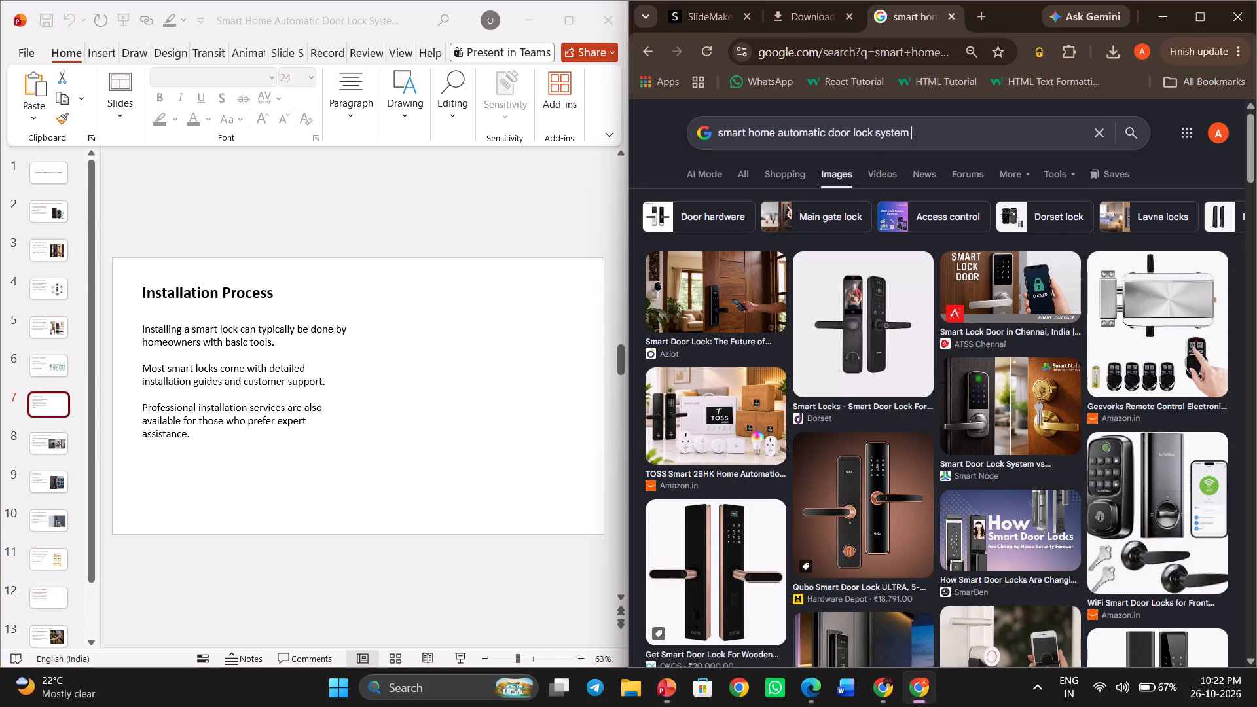
type("inst")
type("allation proc")
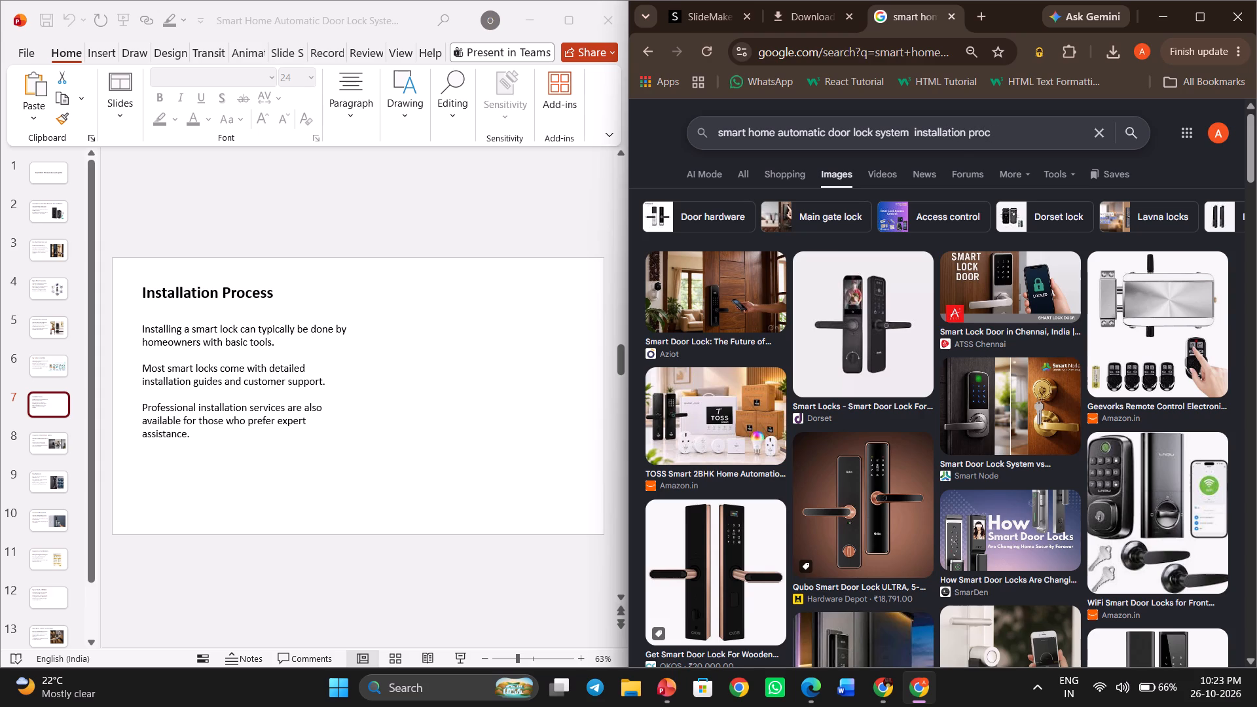
type("ess")
key("Return")
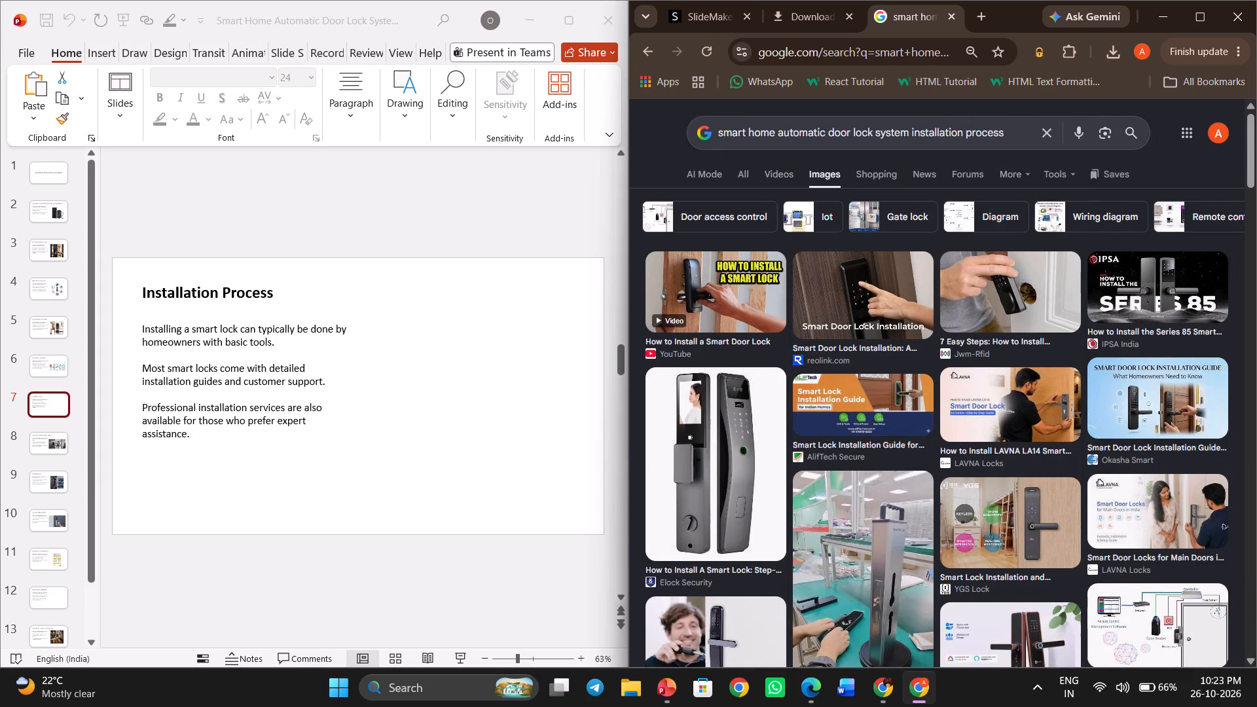
Copy the ResearchGate flowchart image from the "Events in smart digital door lock system" result.
scroll(944, 115, "down", 1)
scroll(1086, 304, "down", 4)
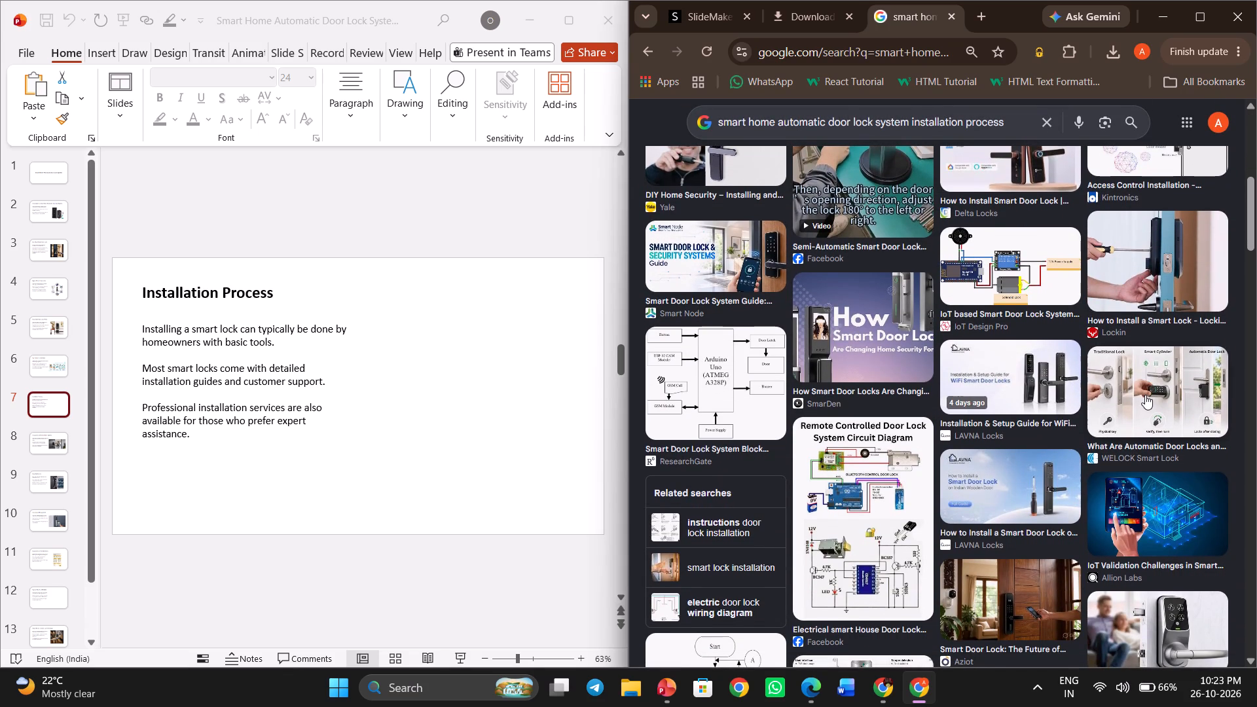
scroll(1145, 395, "down", 2)
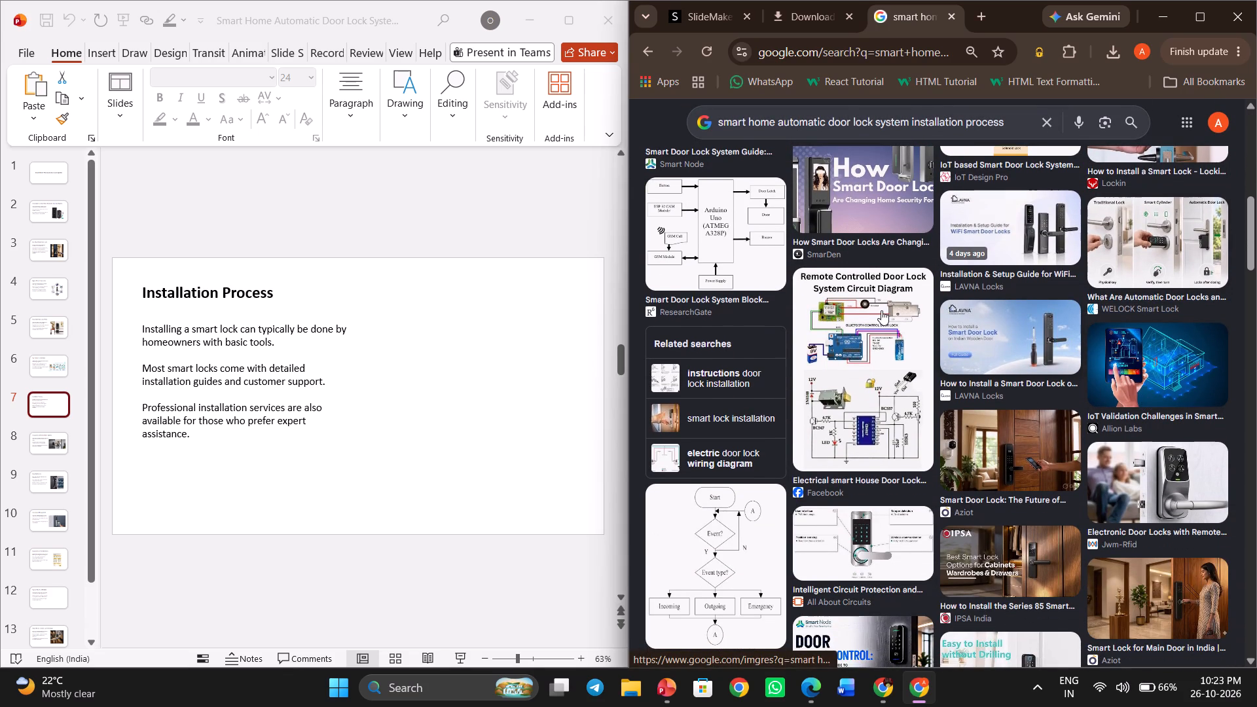
scroll(881, 310, "down", 2)
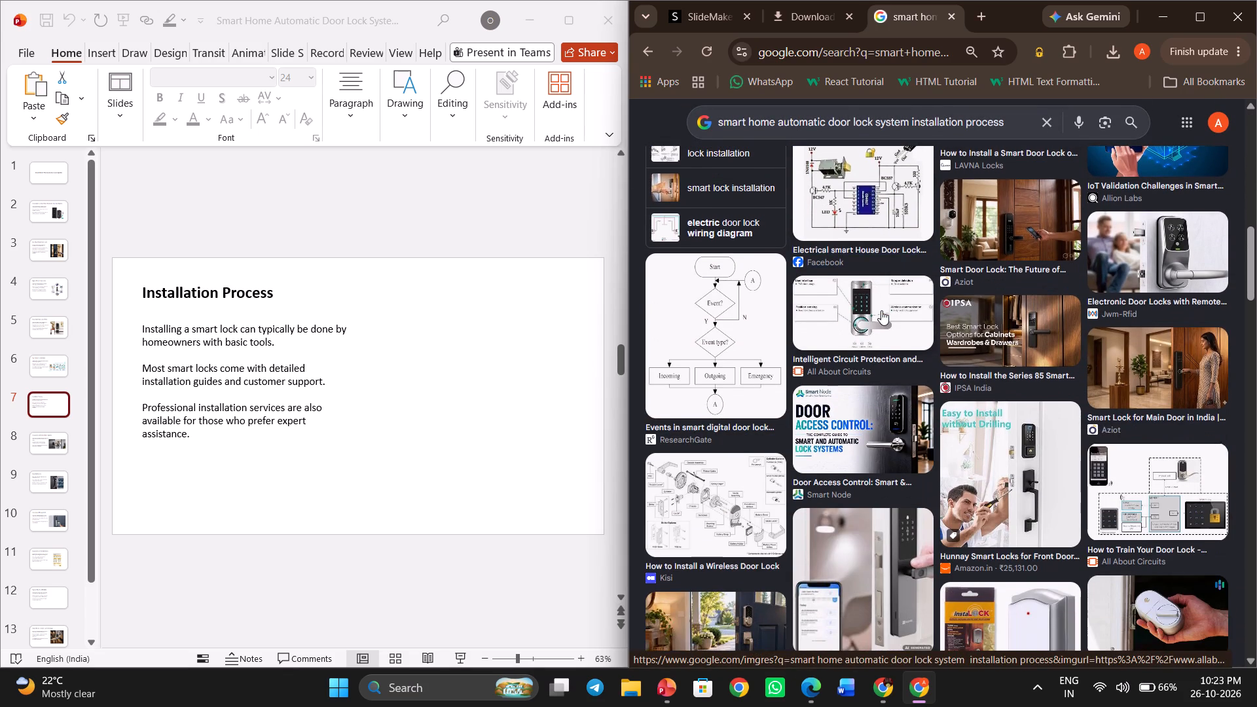
left_click(761, 272)
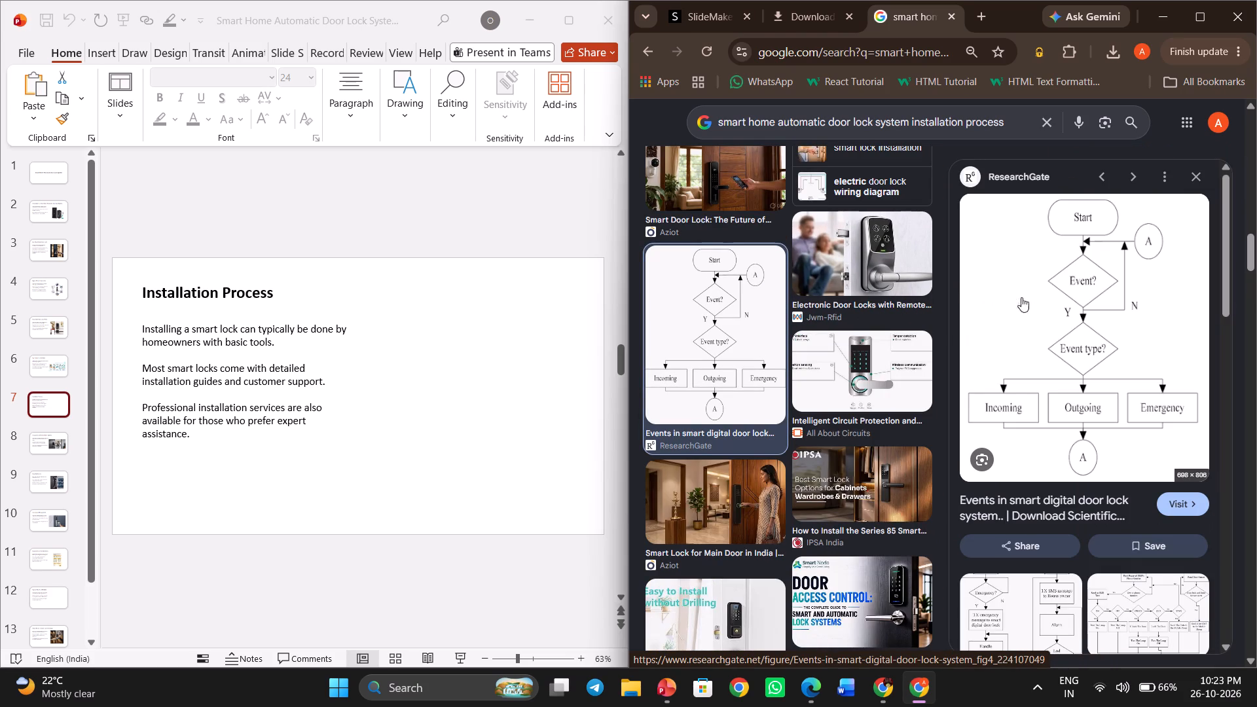
right_click(1041, 308)
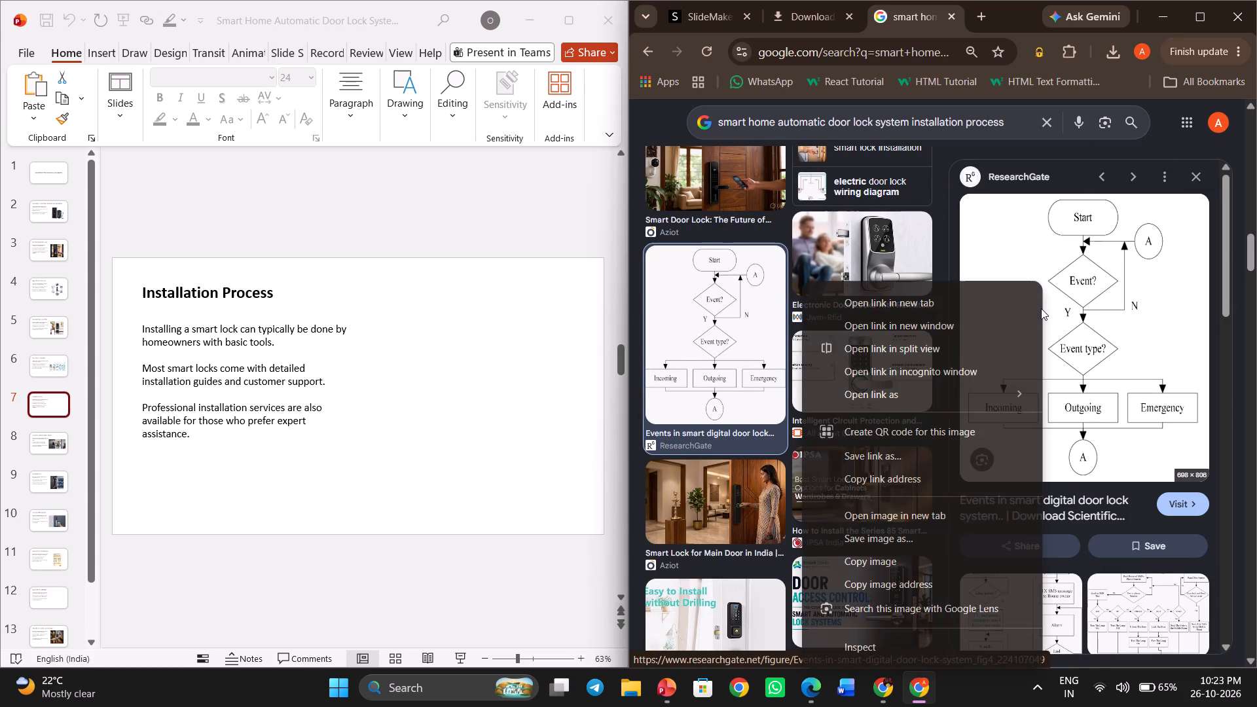
left_click(858, 552)
Close the flowchart preview and look through the remaining image results for other smart lock installation pictures.
scroll(927, 445, "down", 2)
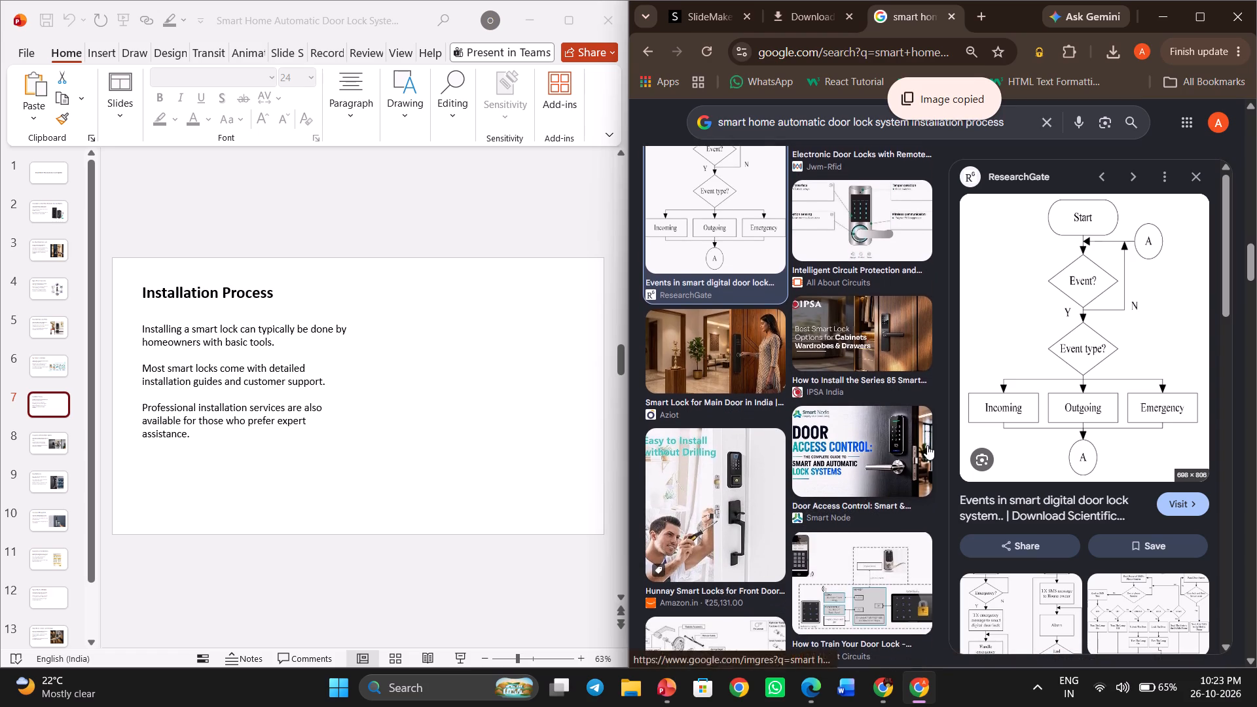
scroll(927, 445, "down", 2)
left_click(1202, 178)
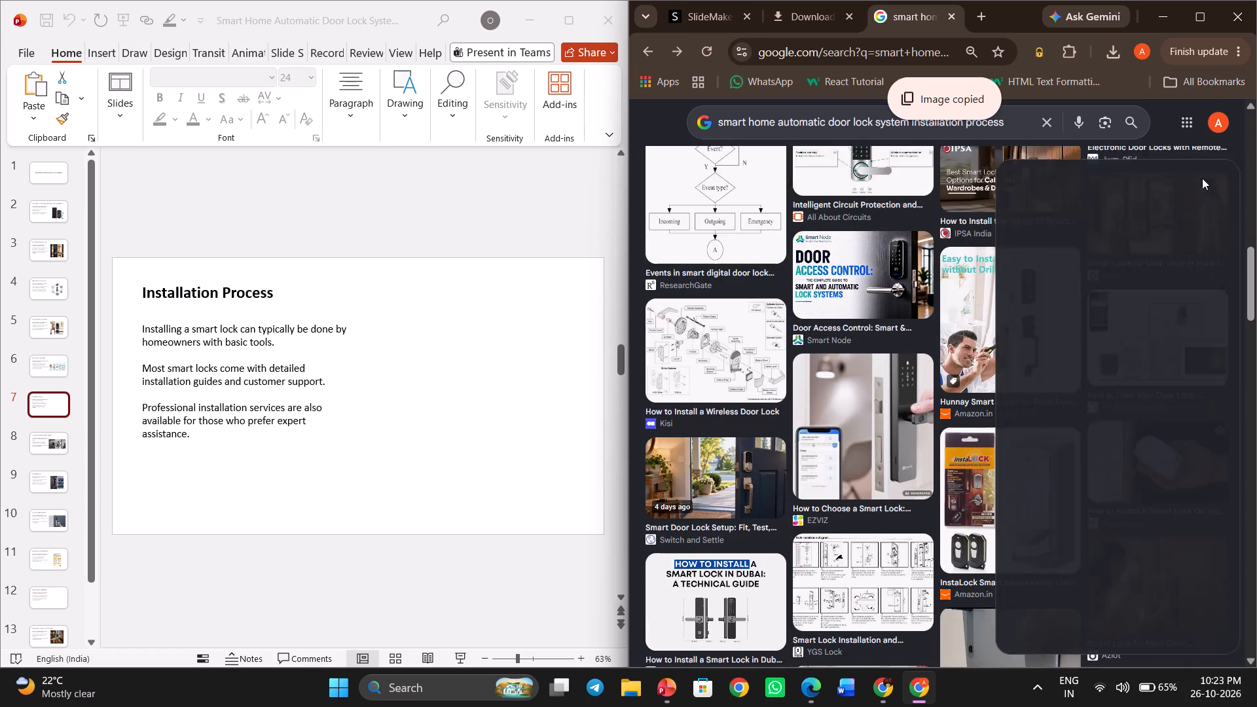
scroll(1093, 416, "down", 5)
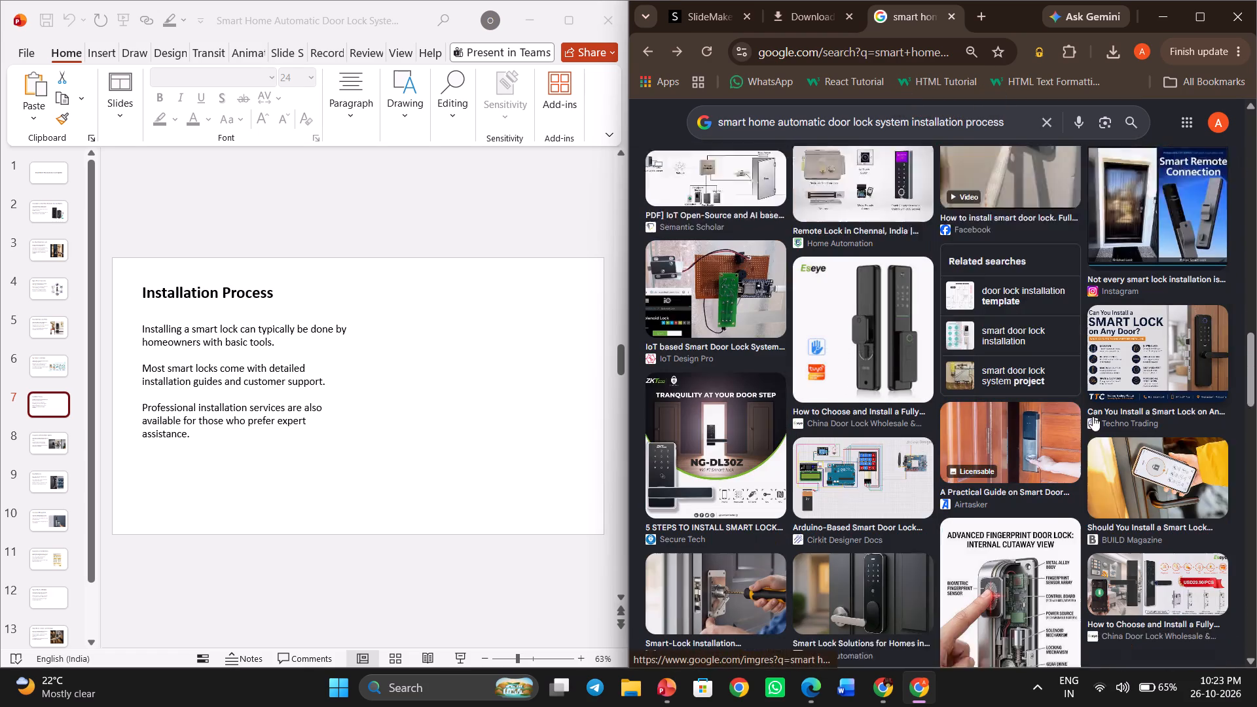
scroll(1093, 416, "down", 3)
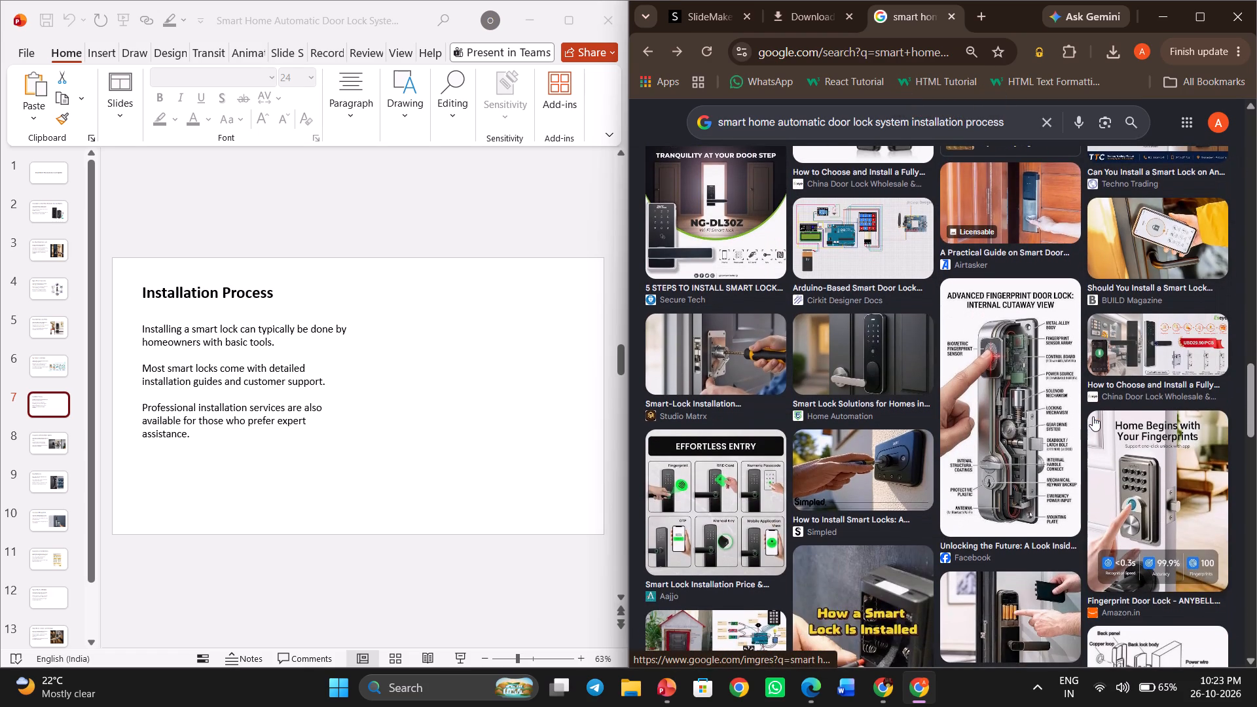
scroll(1093, 416, "down", 3)
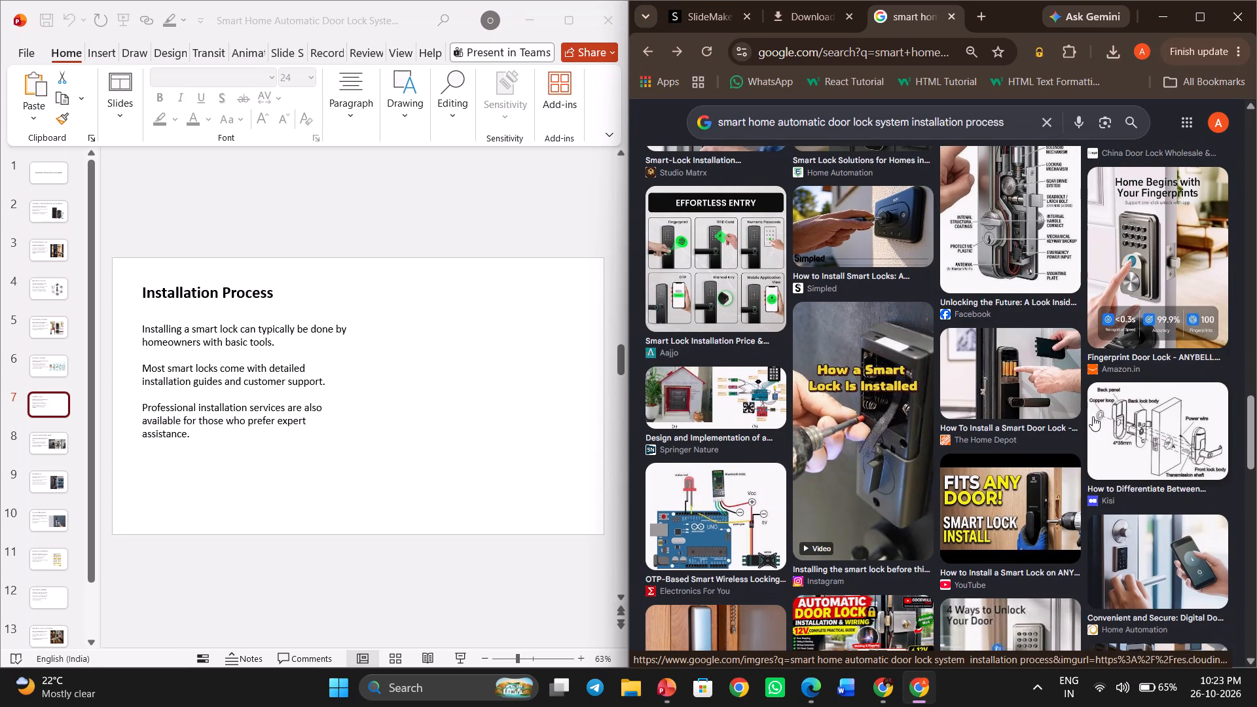
scroll(1093, 416, "down", 3)
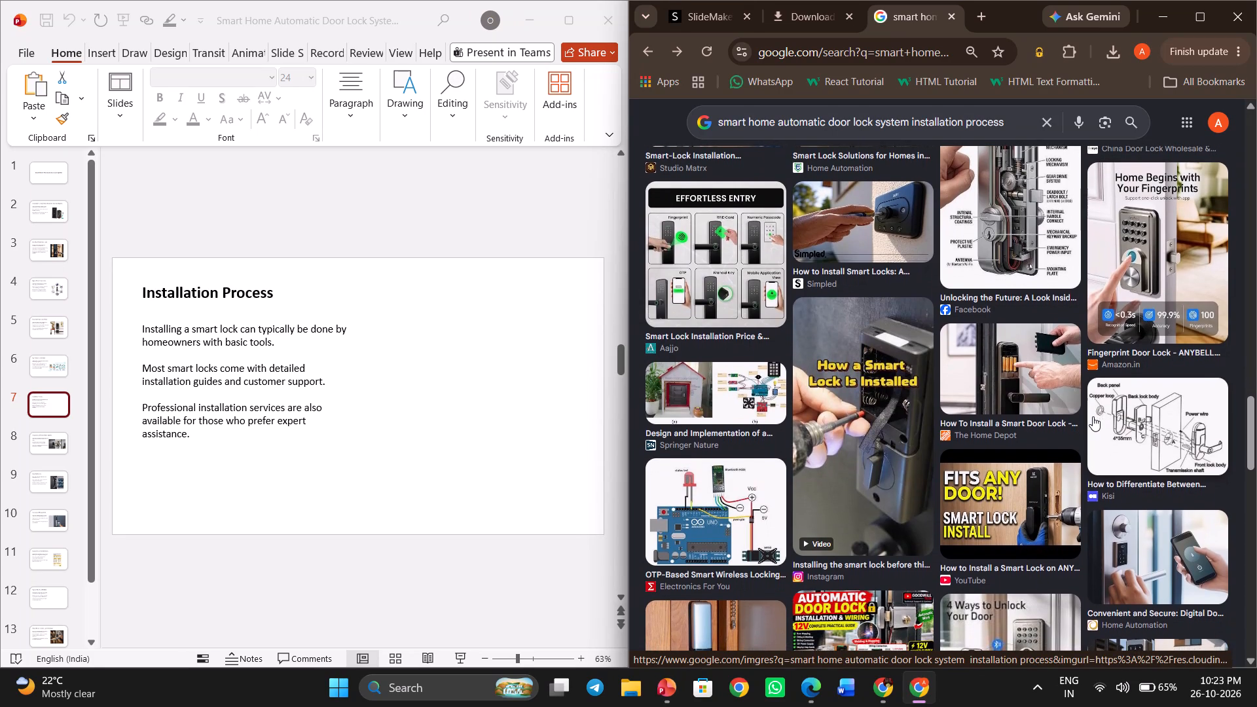
scroll(1093, 416, "down", 2)
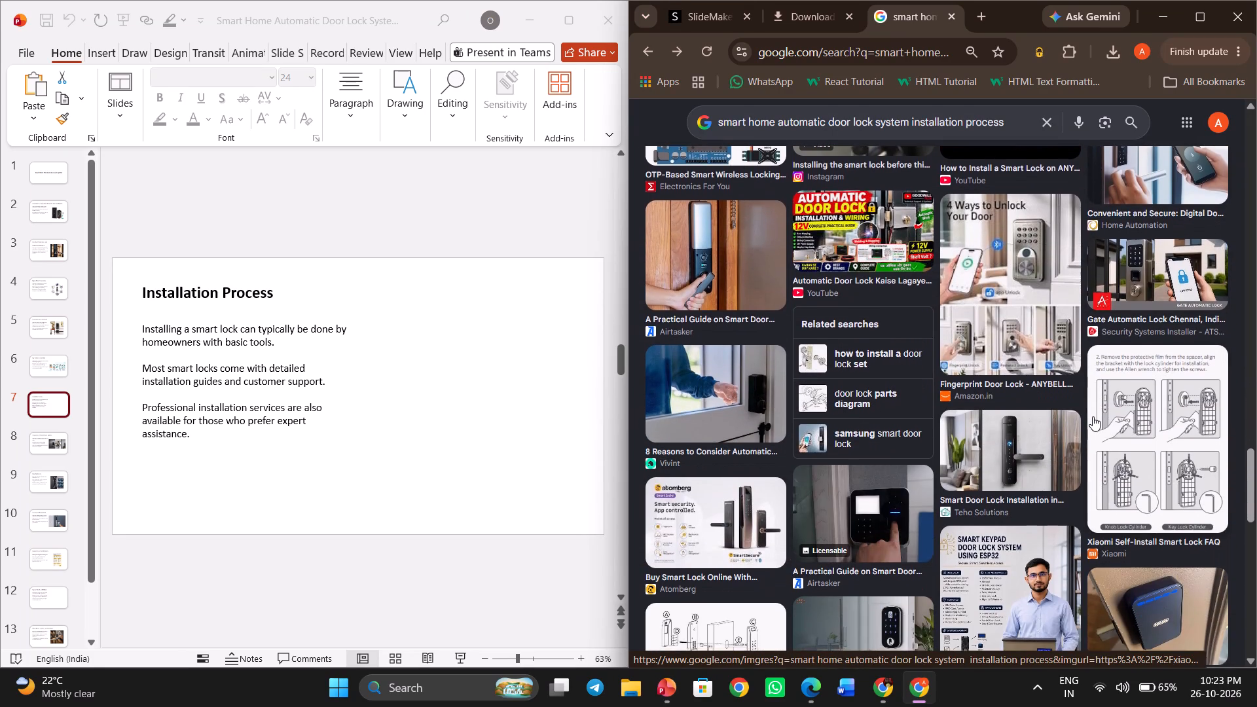
scroll(1093, 416, "down", 3)
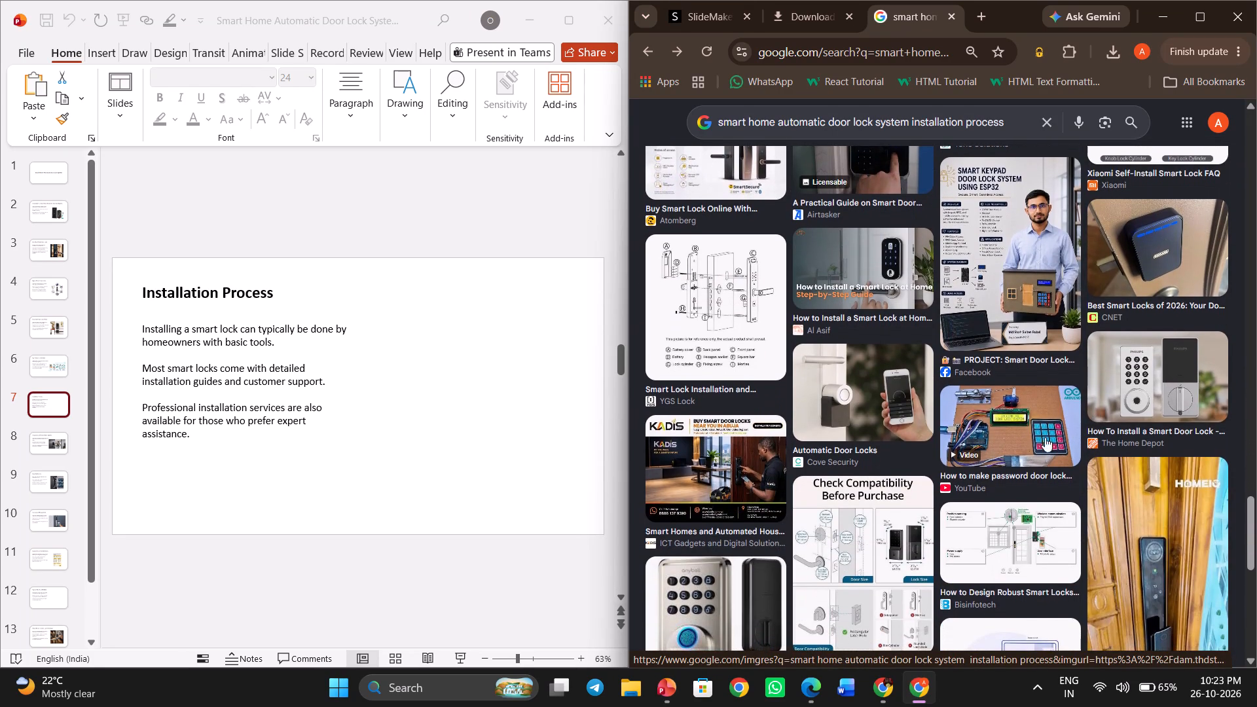
Paste the copied flowchart onto slide 7 in PowerPoint, shrink it and place it beside the body text, right of the bullets.
left_click(521, 352)
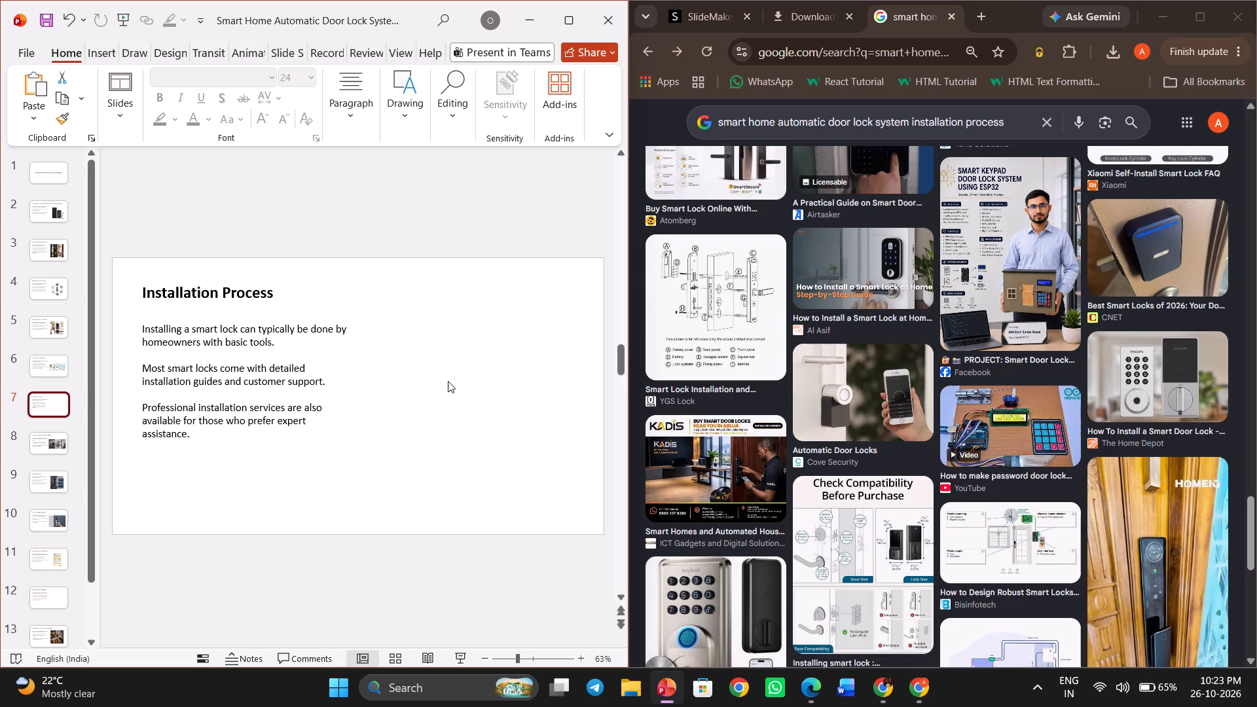
right_click(448, 381)
left_click(538, 87)
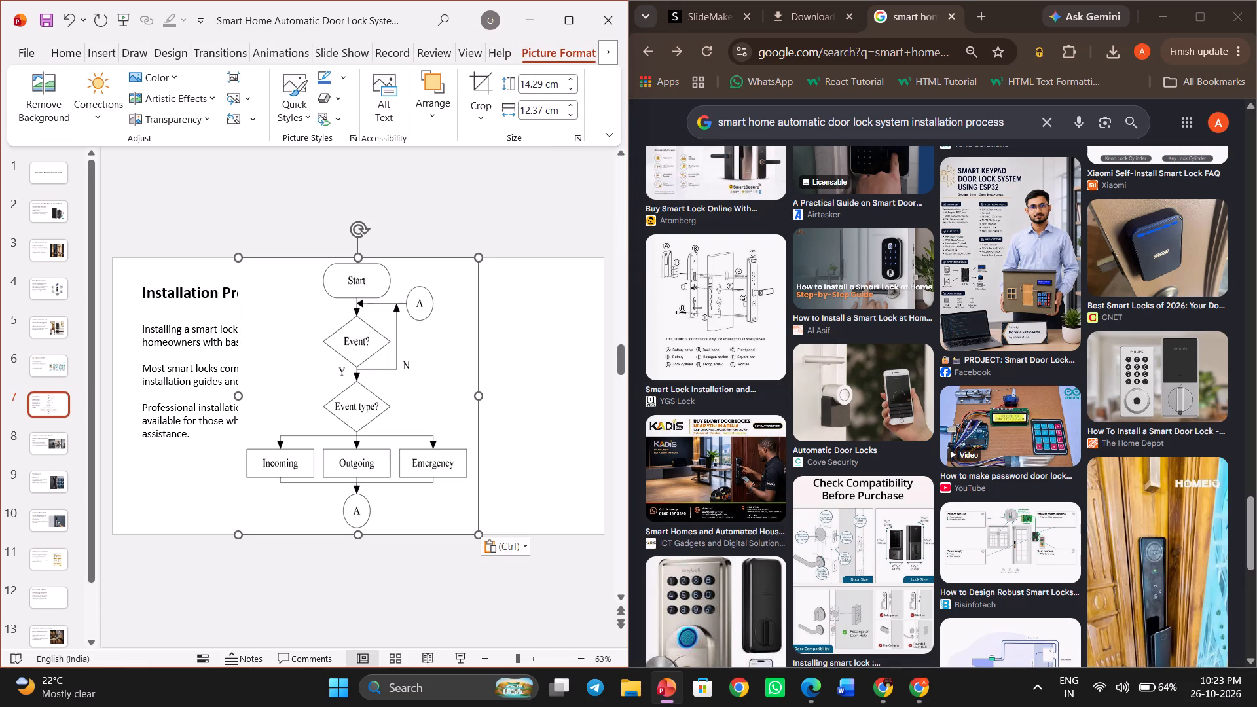
left_click_drag(242, 258, 316, 474)
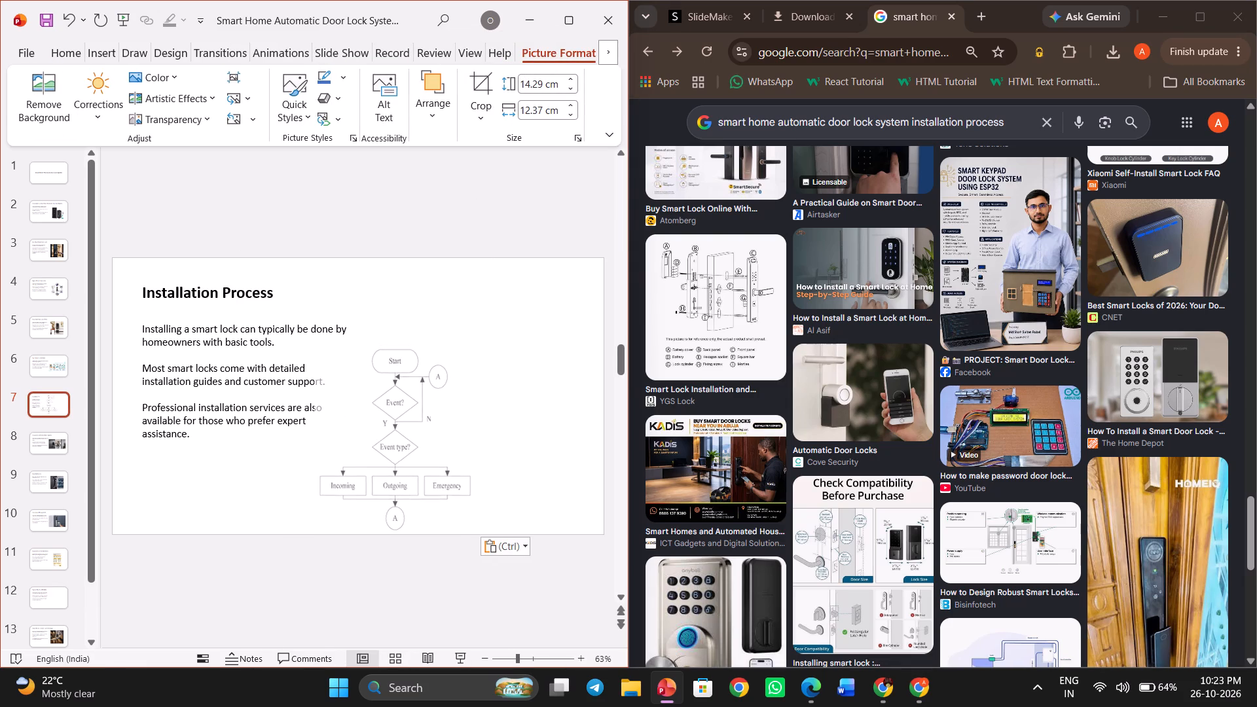
left_click_drag(316, 474, 318, 493)
left_click_drag(392, 447, 456, 418)
left_click(261, 488)
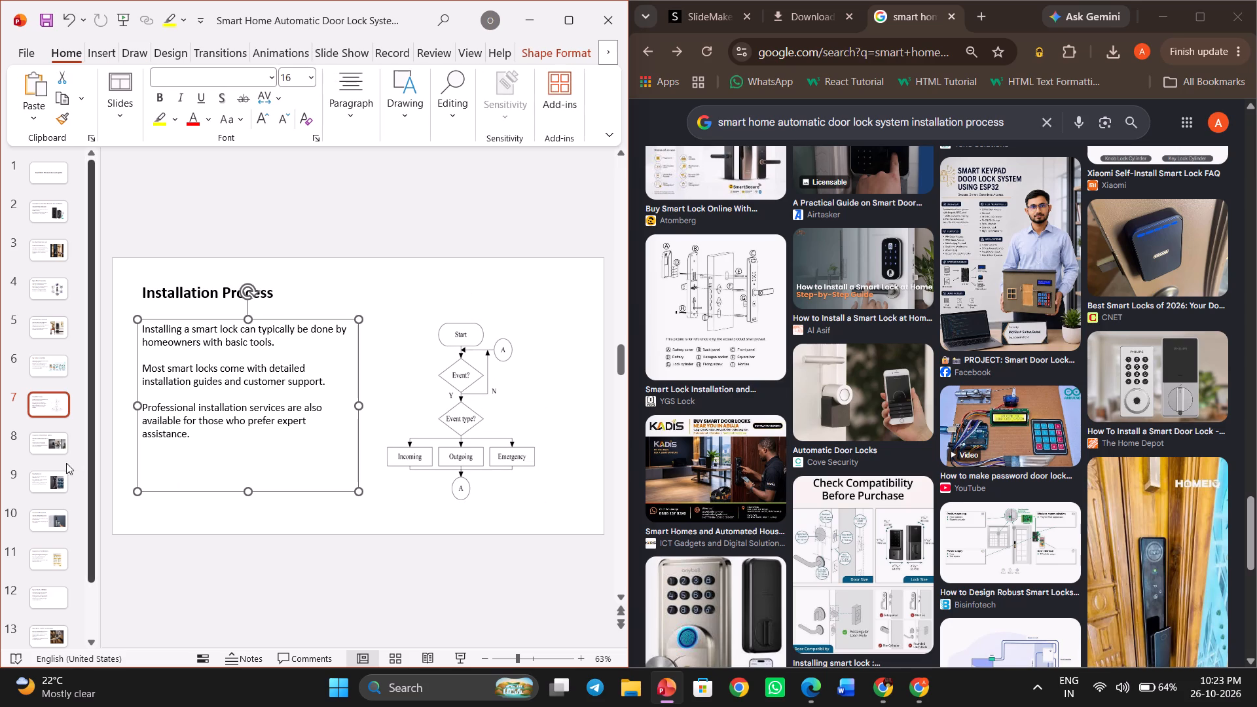
Check slides 8 to 14 for missing pictures and return to slide 12, "Popular Brands and Models".
left_click(52, 444)
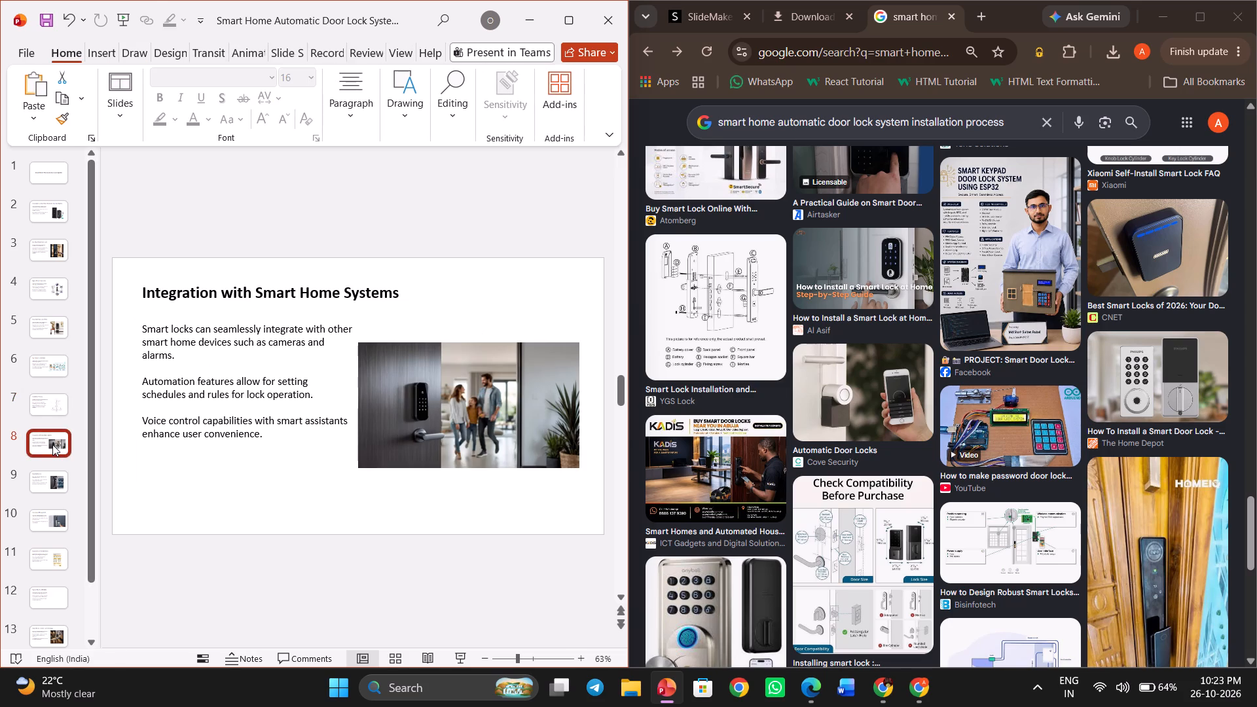
key("Down")
key("Down")
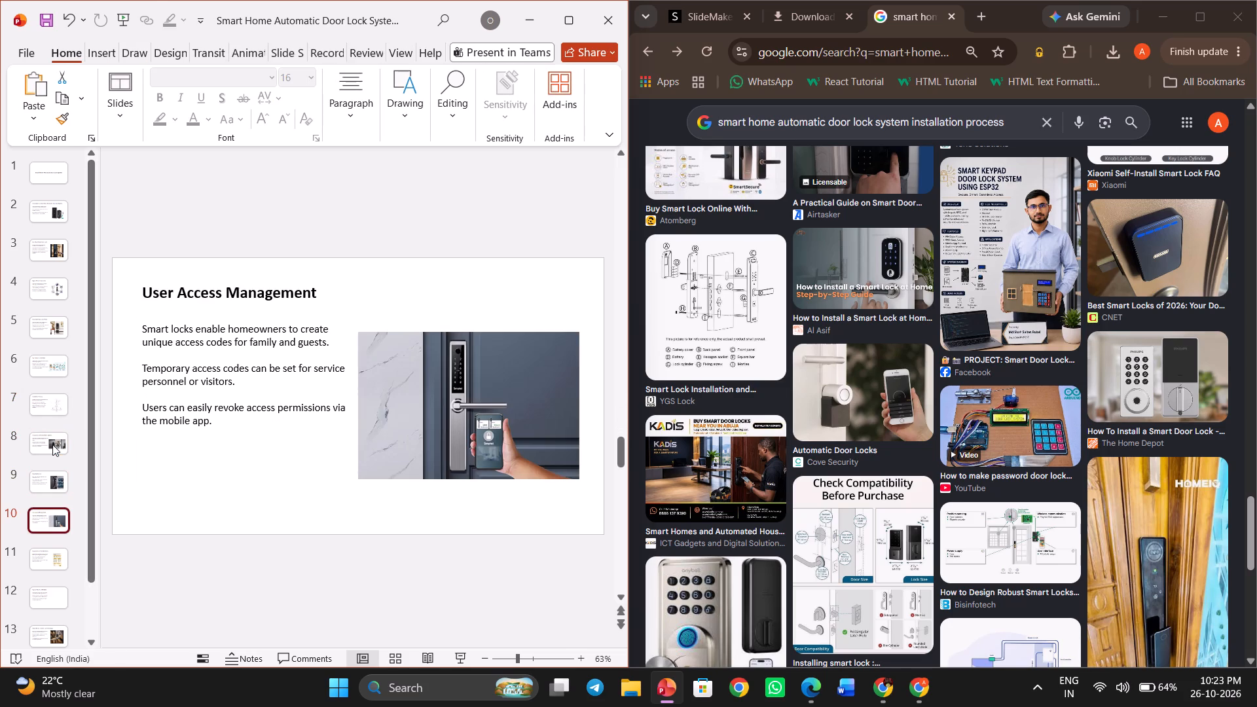
key("Down")
key("Down")
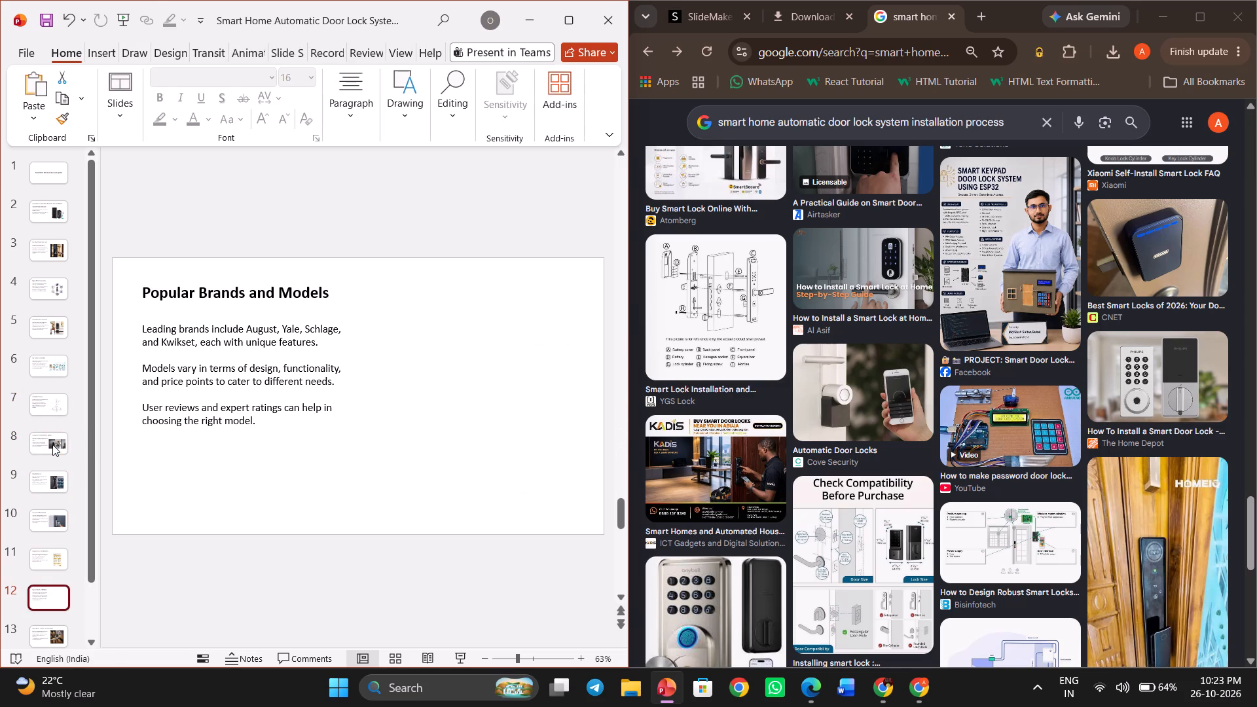
key("Down")
key("Down")
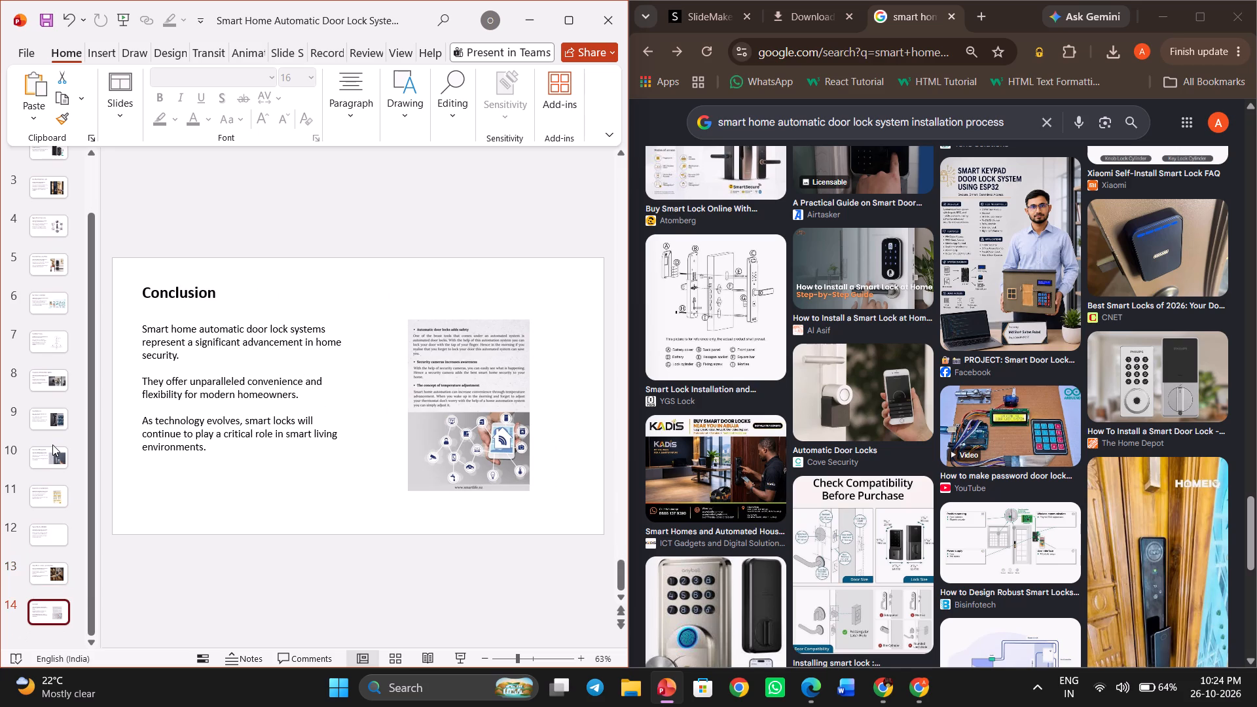
key("Up")
key("Up")
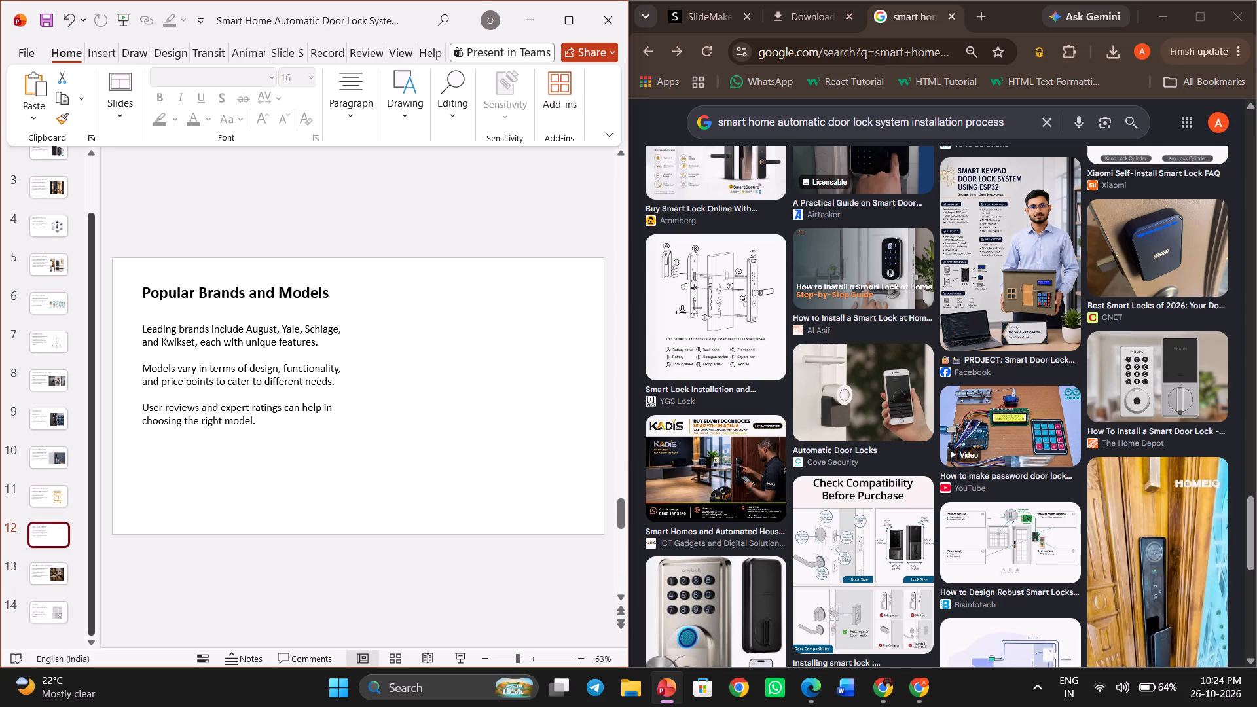
Select the whole title "Popular Brands and Models" on slide 12 and try to copy it.
left_click_drag(144, 295, 289, 310)
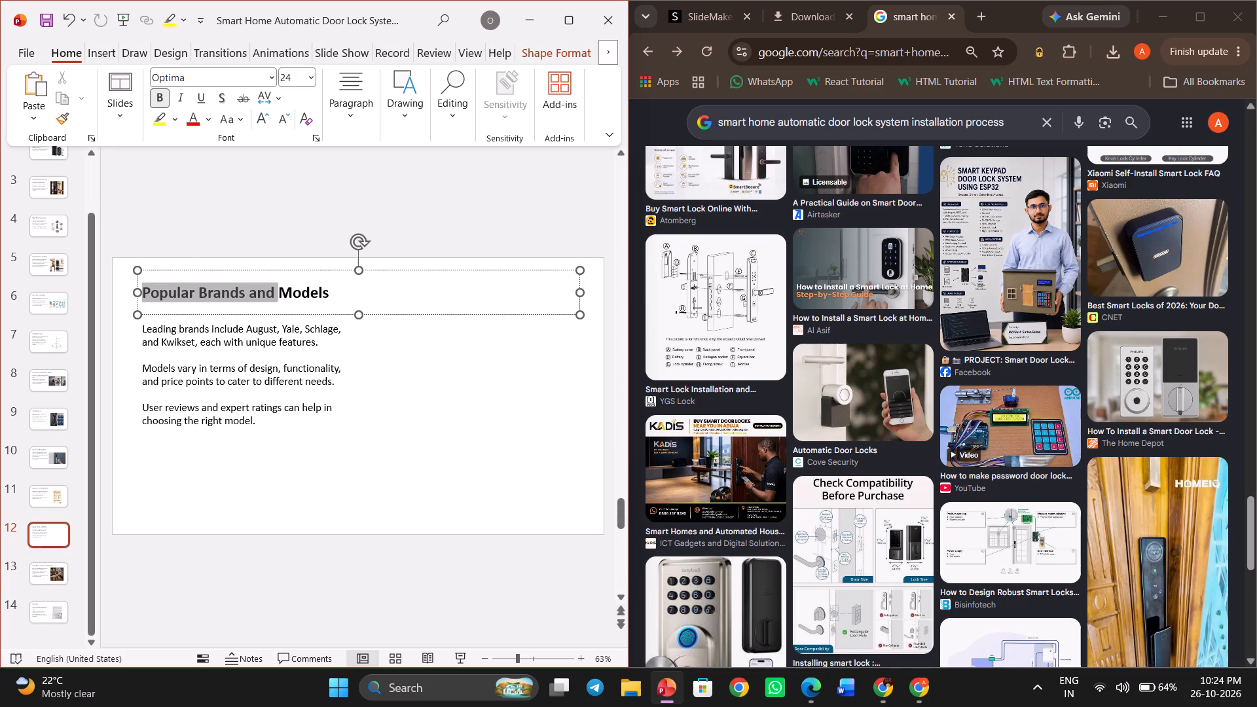
left_click_drag(289, 310, 325, 298)
key("ctrl+c")
key("ctrl+c")
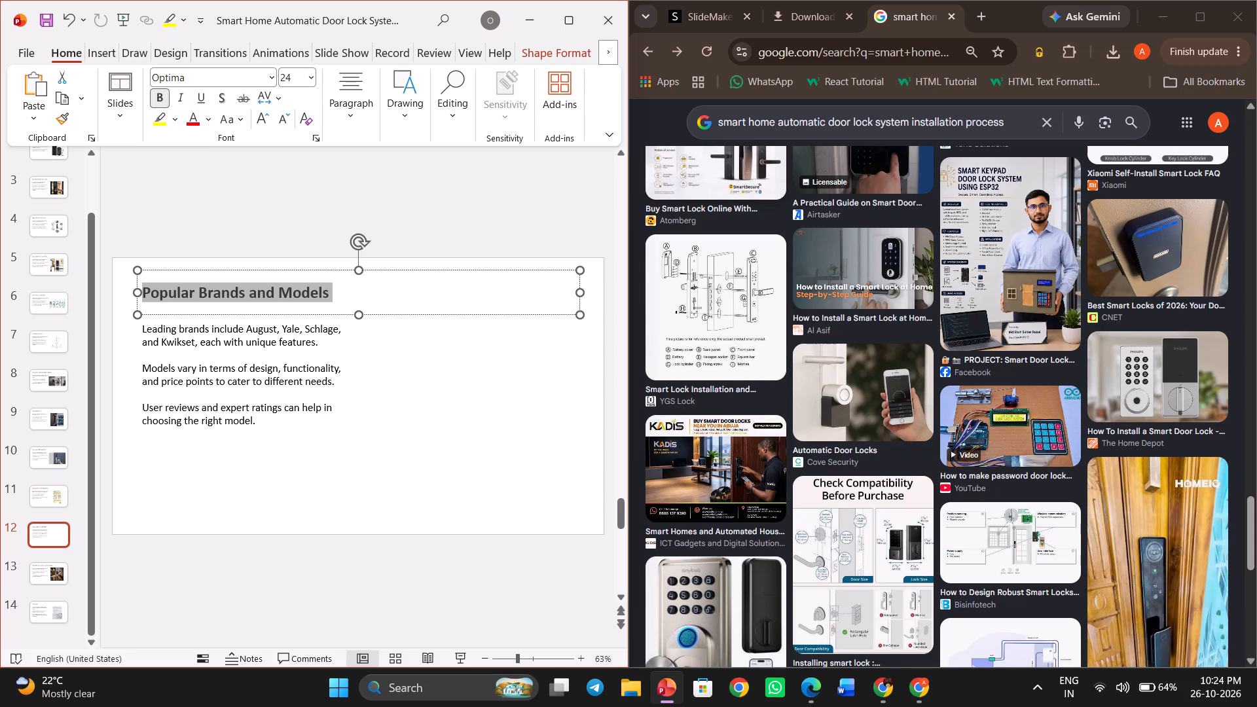
In Chrome, remove "installation process" from the image query, keeping "smart home automatic door lock system", and try to paste the slide title after it.
left_click(1008, 125)
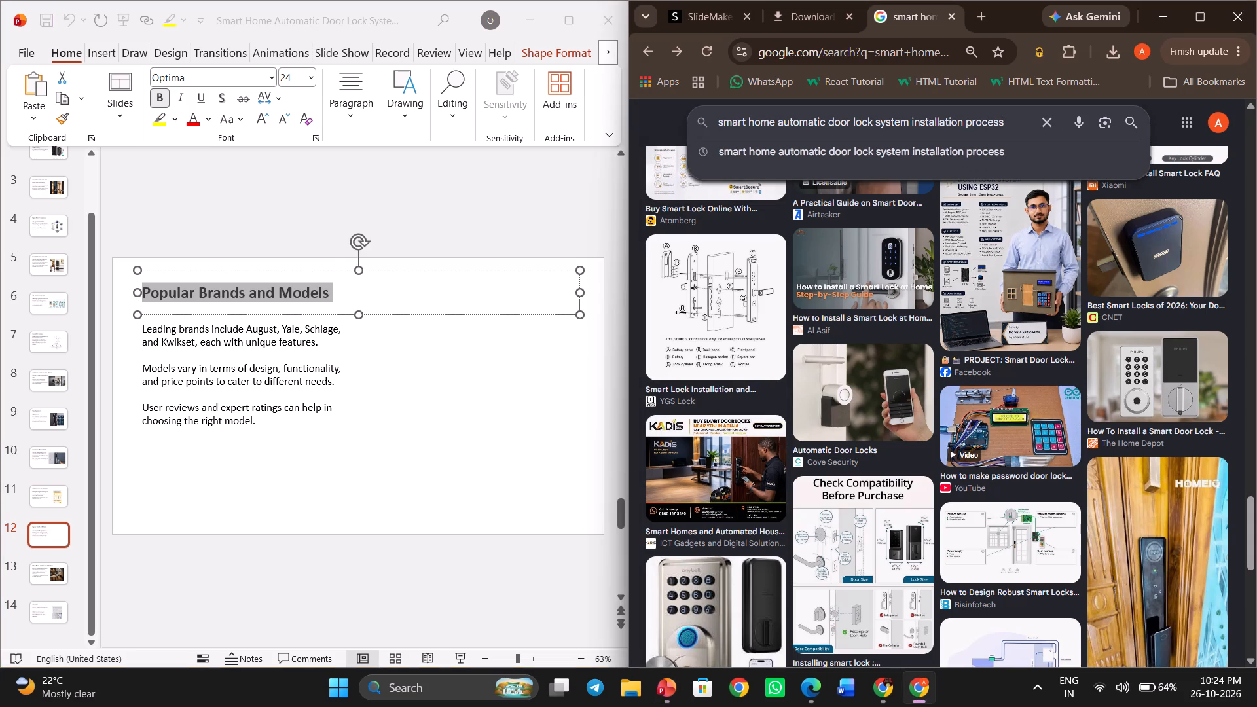
key("BackSpace")
key("BackSpace")
key("BackSpace")
key("BackSpace")
key("BackSpace")
key("BackSpace")
key("BackSpace")
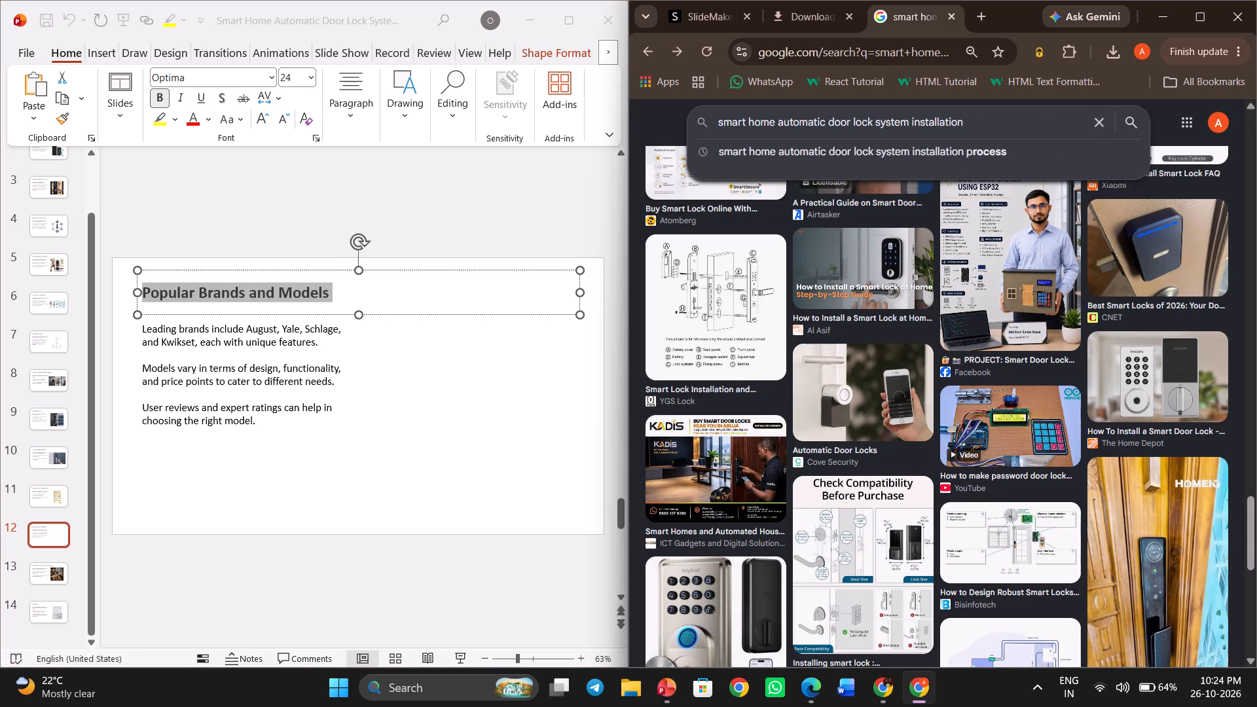
key("BackSpace")
key("BackSpace")
key("BackSpace")
key("BackSpace")
key("BackSpace")
key("BackSpace")
key("BackSpace")
key("BackSpace")
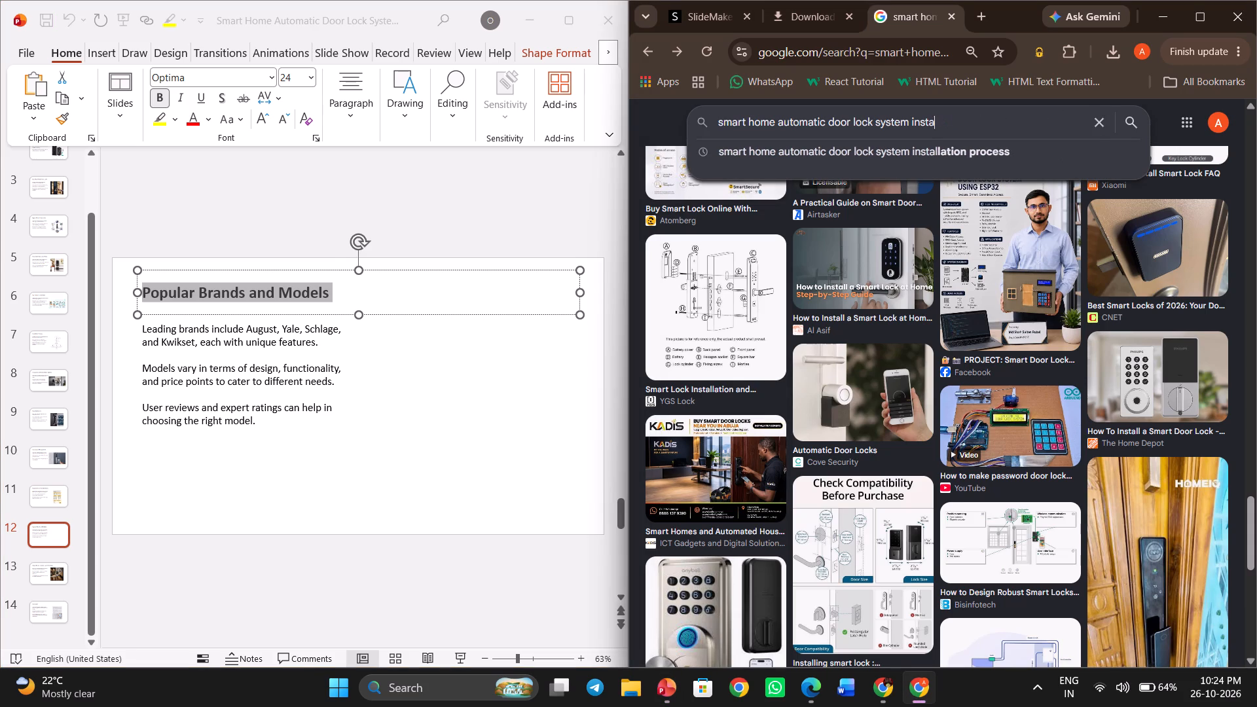
key("BackSpace")
key("BackSpace")
key("BackSpace")
key("BackSpace")
key("BackSpace")
key("ctrl+v")
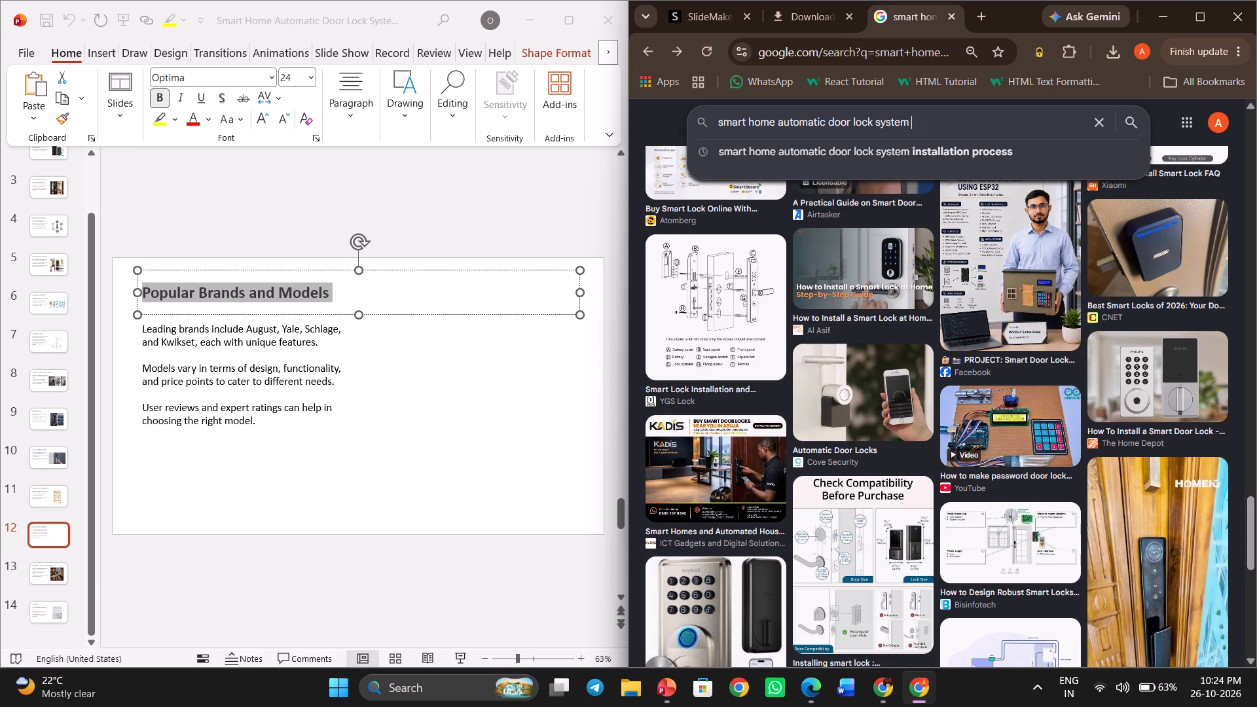
Copy slide 12's title again in PowerPoint and search Google Images for "smart home automatic door lock system Popular Brands and Models".
right_click(302, 281)
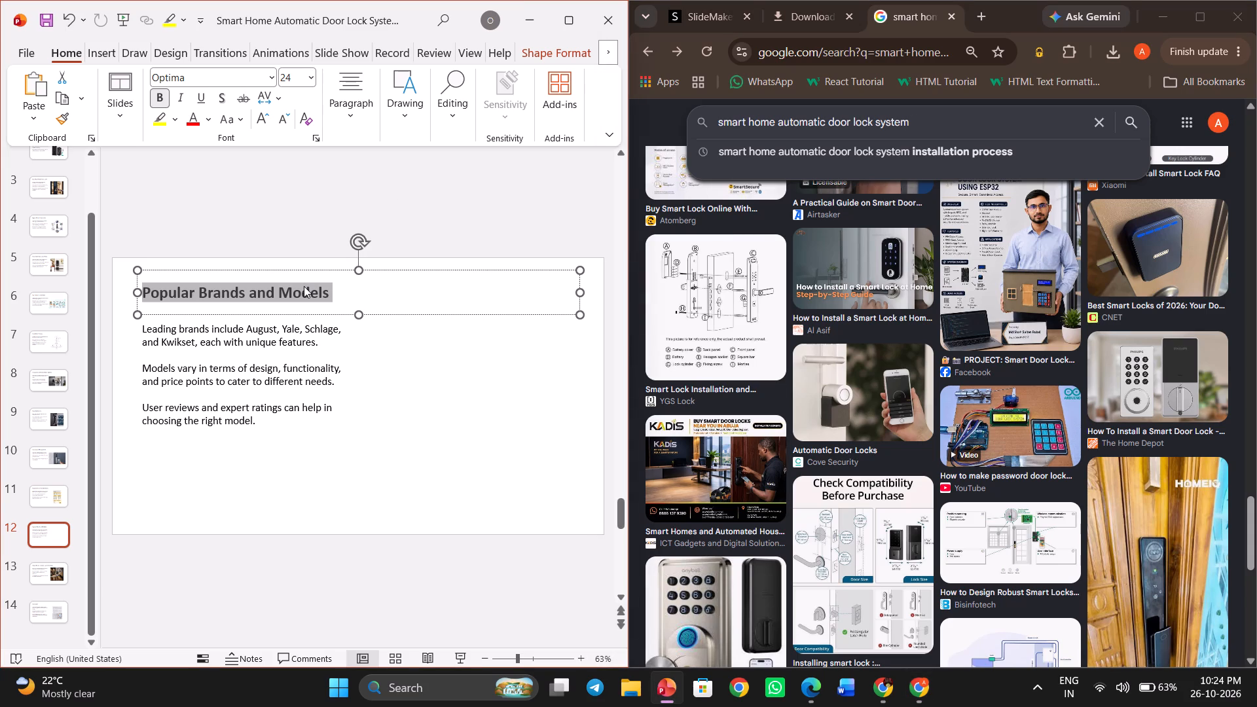
right_click(304, 286)
left_click(337, 303)
left_click(940, 115)
key("ctrl+v")
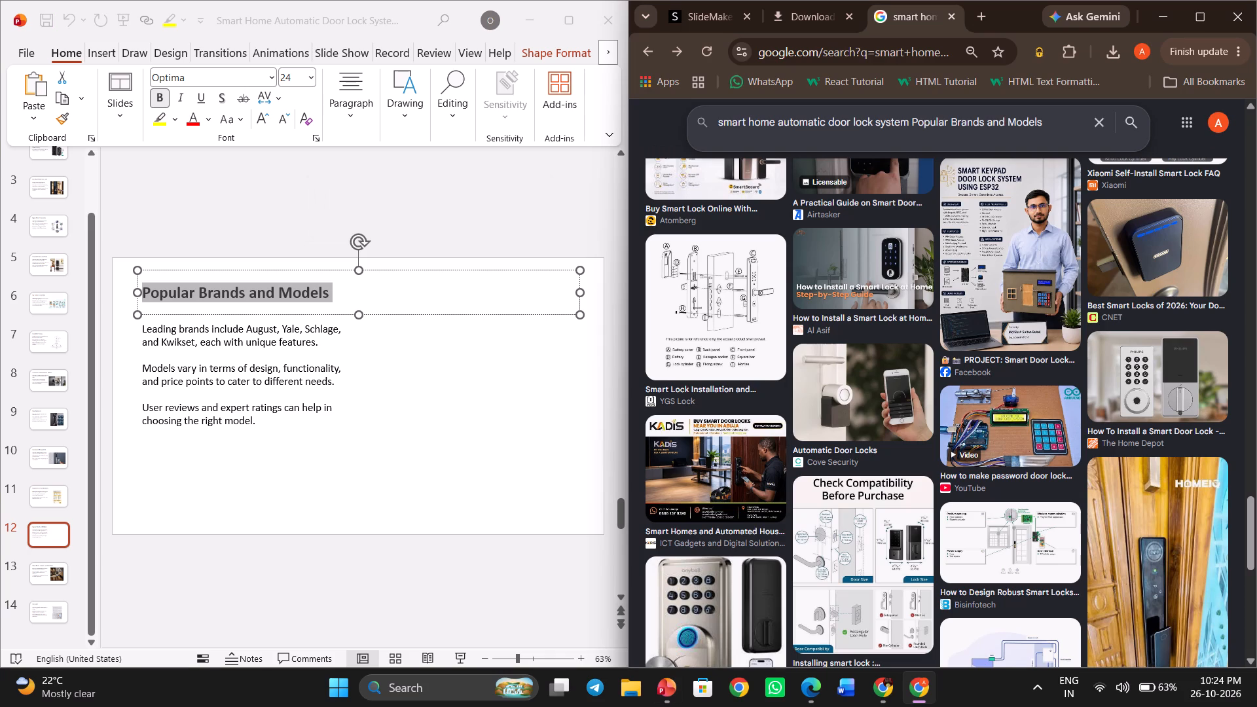
key("Return")
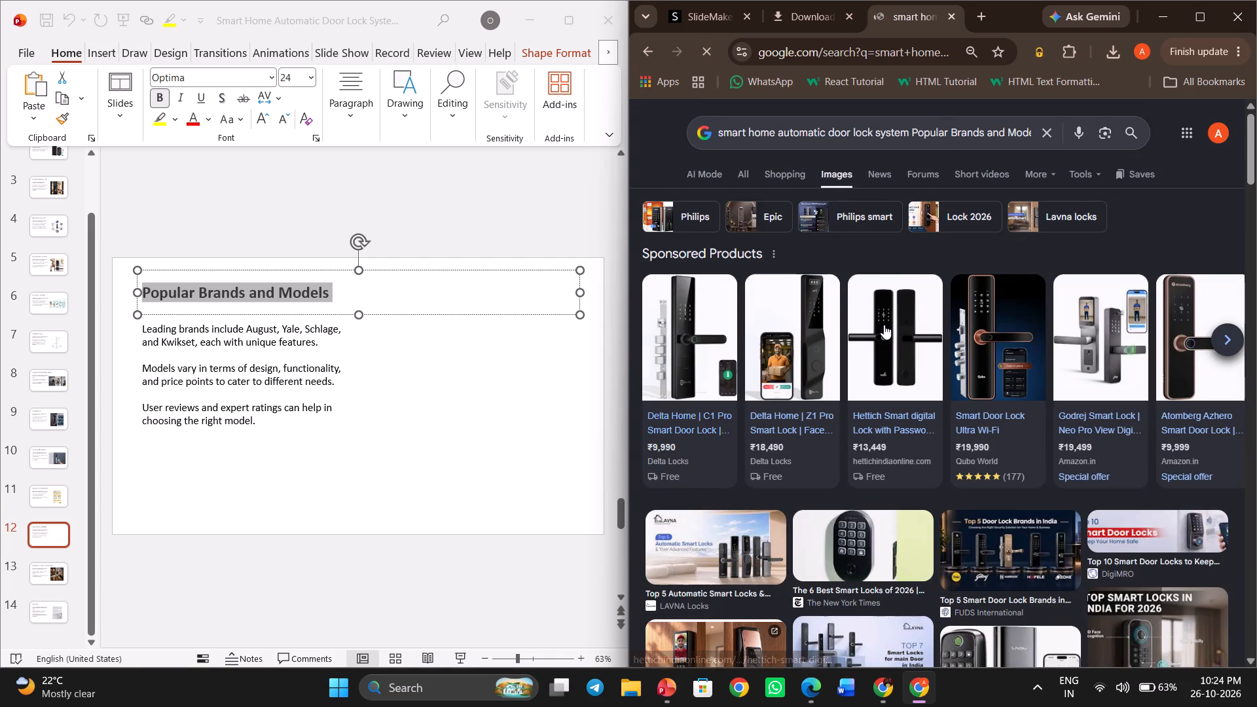
Browse the image results for a slide 12 picture, previewing Consumer Reports' "10 Best Smart Locks of 2026" image and its related images.
scroll(790, 350, "down", 2)
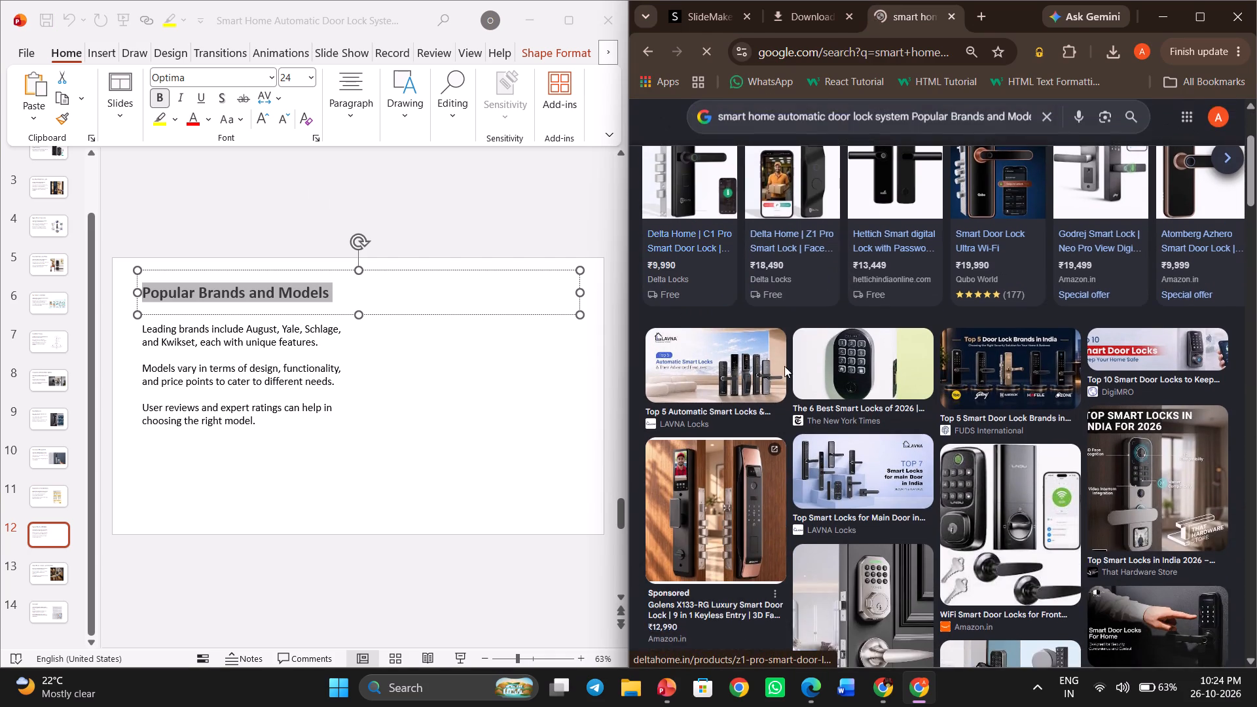
scroll(781, 380, "up", 7)
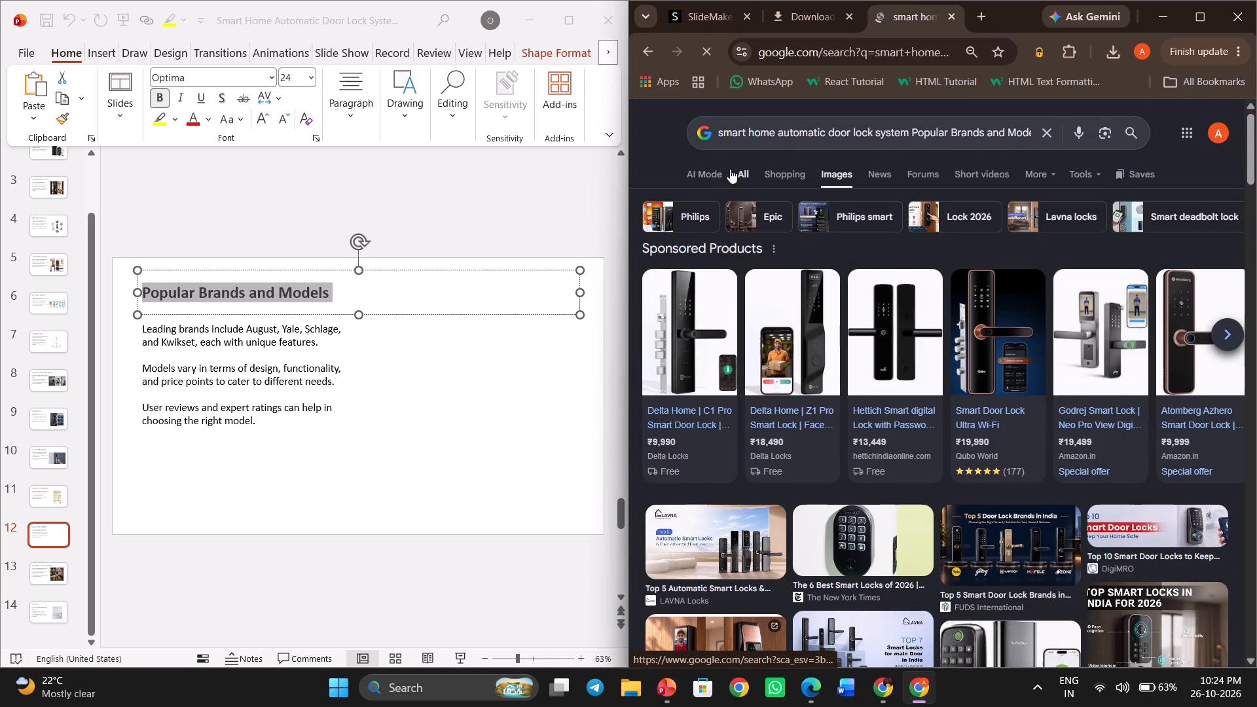
scroll(868, 416, "down", 6)
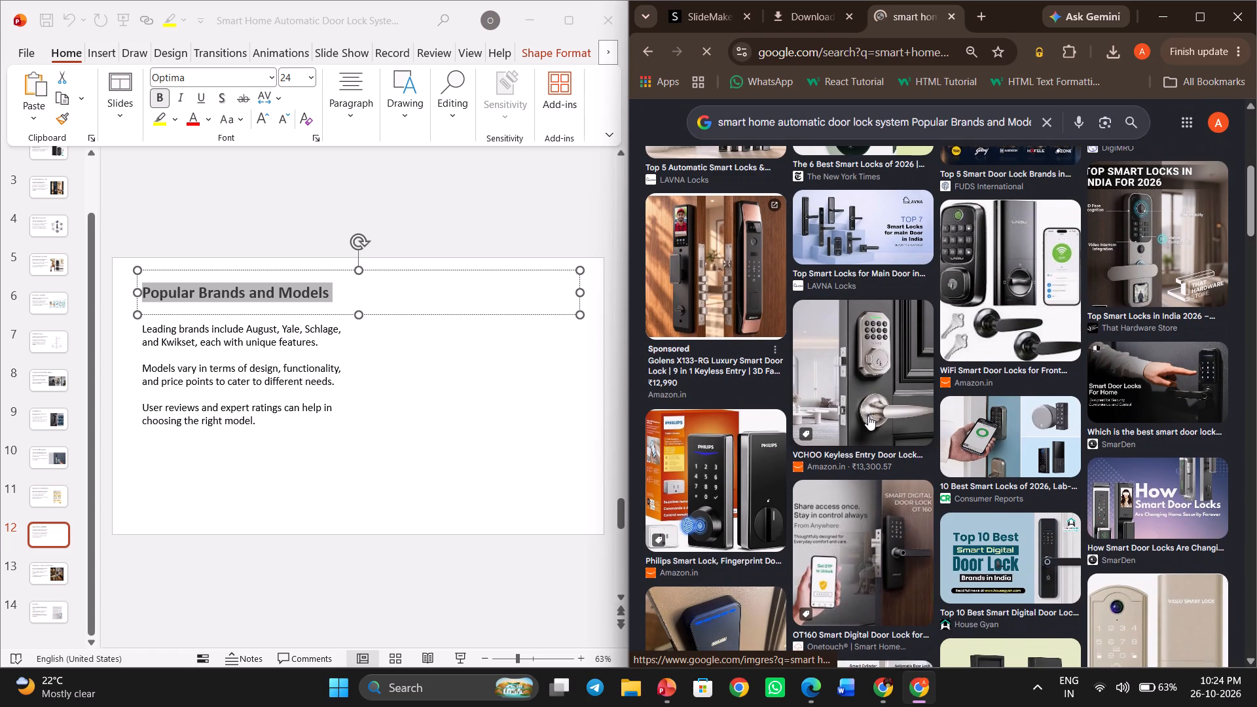
scroll(868, 416, "down", 2)
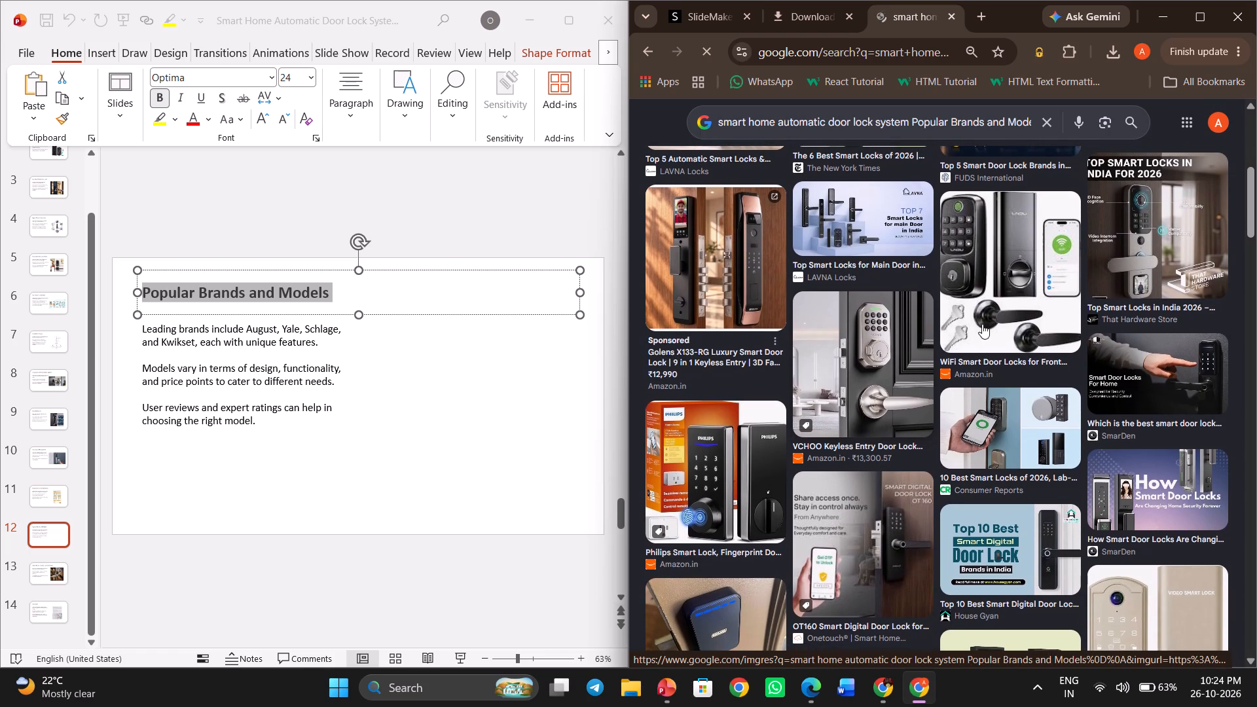
scroll(1120, 339, "down", 1)
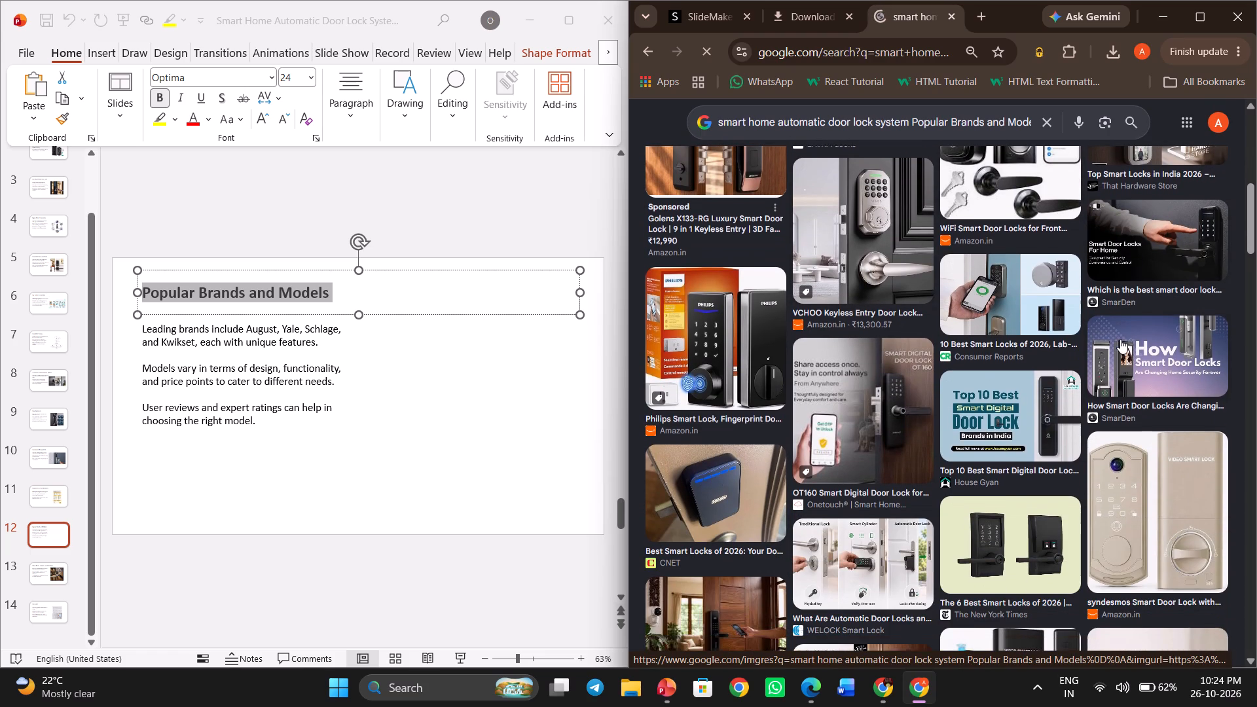
scroll(1120, 339, "down", 1)
left_click(1061, 287)
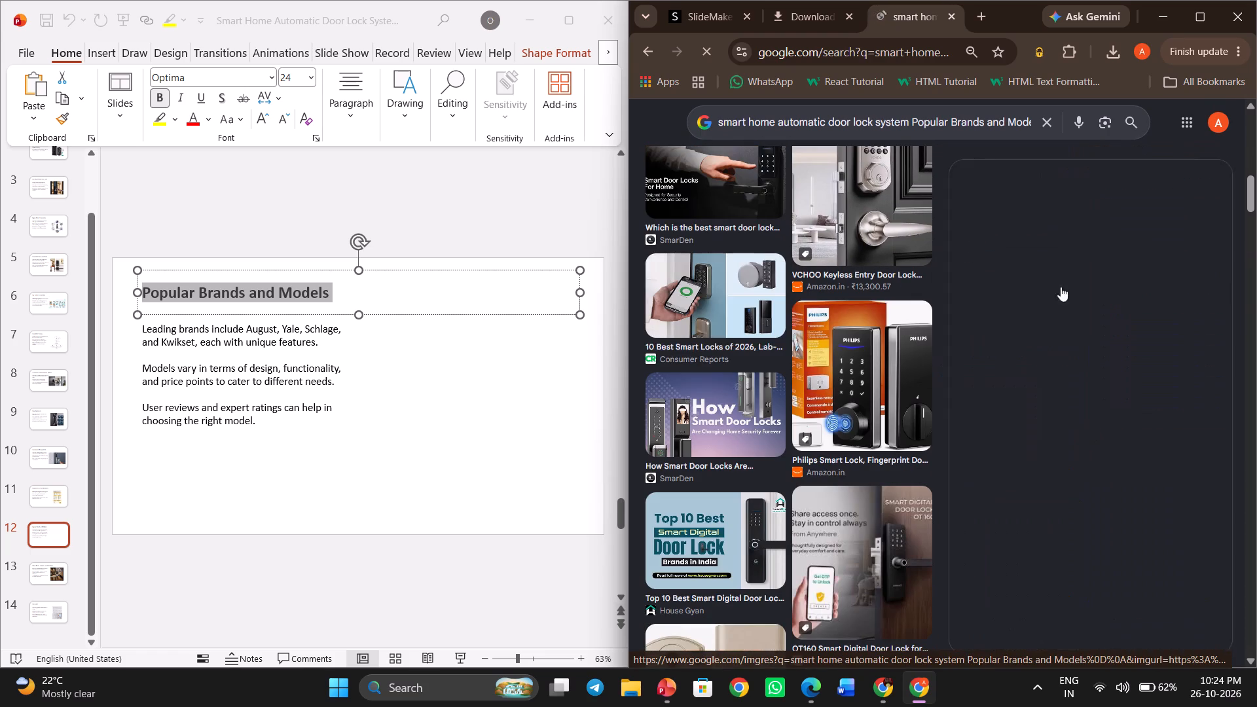
scroll(1091, 273, "down", 2)
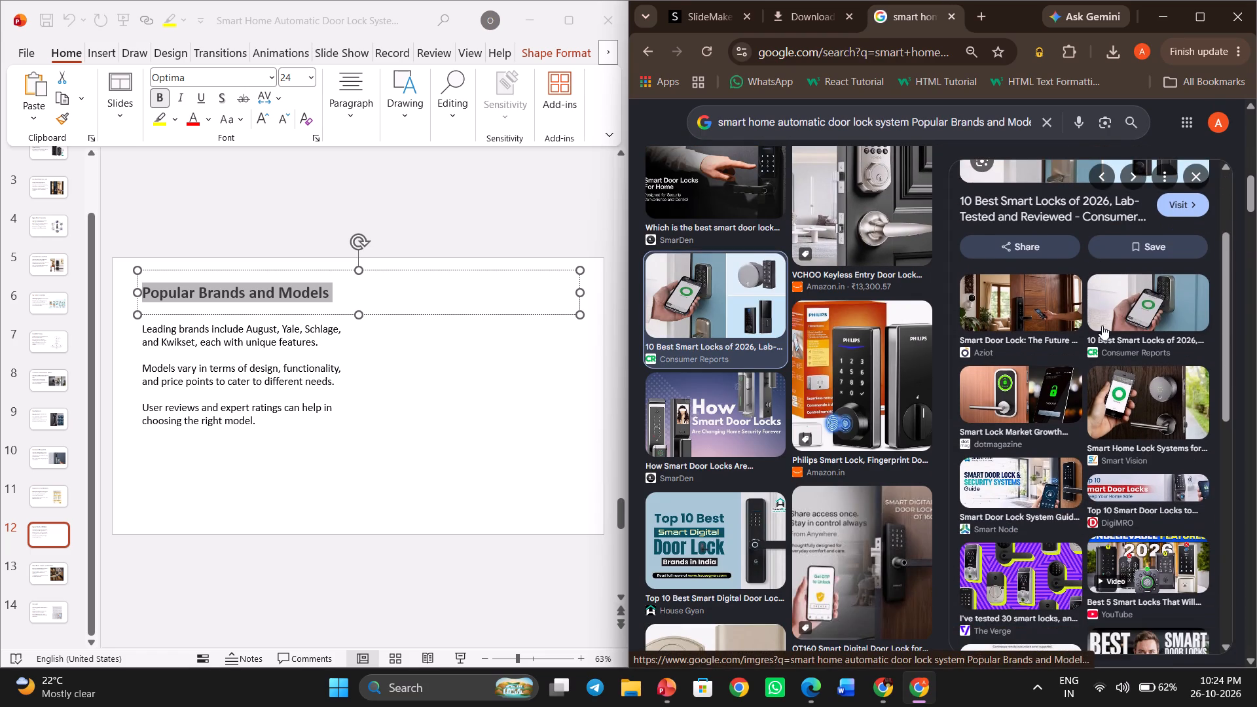
scroll(1135, 384, "down", 1)
scroll(1034, 431, "down", 1)
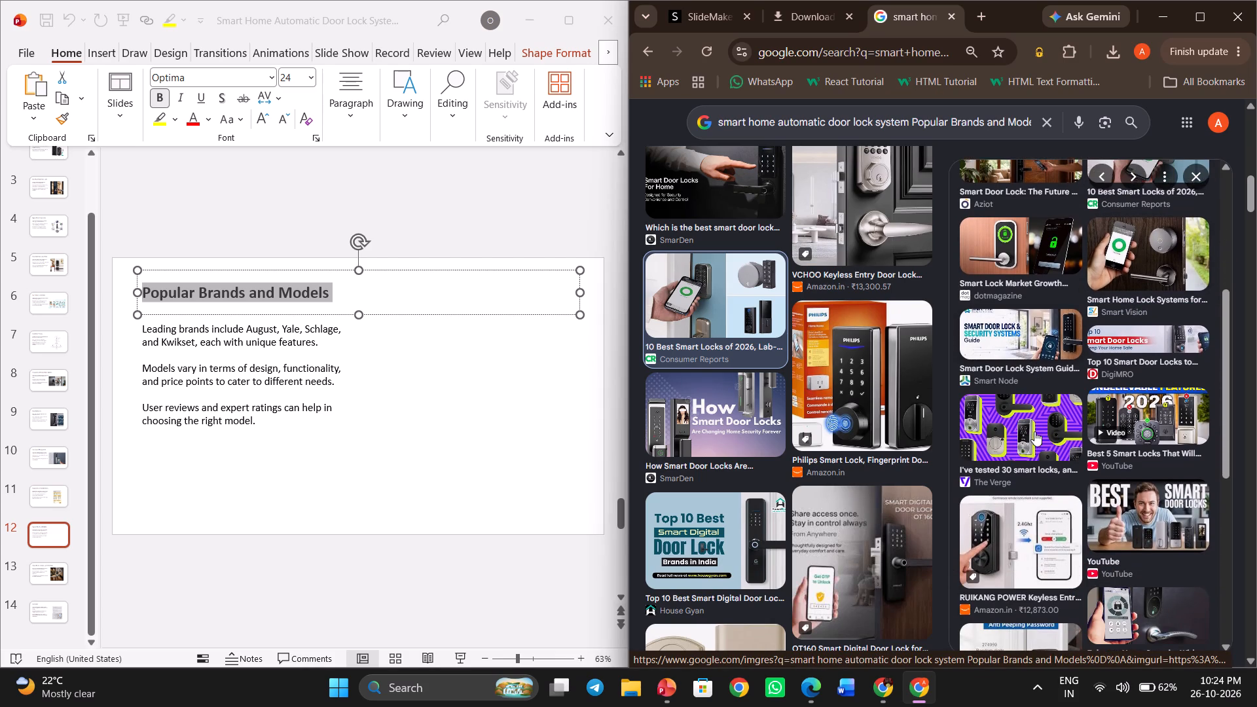
Preview the Philips Smart Lock image from Amazon.in, look through more results beside it, and close the preview.
left_click(843, 378)
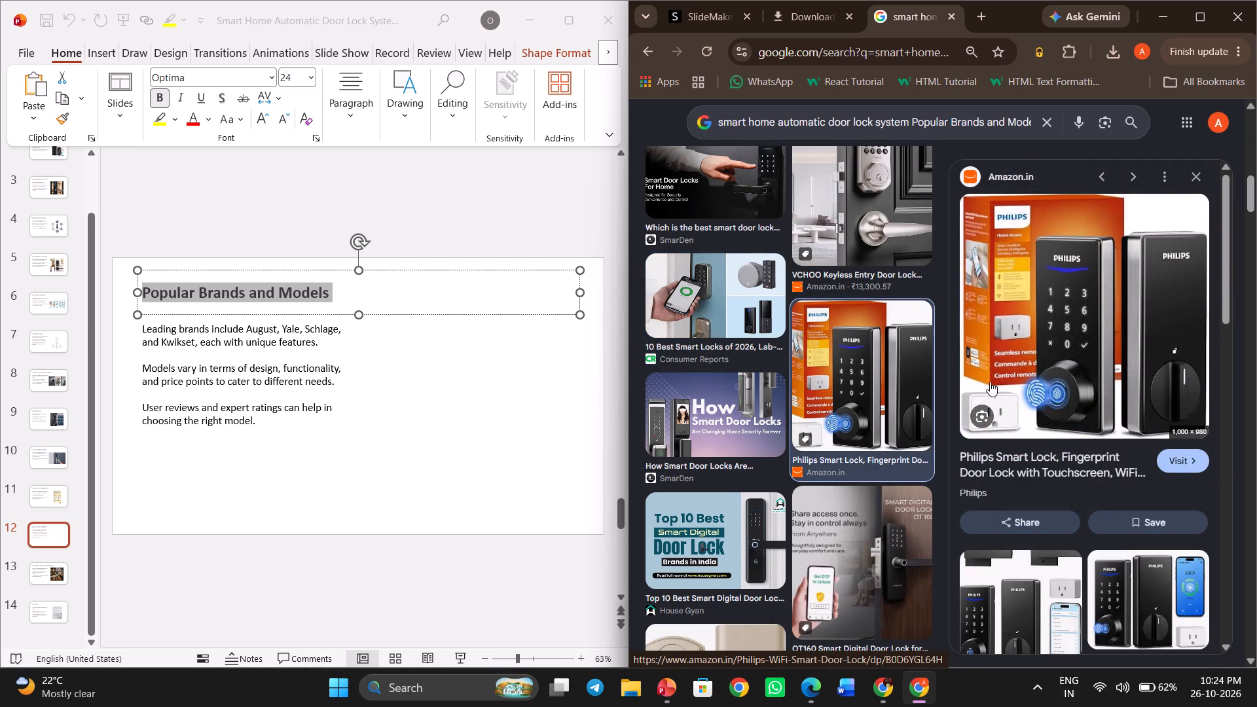
right_click(1008, 355)
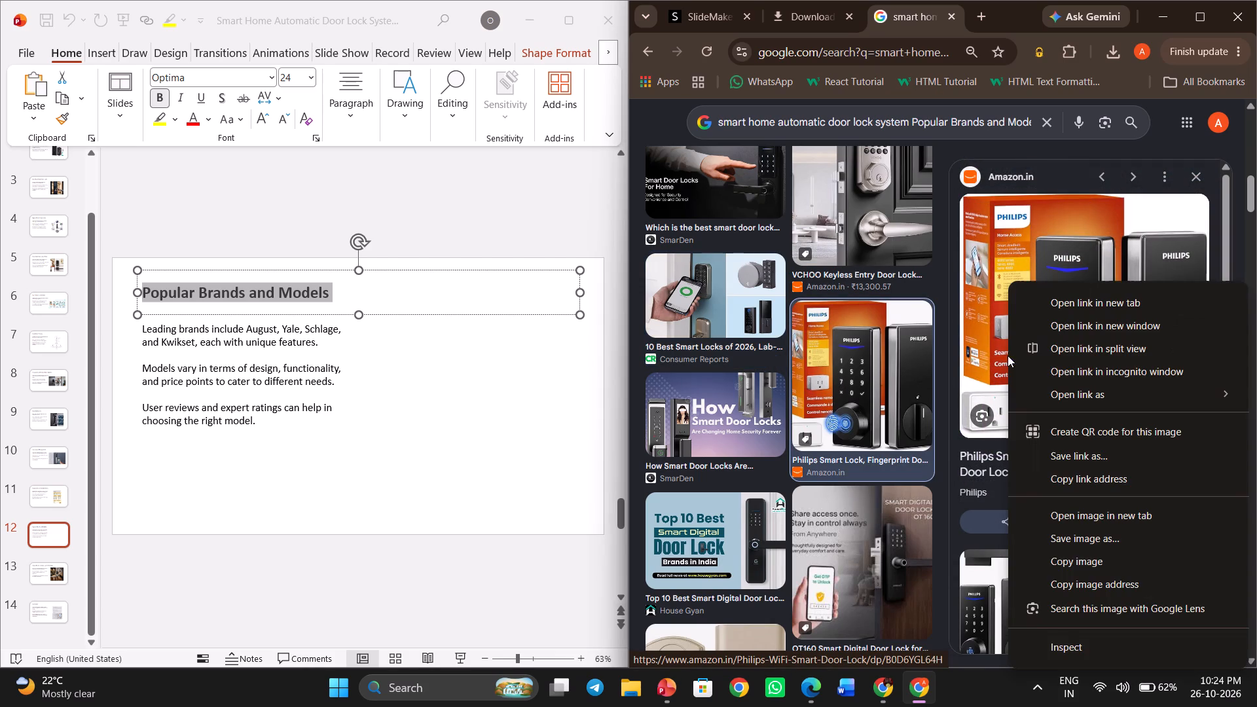
left_click(831, 344)
scroll(831, 344, "down", 4)
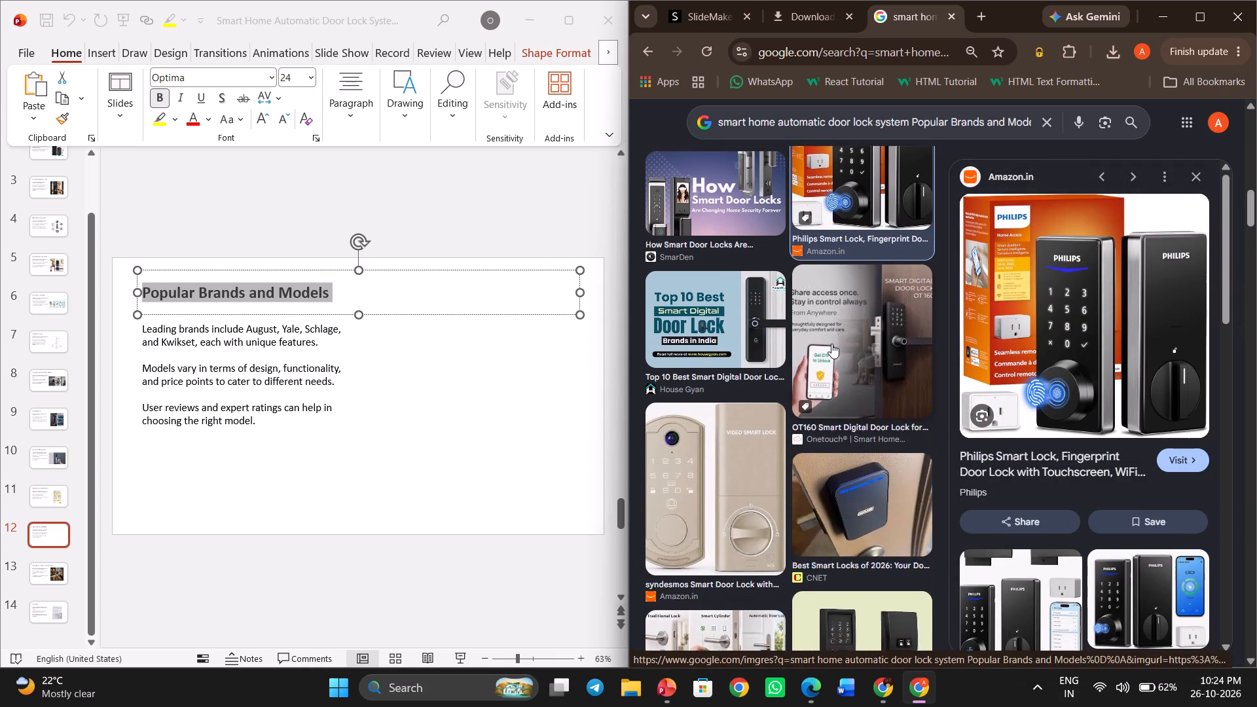
scroll(831, 344, "down", 4)
scroll(831, 344, "up", 3)
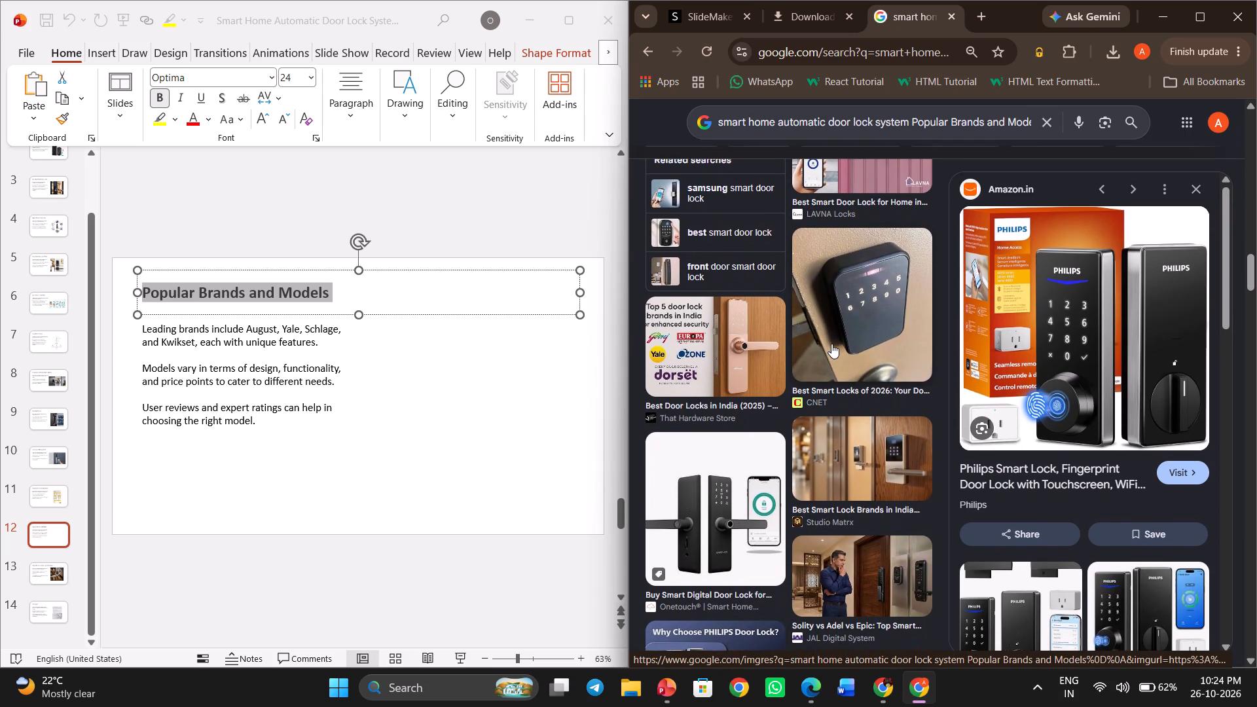
scroll(831, 344, "up", 5)
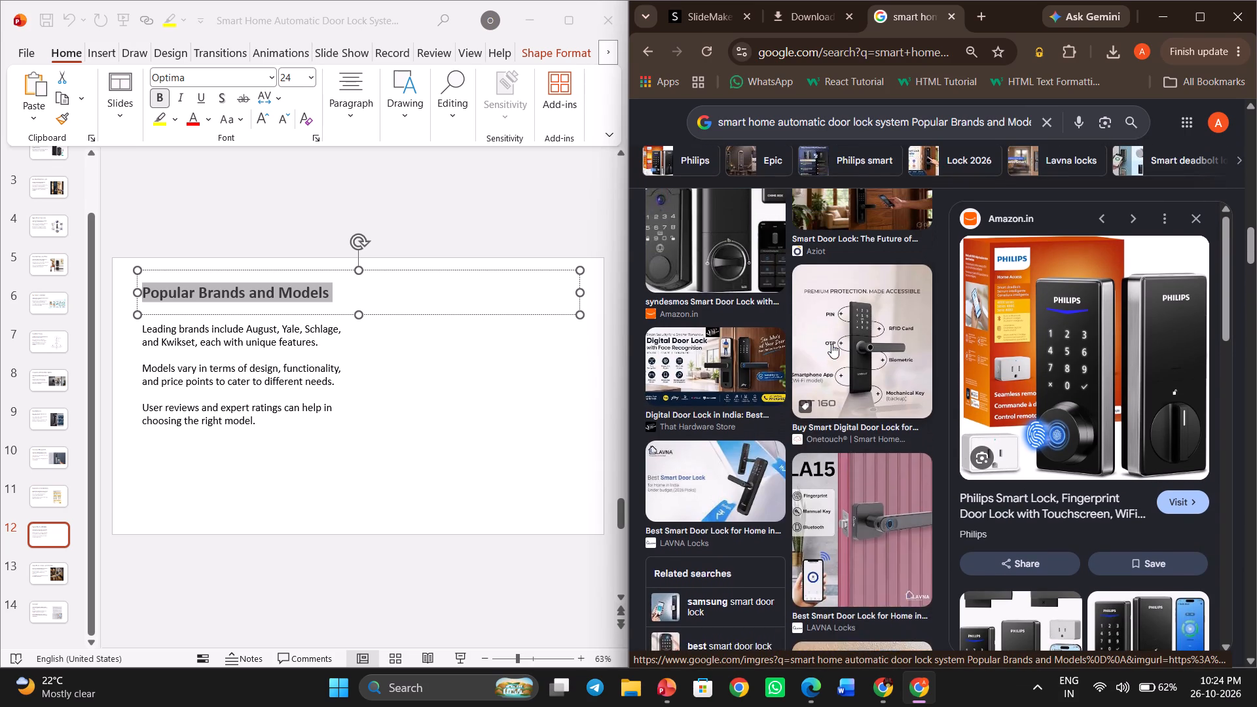
scroll(831, 344, "up", 1)
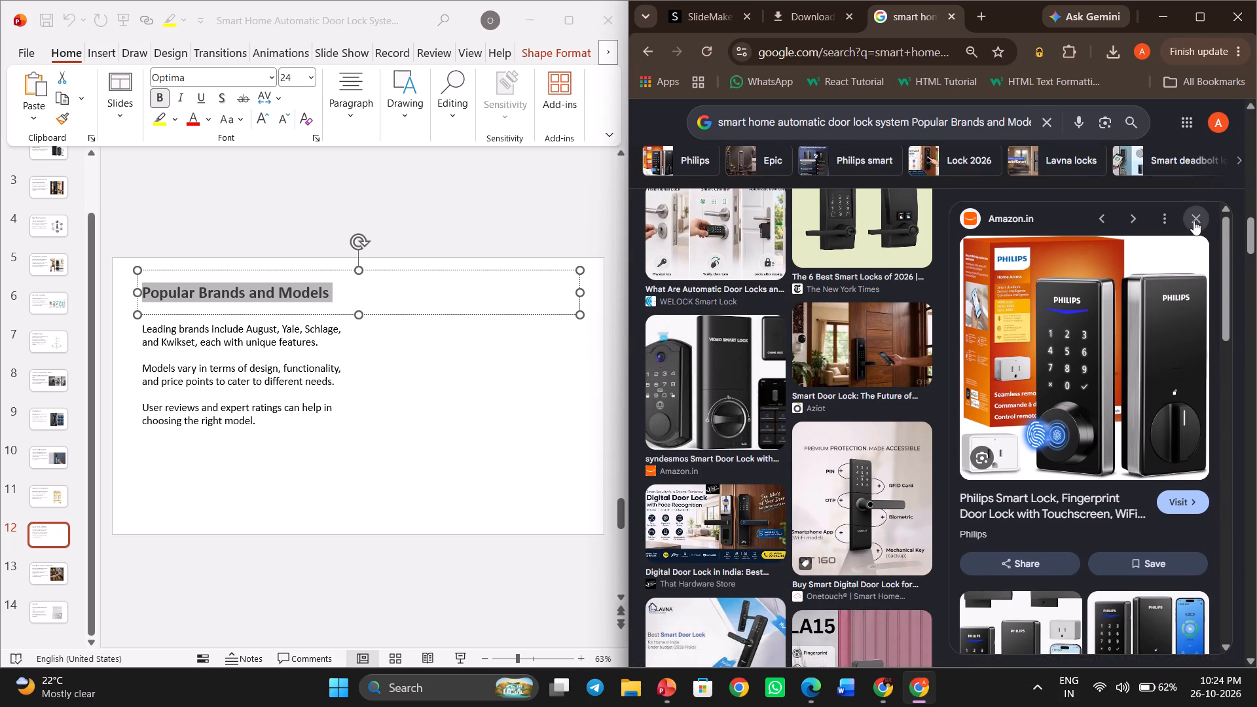
left_click(1193, 221)
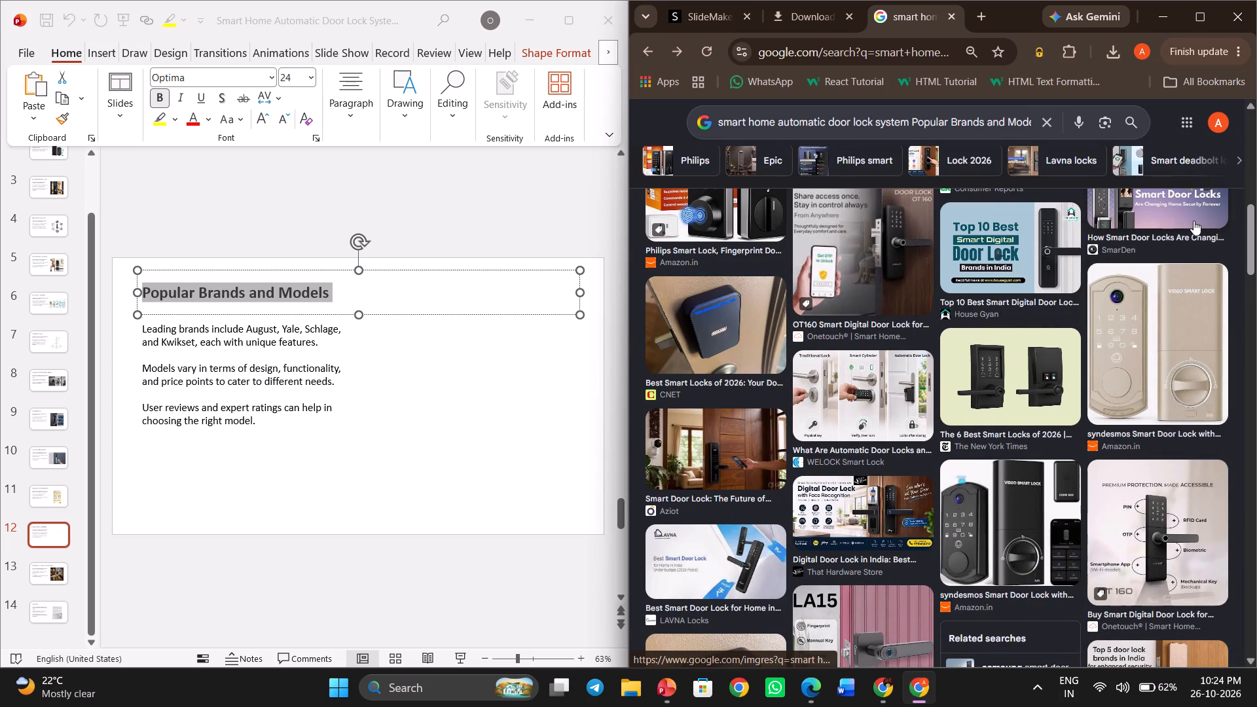
Look further through the smart lock image results for a picture suited to "Popular Brands and Models".
scroll(1087, 250, "down", 6)
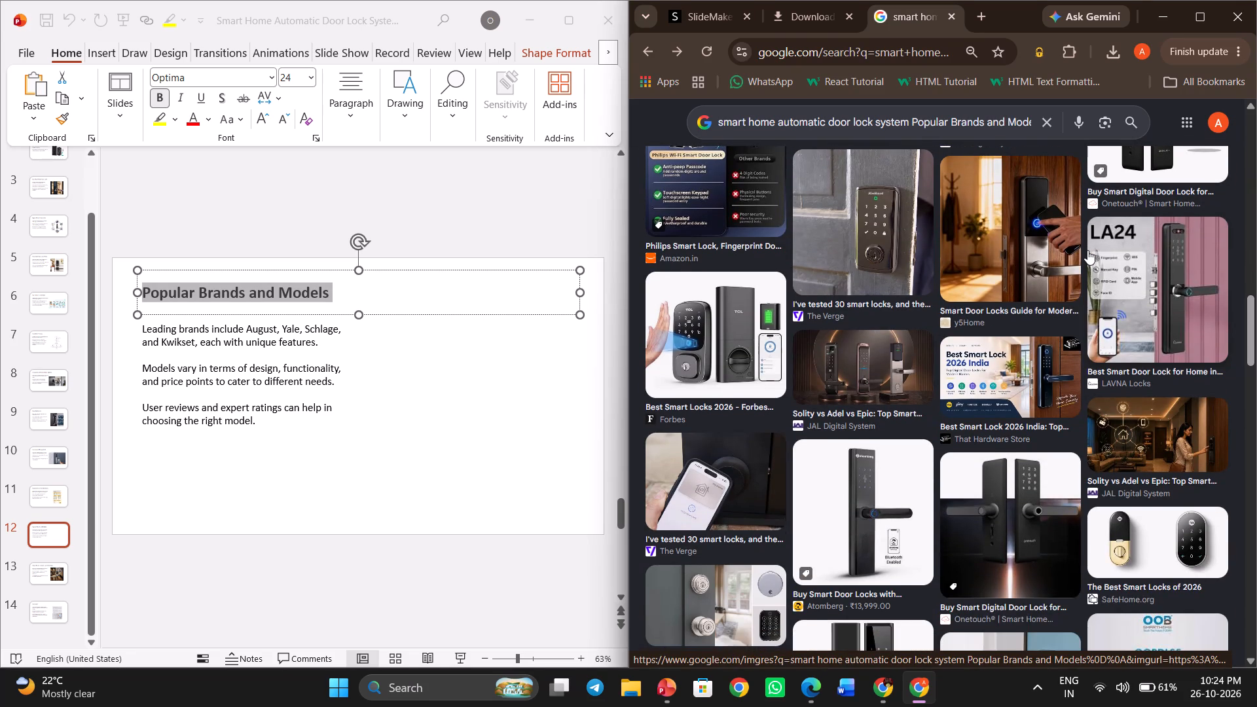
scroll(1087, 250, "down", 8)
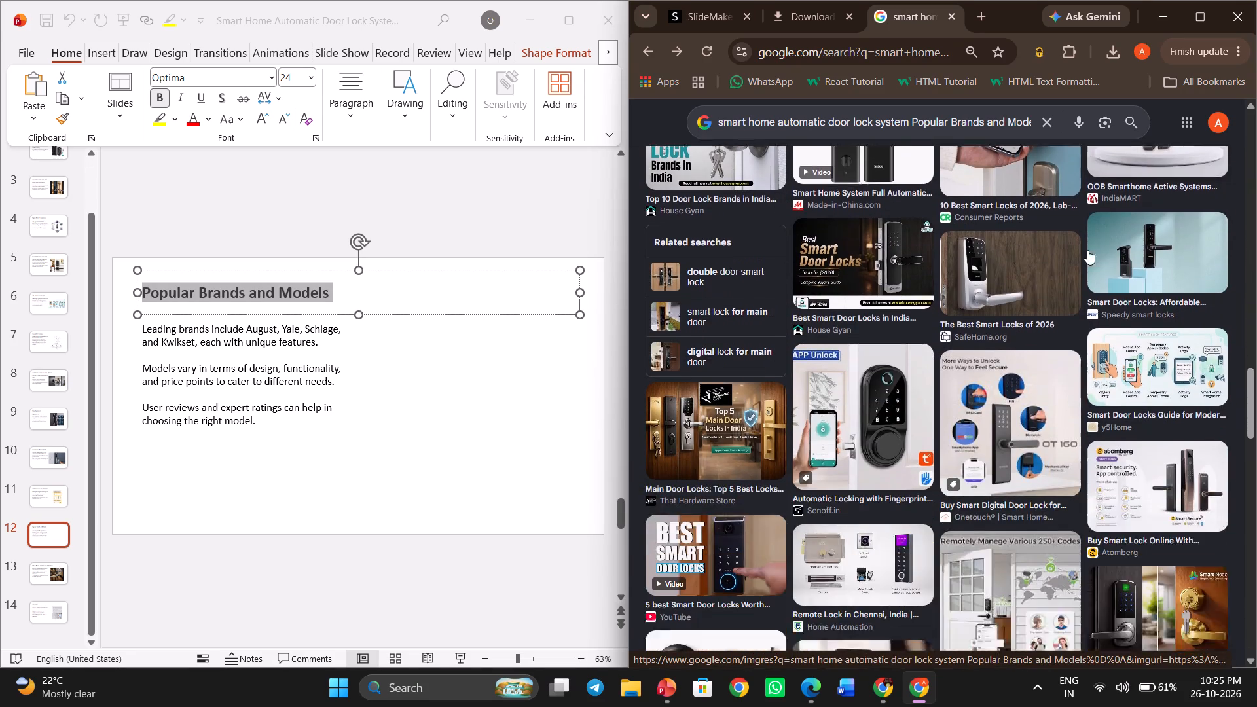
scroll(1087, 250, "down", 5)
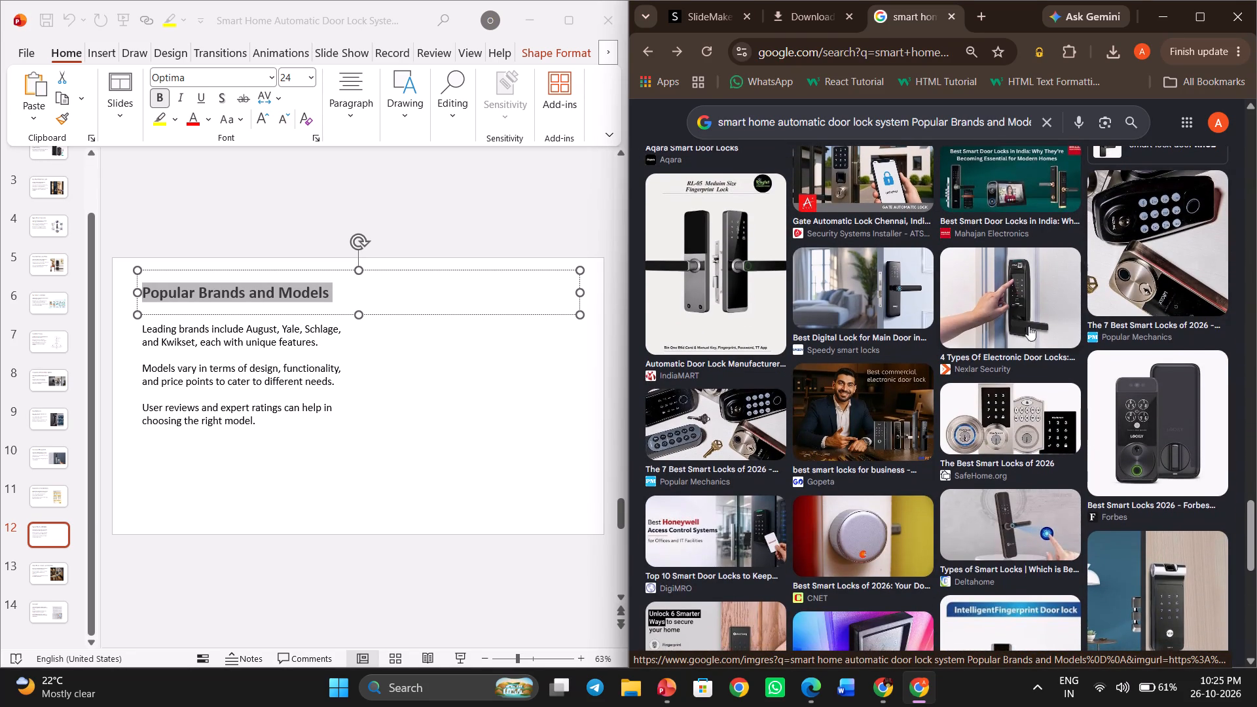
scroll(1014, 329, "up", 2)
scroll(960, 306, "down", 1)
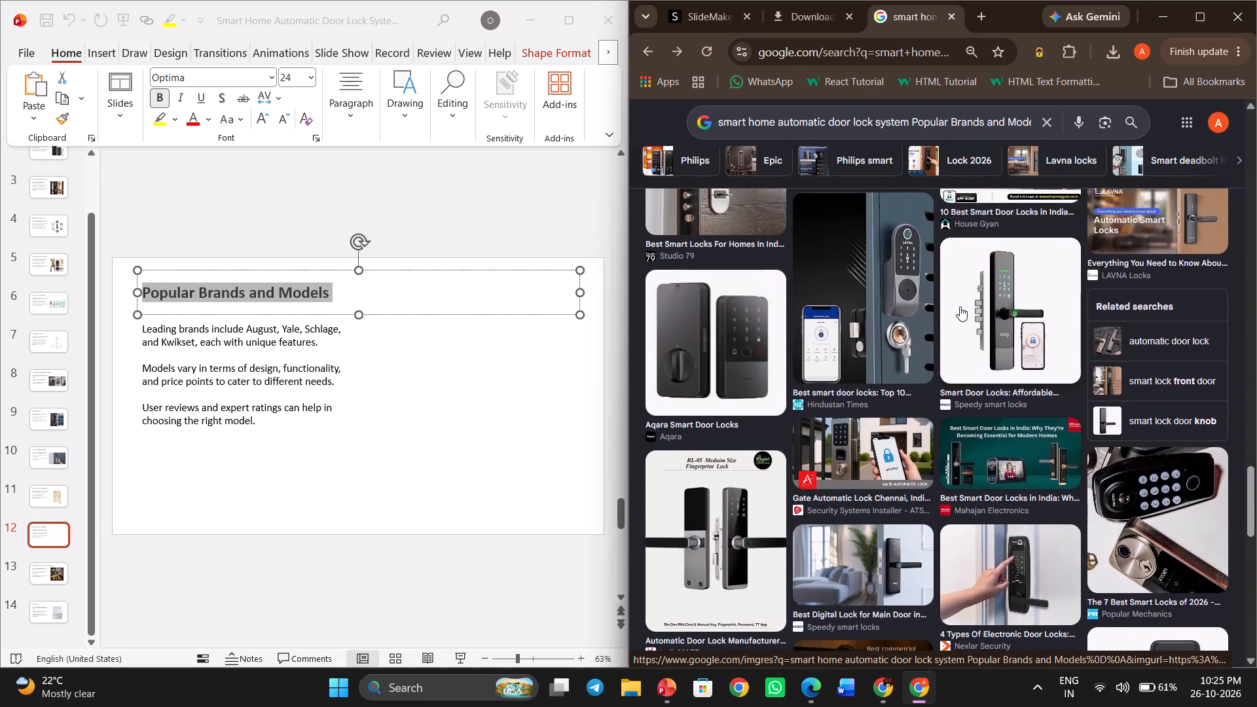
scroll(960, 306, "down", 2)
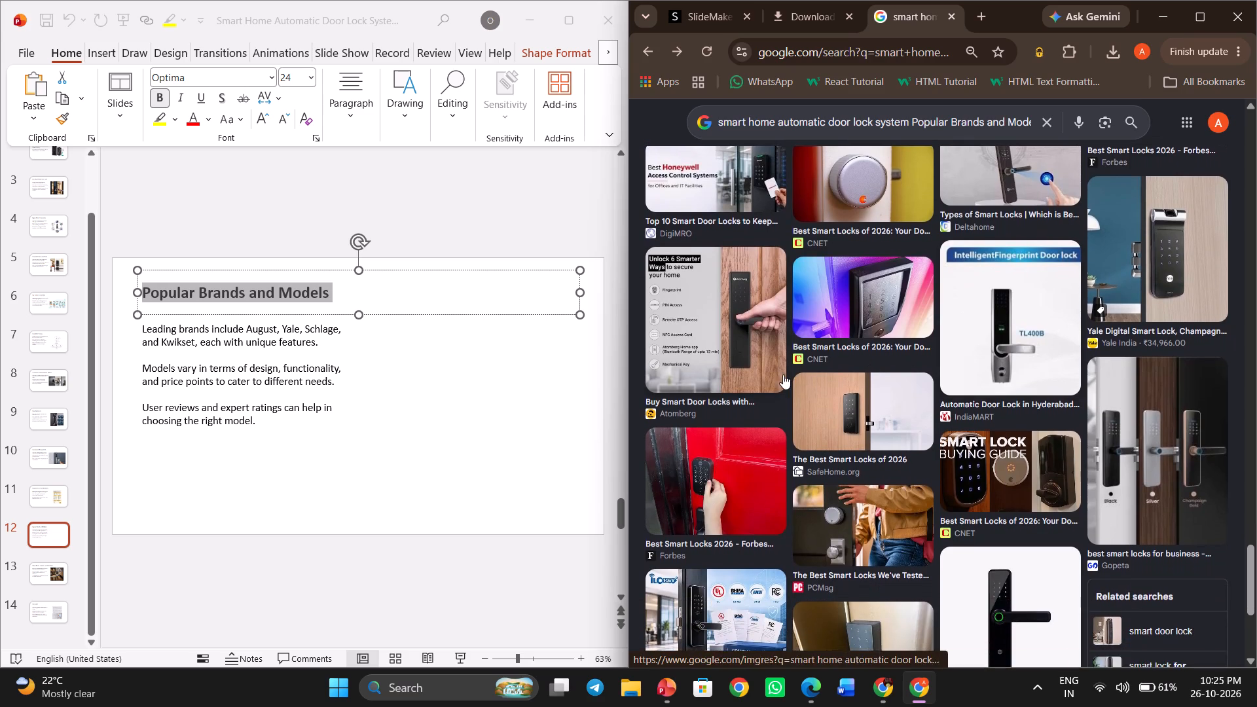
scroll(783, 374, "down", 6)
scroll(938, 354, "down", 4)
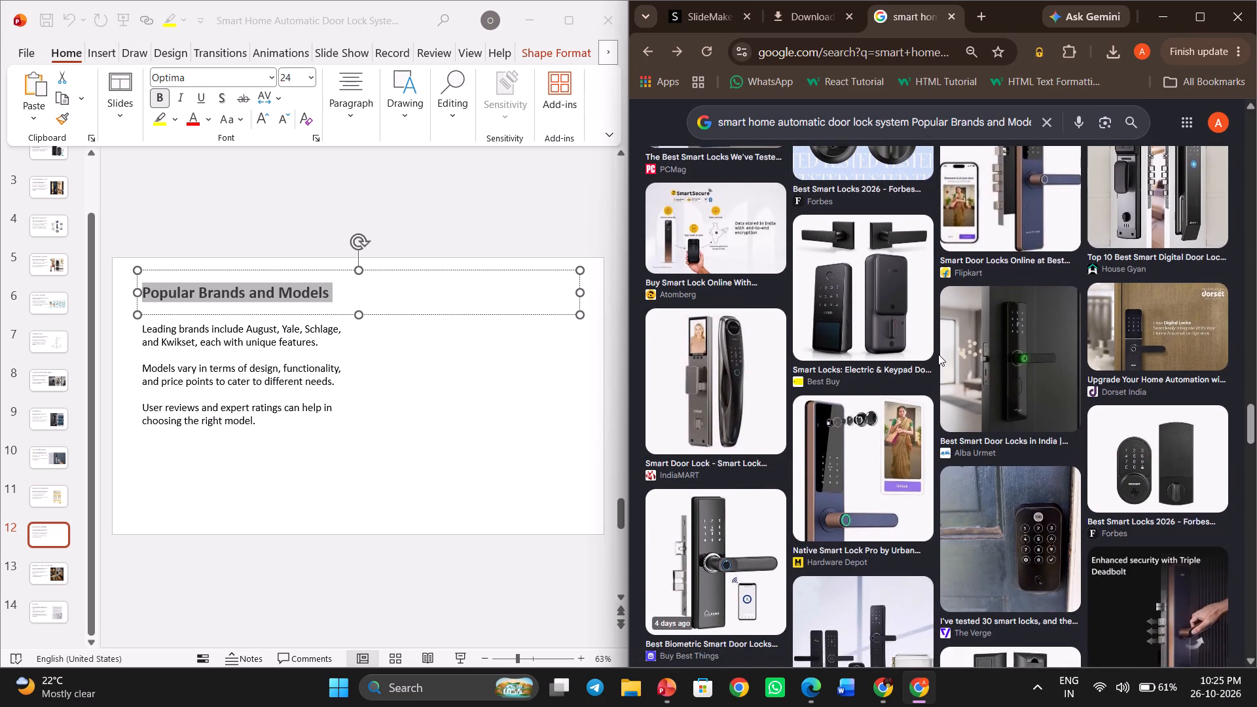
scroll(938, 354, "down", 1)
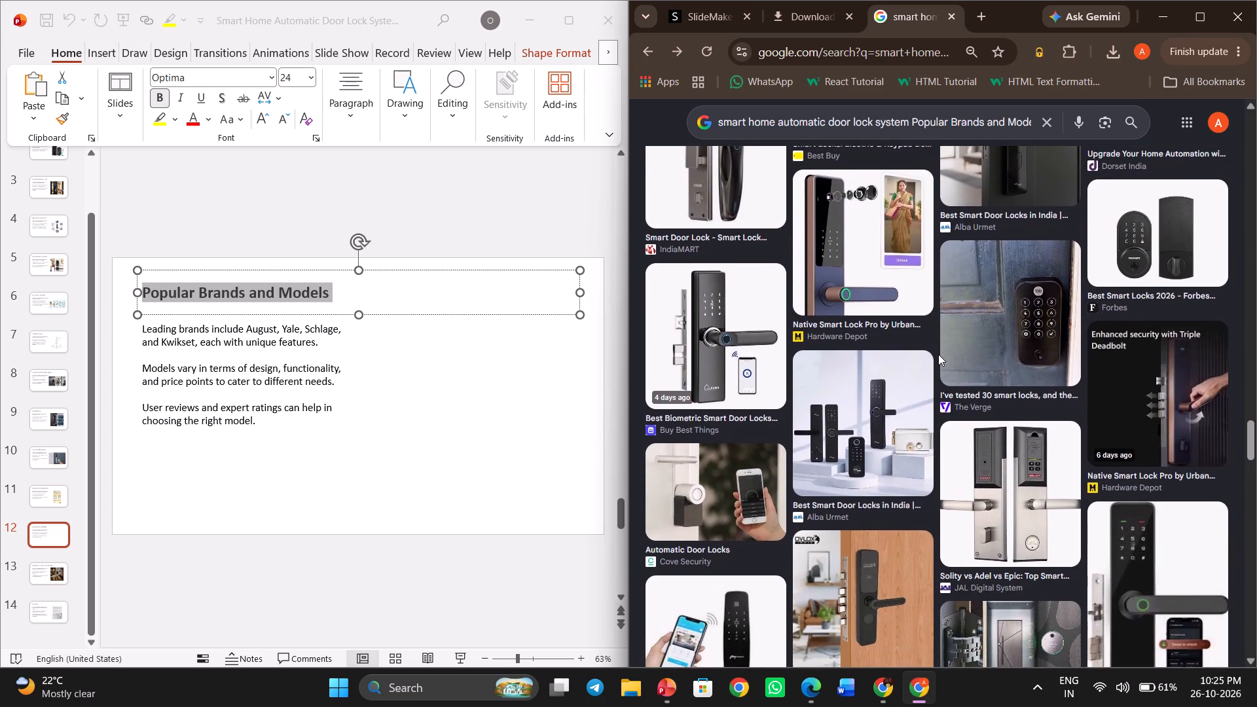
scroll(938, 354, "down", 1)
scroll(1125, 414, "down", 1)
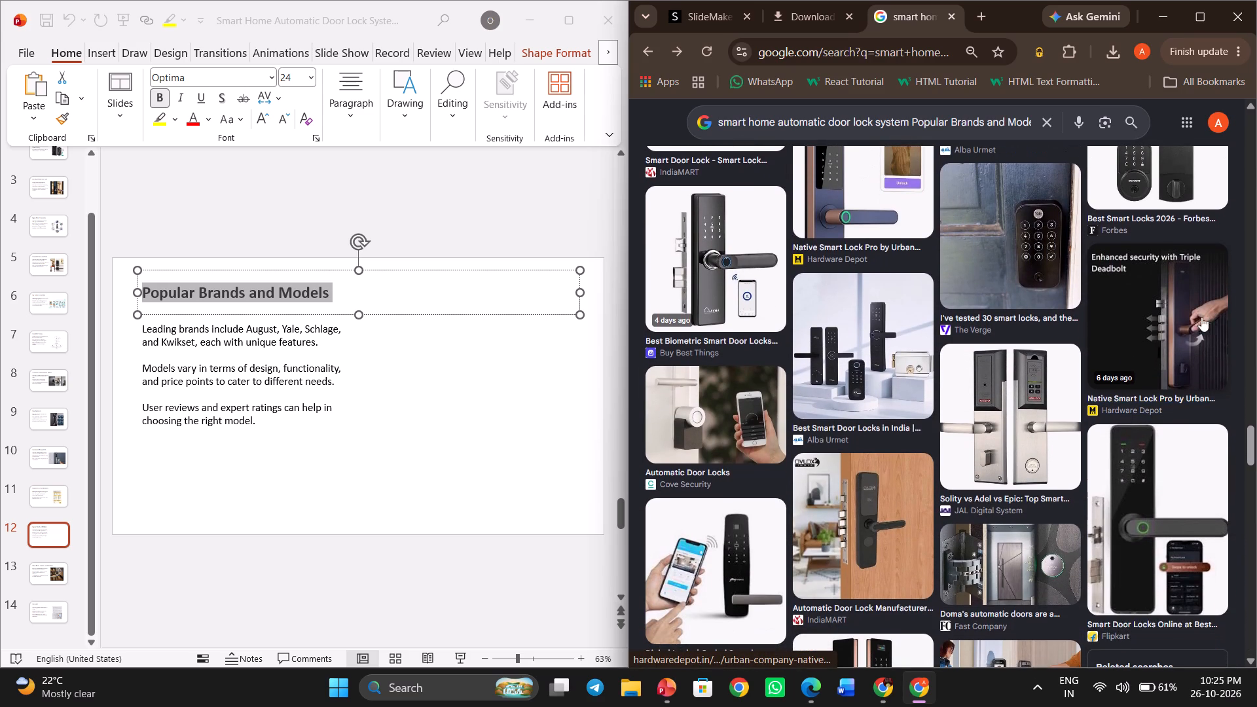
scroll(1049, 518, "down", 2)
scroll(990, 458, "down", 1)
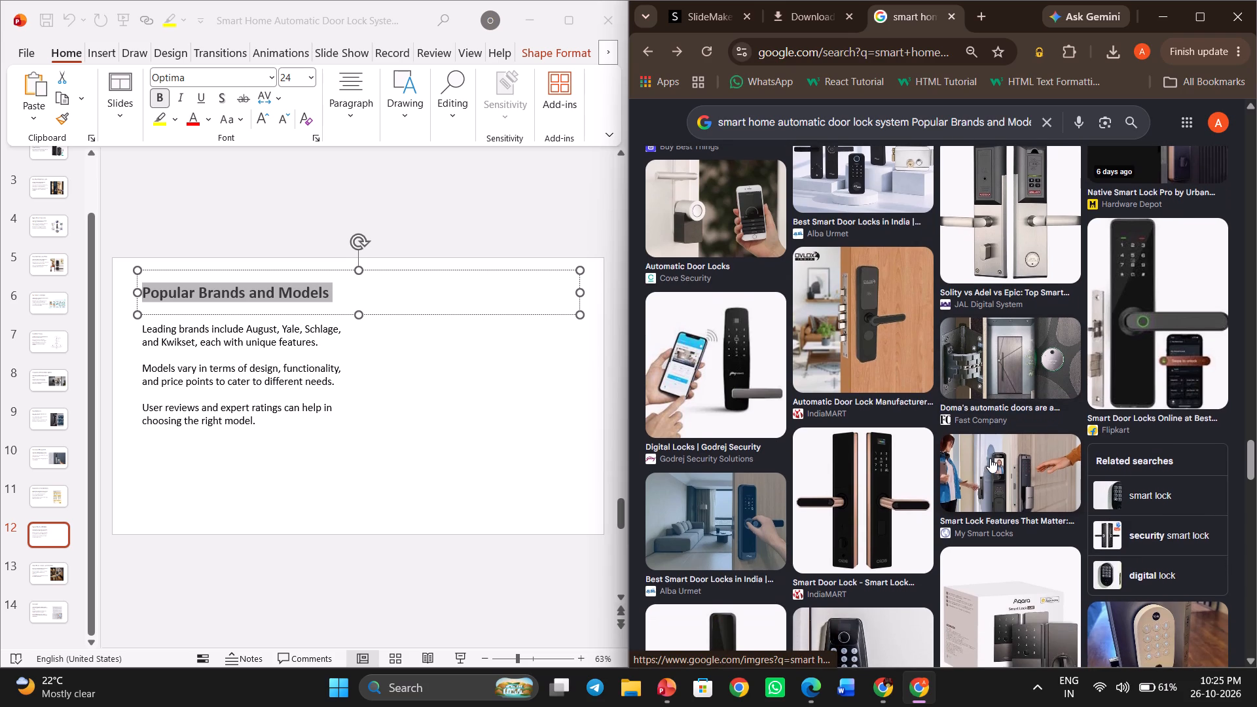
scroll(896, 493, "down", 1)
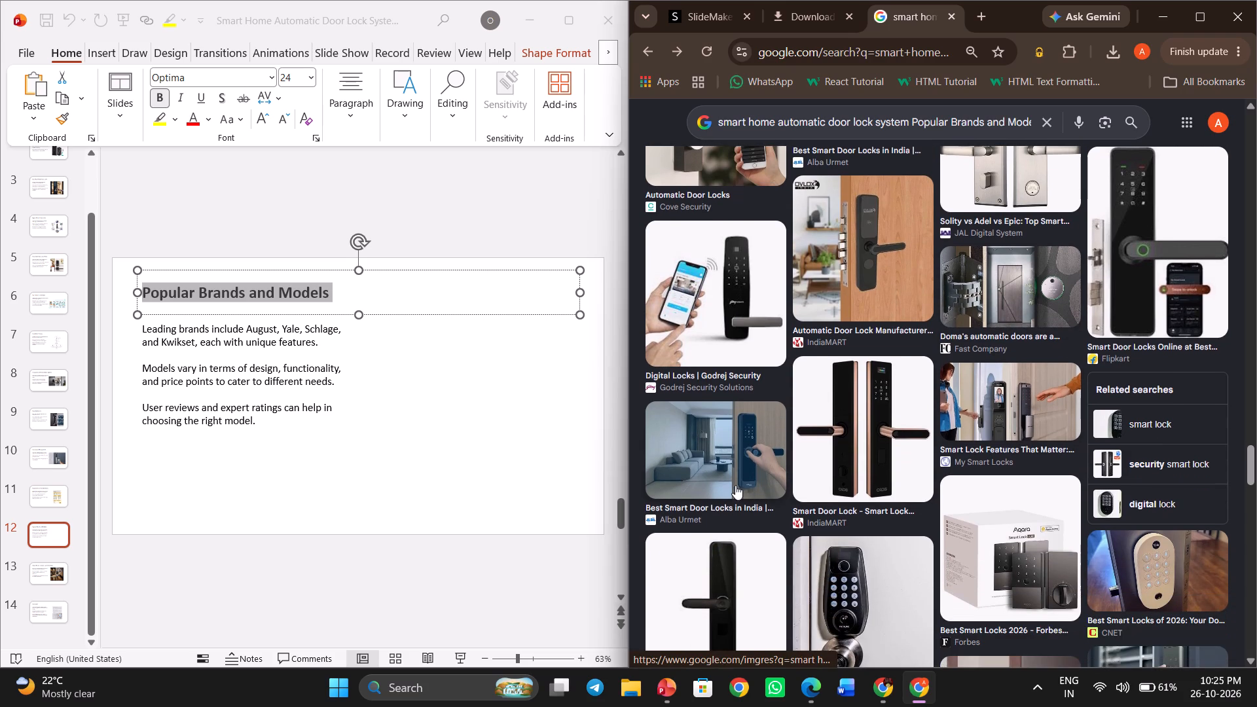
scroll(741, 442, "down", 1)
From the Godrej Digital Locks preview's related images, copy "Top 10 Smart Lock Manufacturers & Suppliers in India" and paste it onto slide 12 in PowerPoint.
left_click(701, 247)
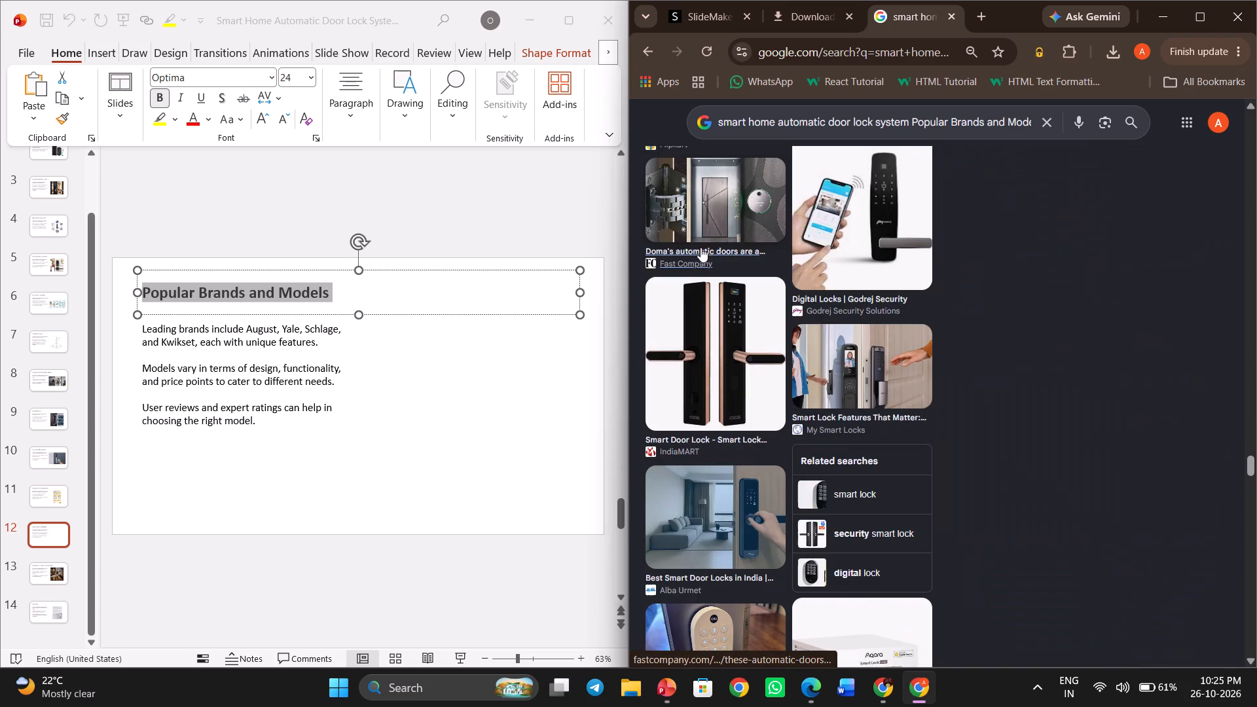
scroll(1087, 336, "down", 1)
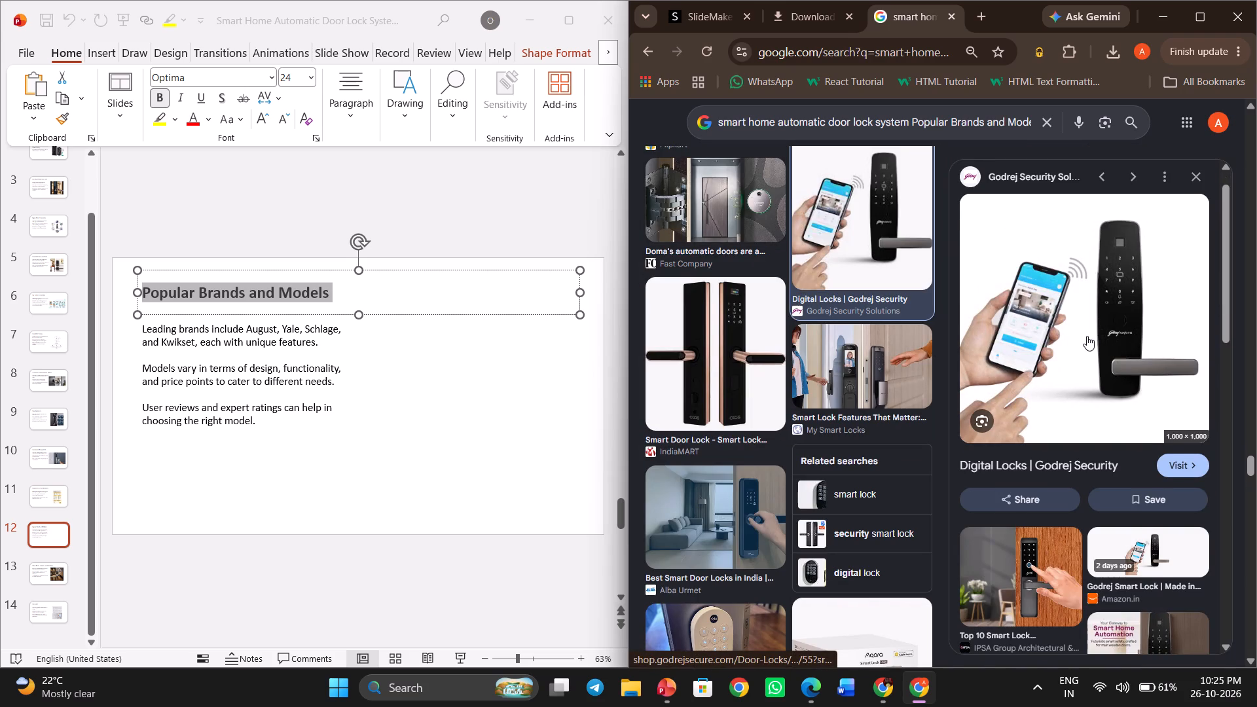
scroll(1087, 336, "down", 2)
left_click(993, 326)
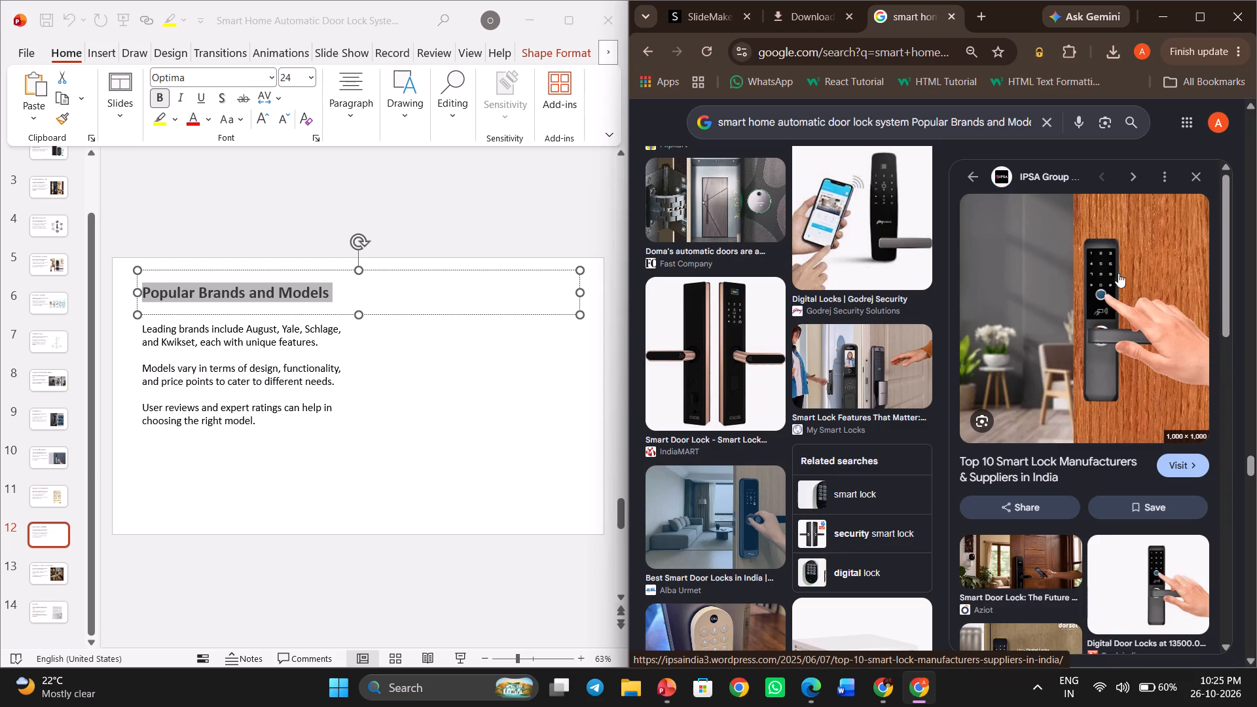
right_click(1110, 289)
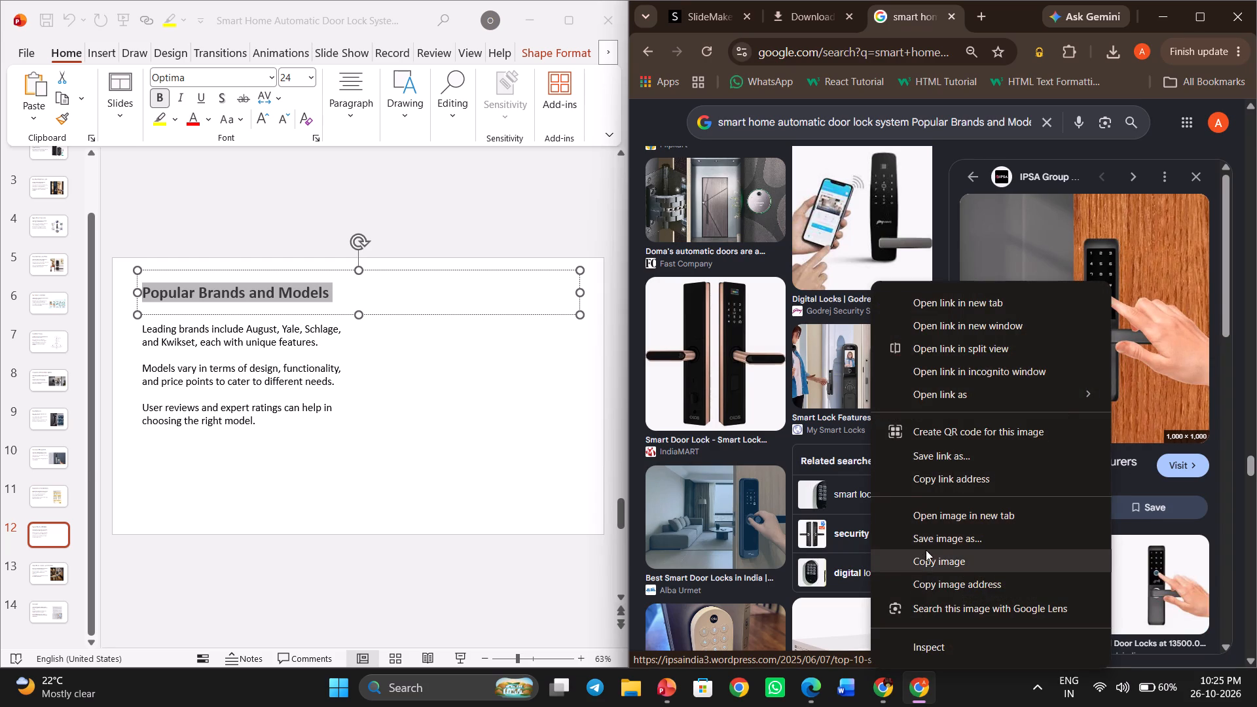
left_click(922, 560)
left_click(536, 464)
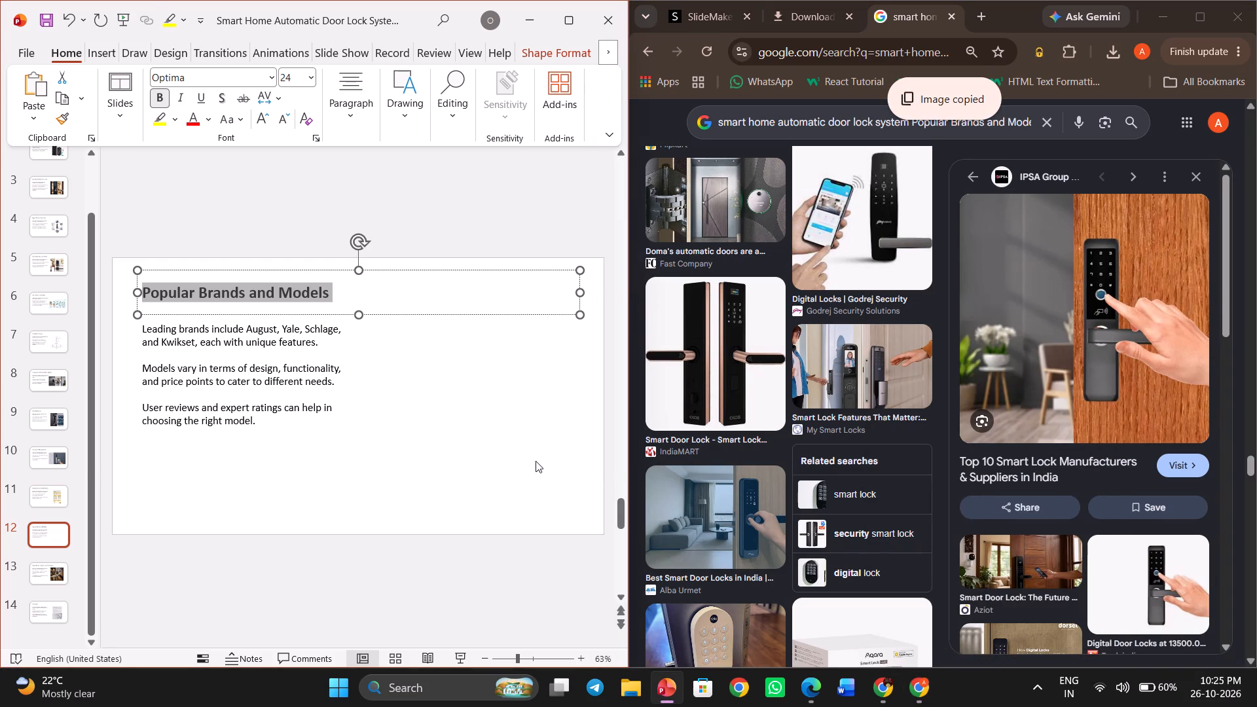
right_click(536, 461)
left_click(632, 172)
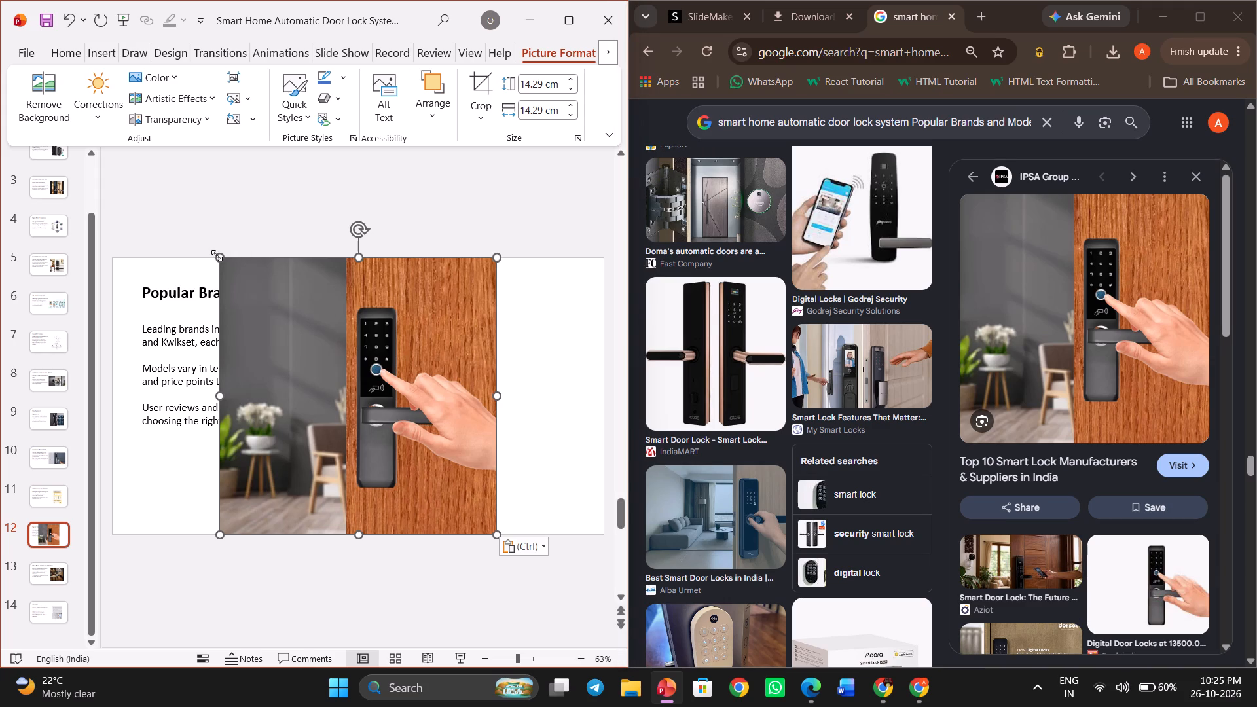
Shrink the pasted lock picture to about 9.07 cm square and place it in the empty area beside slide 12's body text.
left_click_drag(217, 255, 321, 391)
left_click_drag(400, 429, 435, 380)
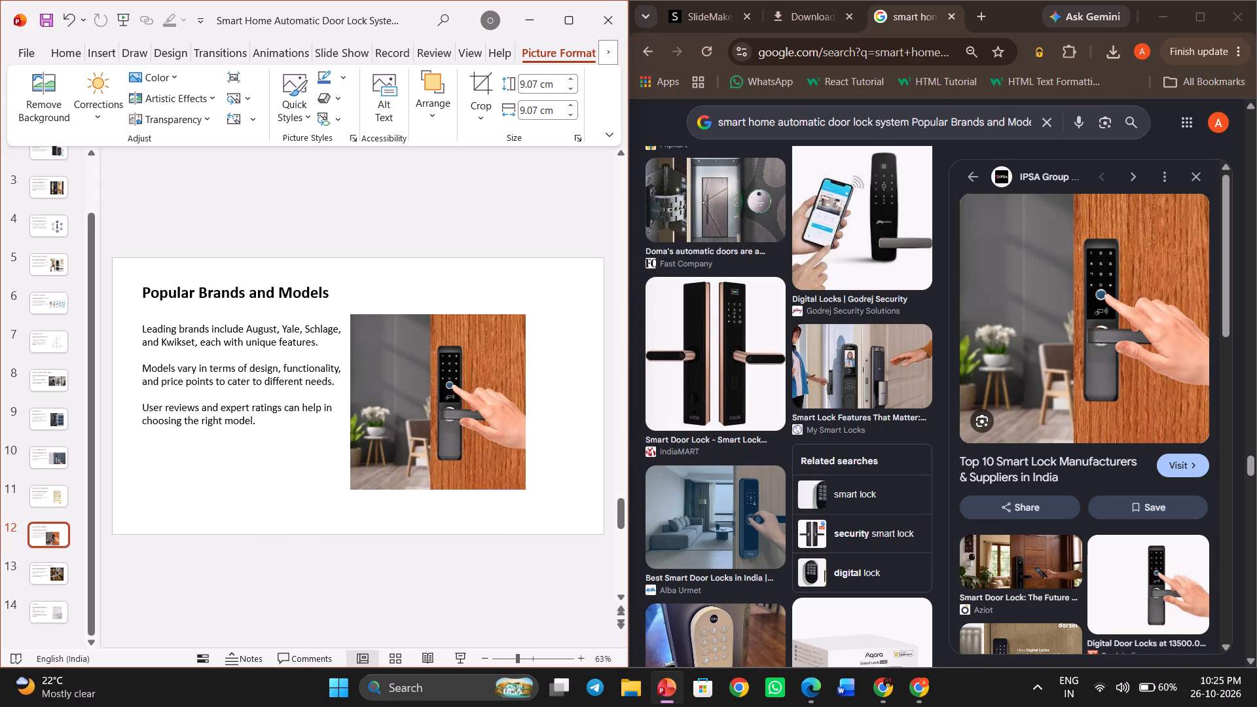
left_click_drag(435, 380, 460, 379)
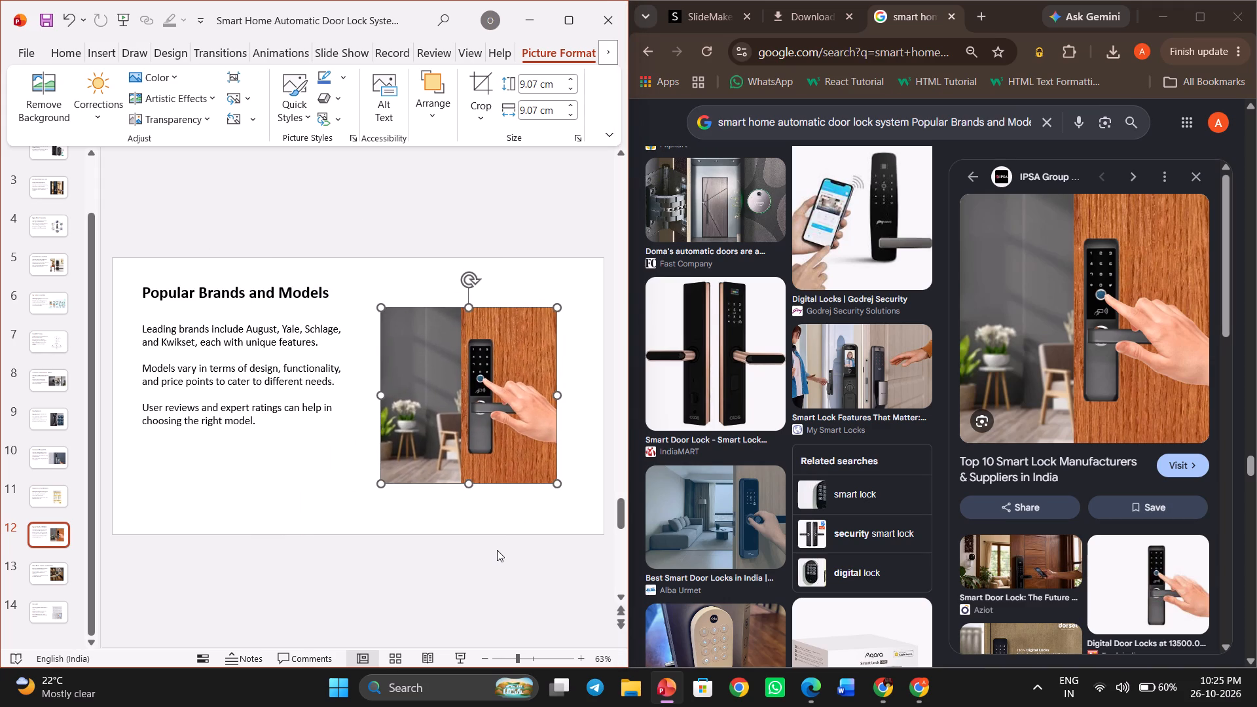
left_click(497, 550)
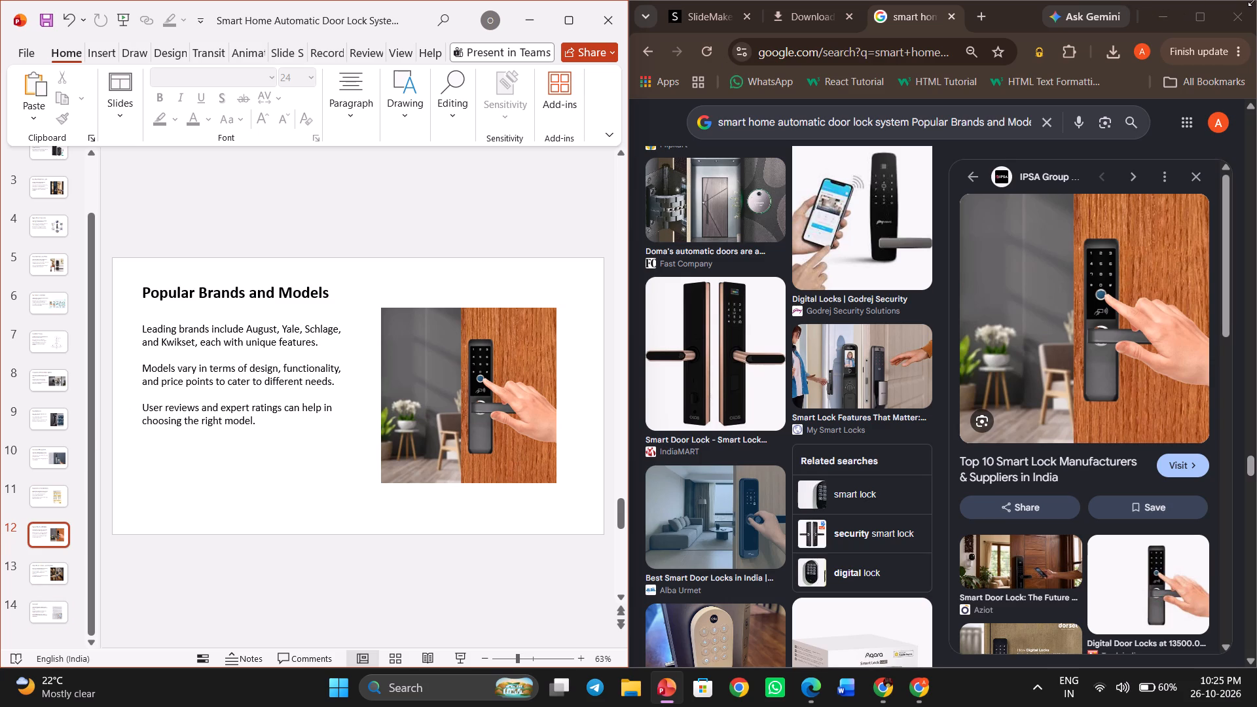
Close the Chrome window holding the image search.
left_click(1237, 21)
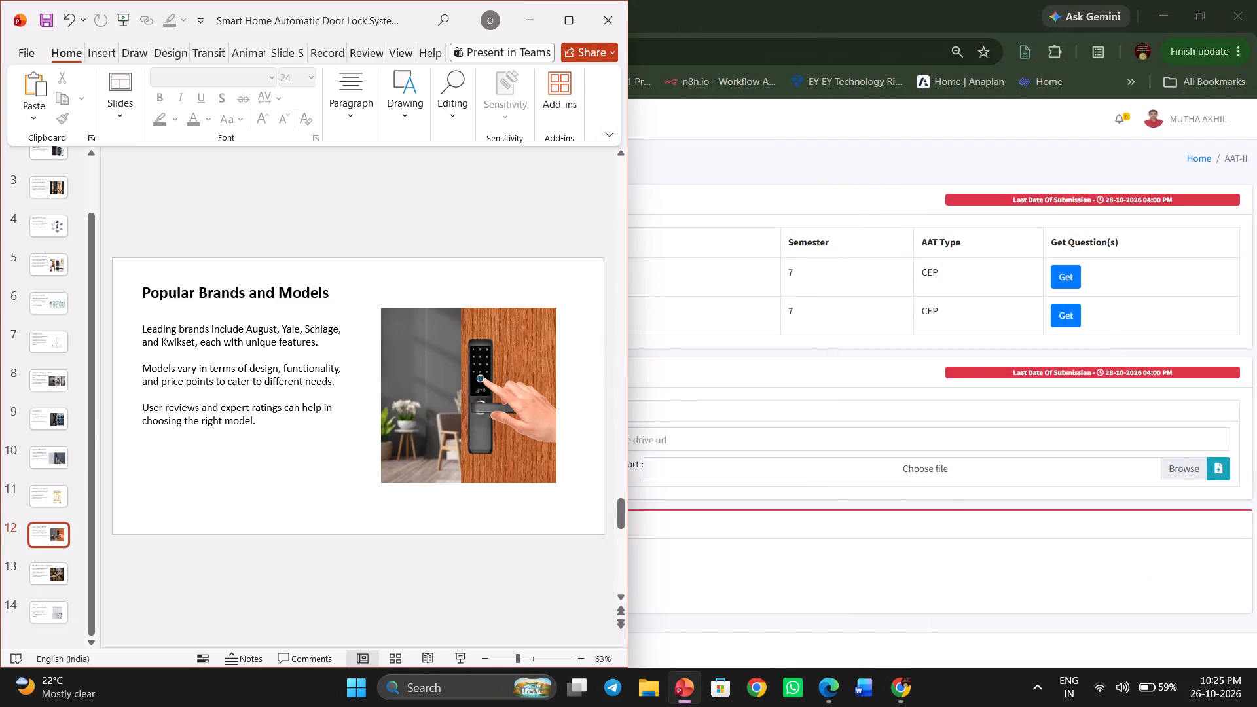
Open the ESDD-aat-1.pptx presentation from the 7th sem "New folder" in File Explorer and maximize its window.
left_click(683, 689)
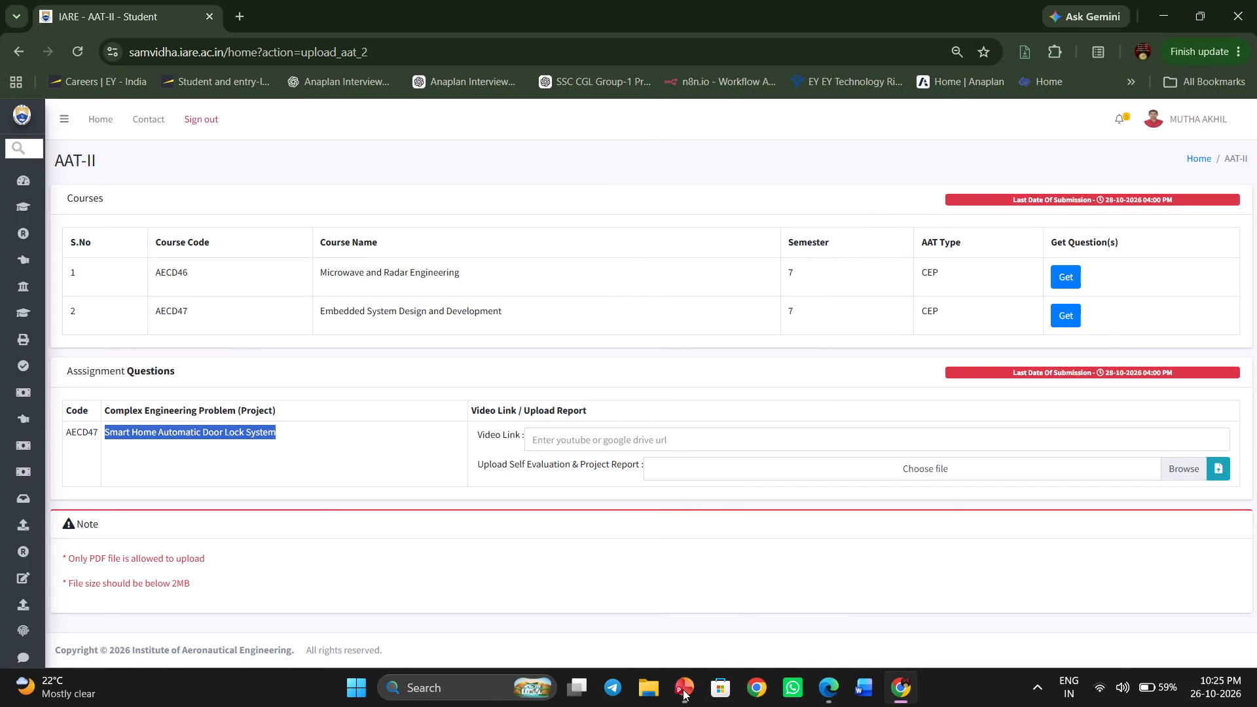
left_click(644, 695)
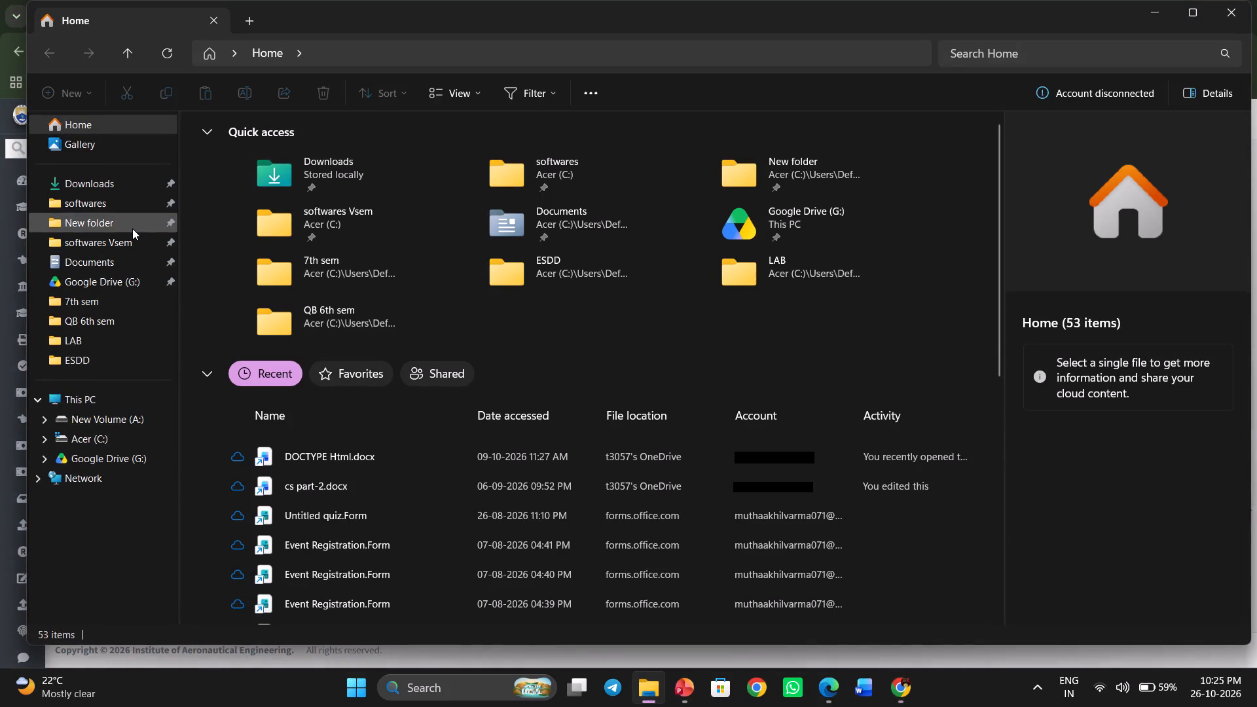
double_click(132, 228)
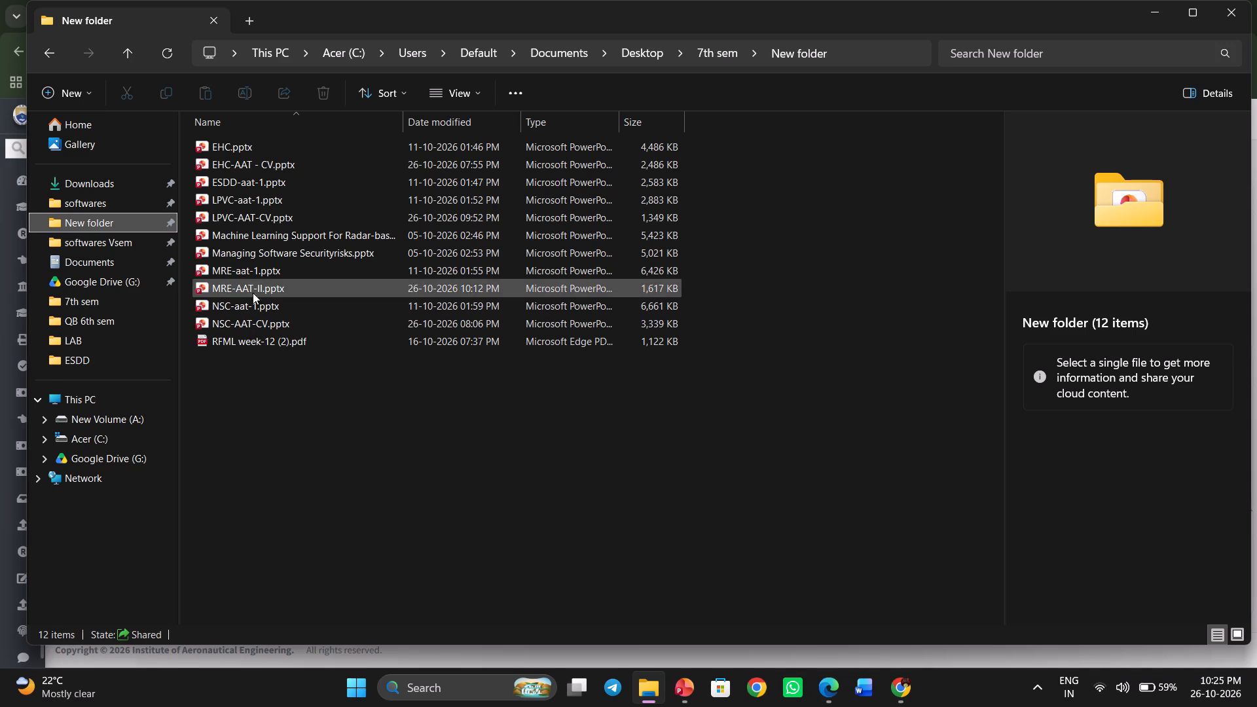
double_click(247, 178)
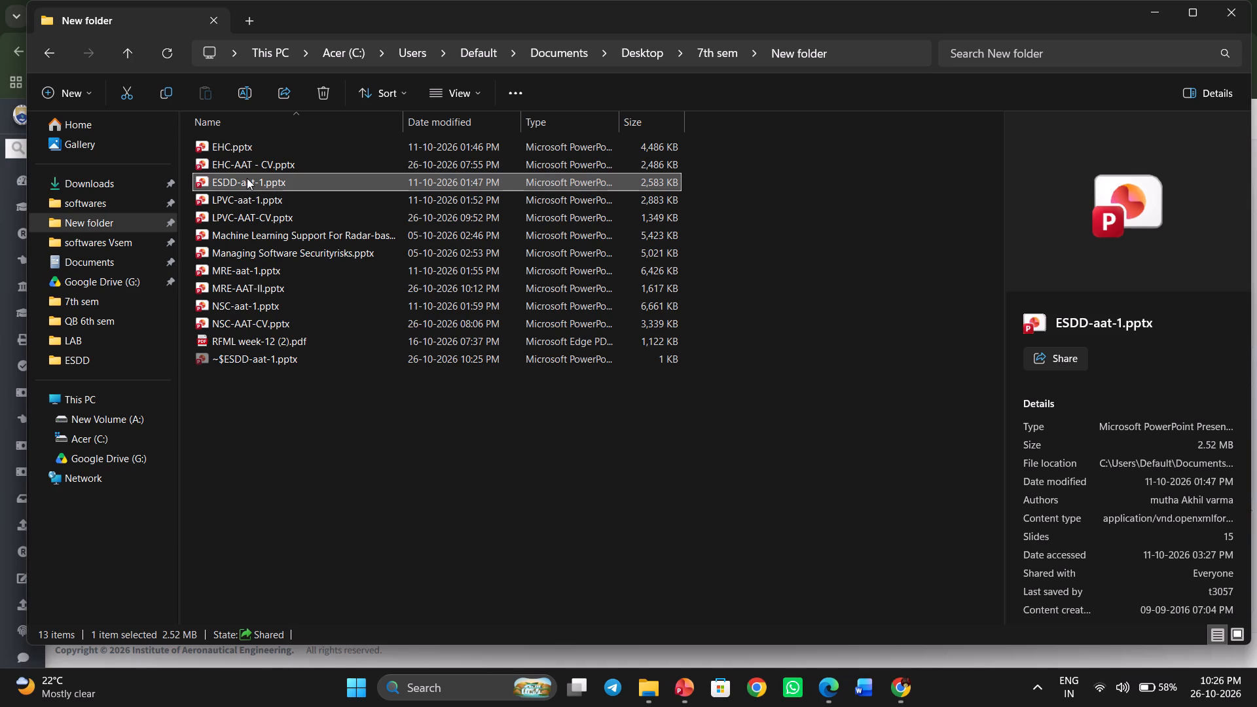
double_click(247, 178)
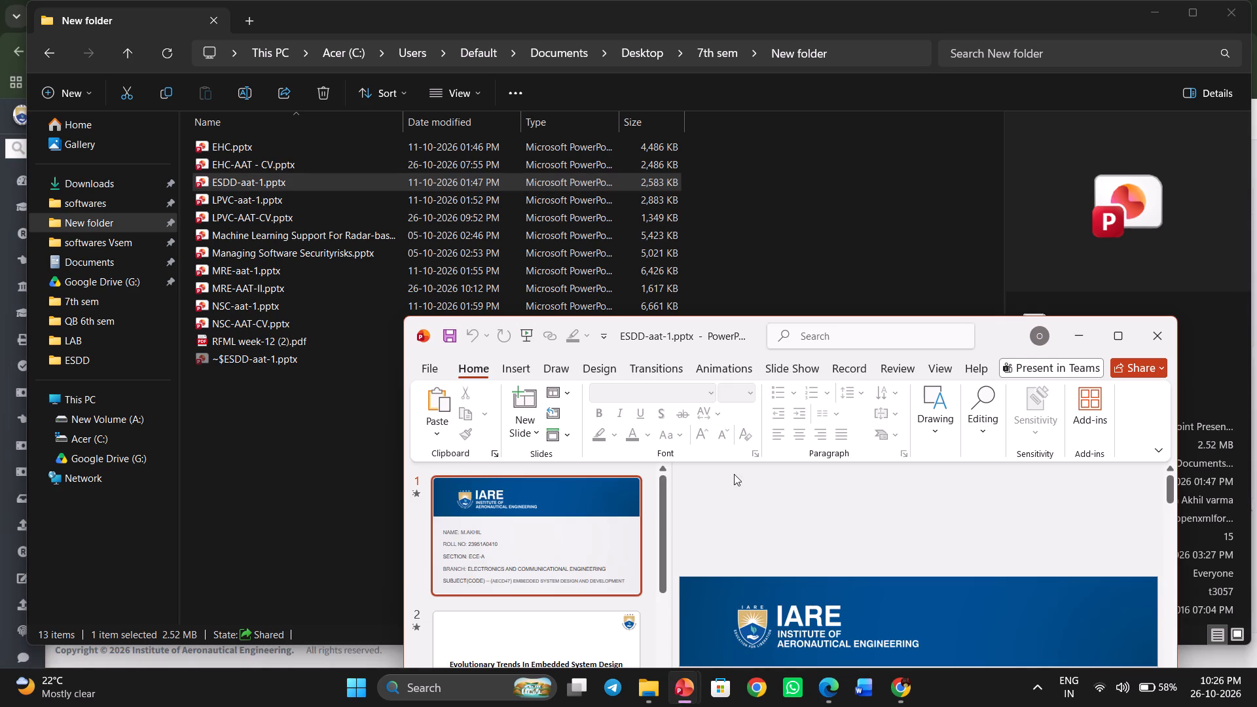
left_click(1104, 345)
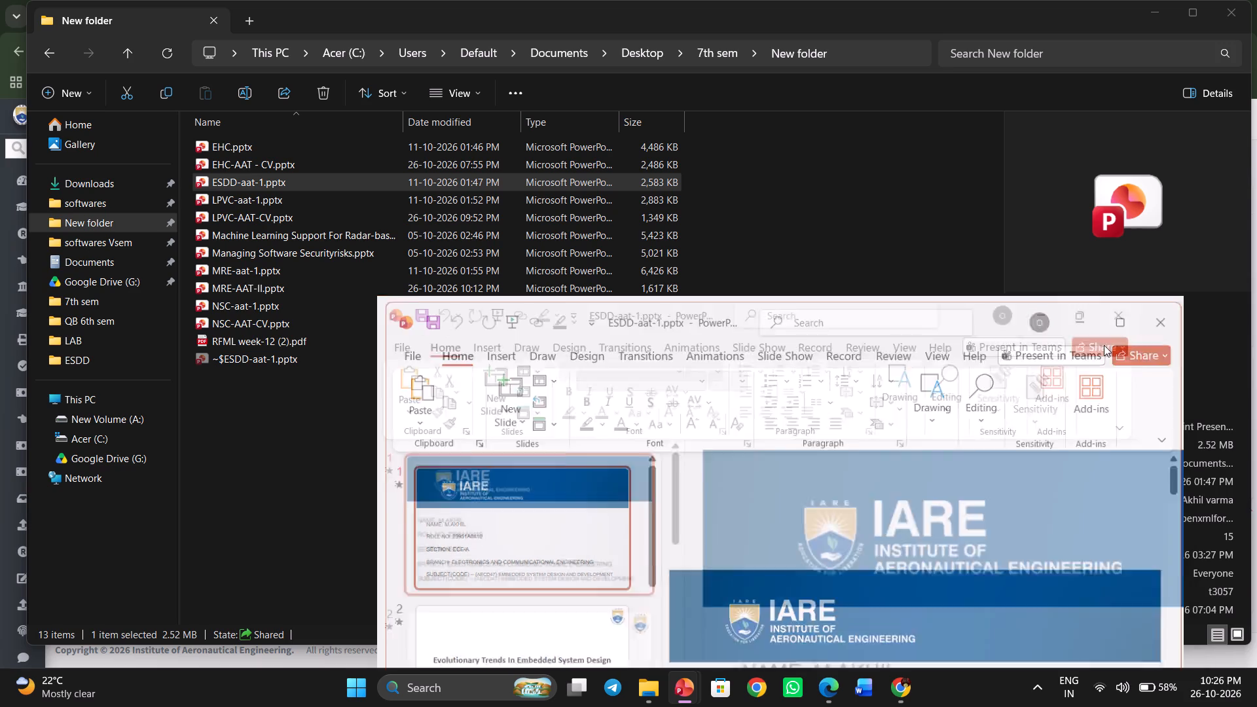
Delete all slides between the IARE cover slide and the "Thank You" slide, then return to the cover slide.
left_click(122, 408)
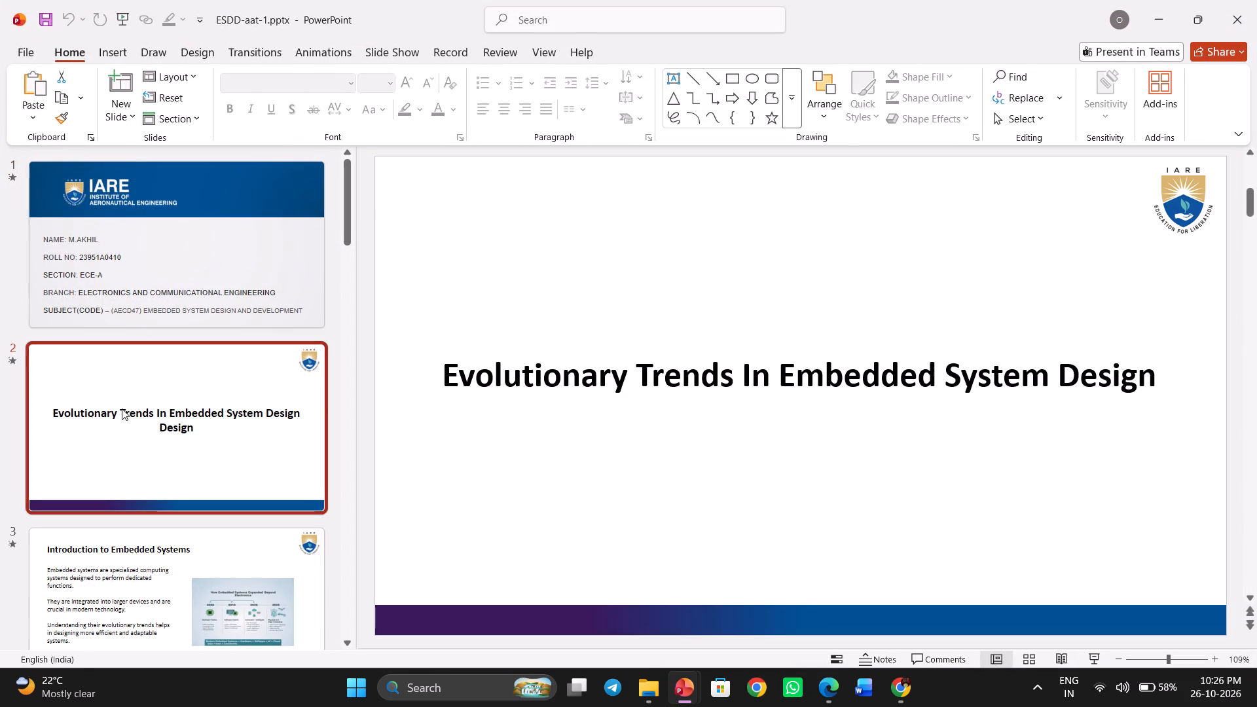
key("BackSpace")
key("BackSpace")
key("BackSpace")
key("BackSpace")
key("BackSpace")
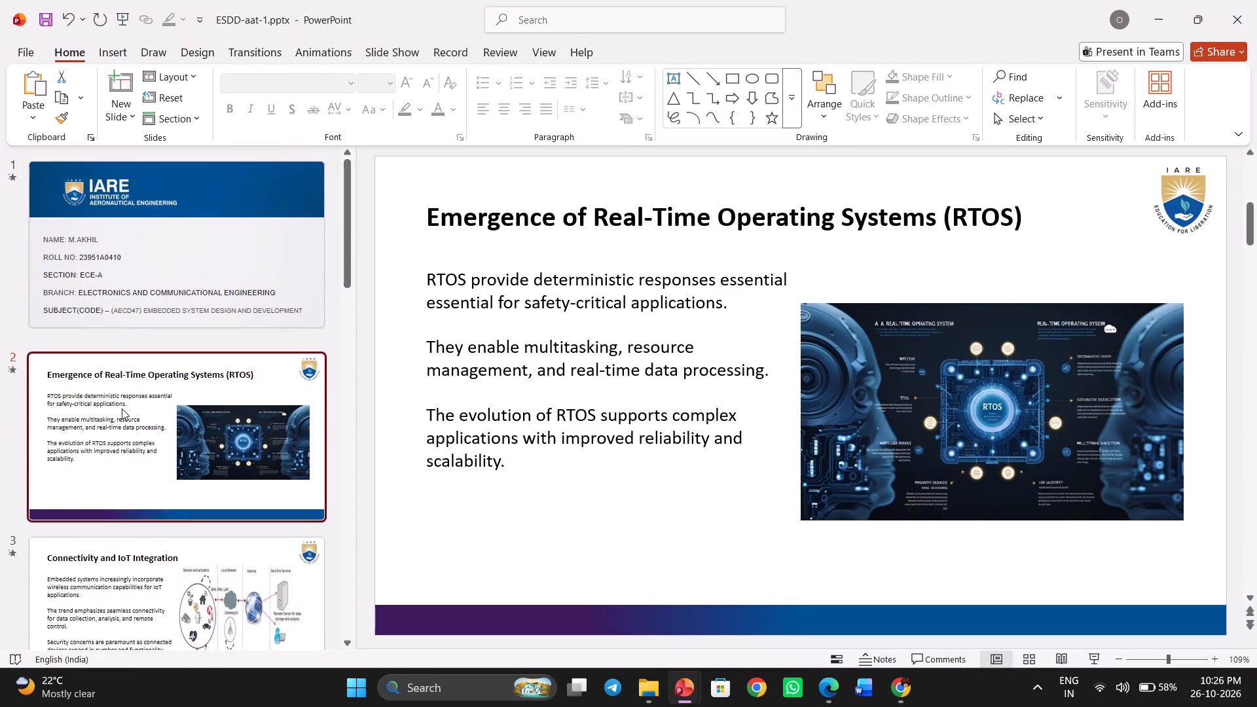
key("BackSpace")
key("BackSpace")
key("BackSpace")
key("BackSpace")
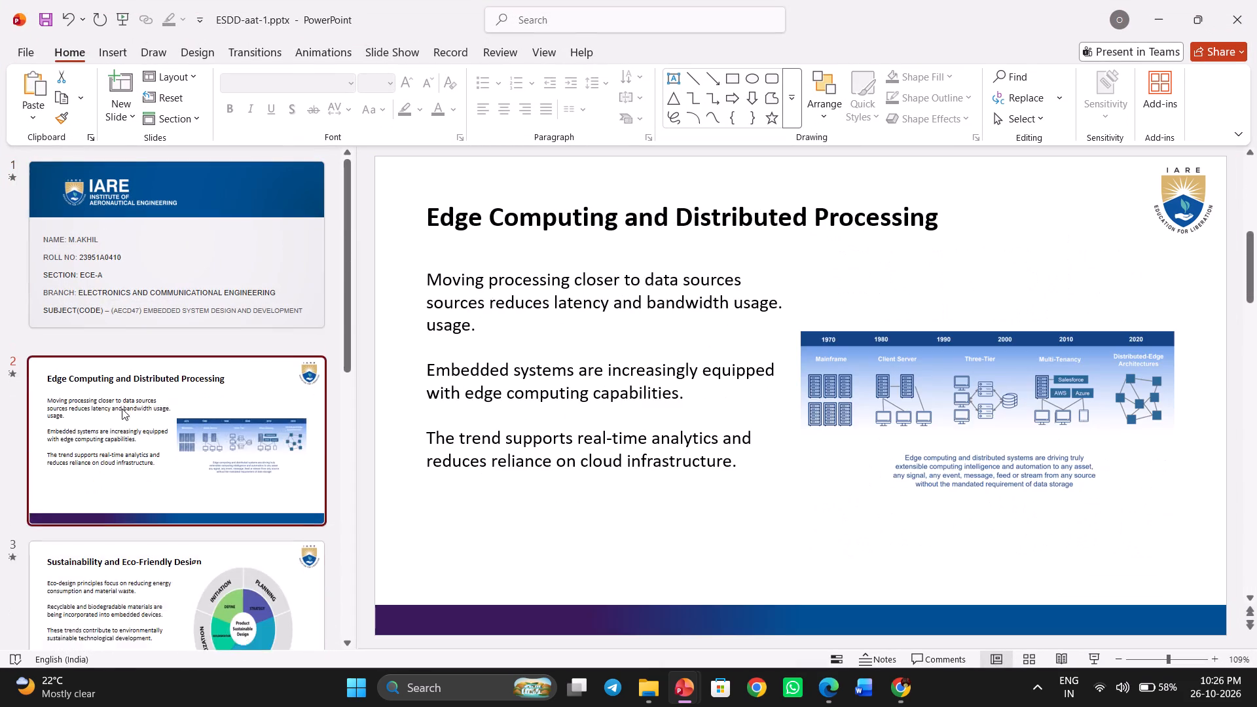
key("BackSpace")
key("BackSpace")
key("BackSpace")
key("BackSpace")
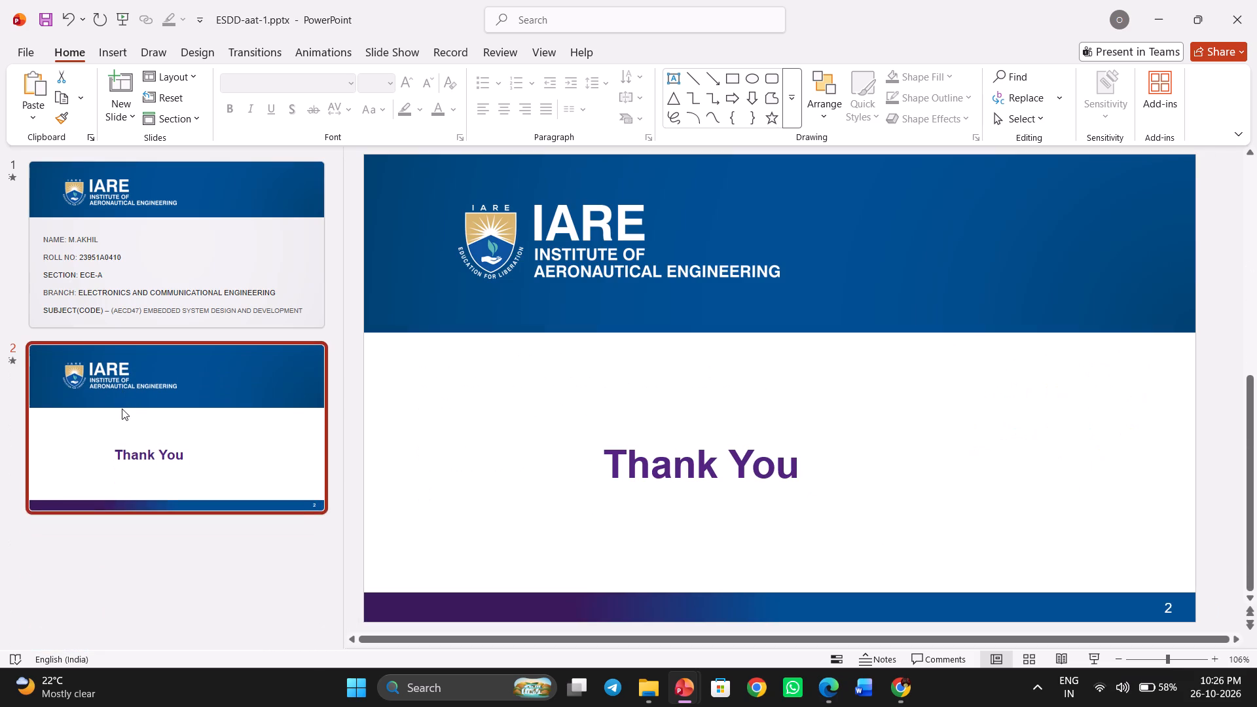
double_click(181, 259)
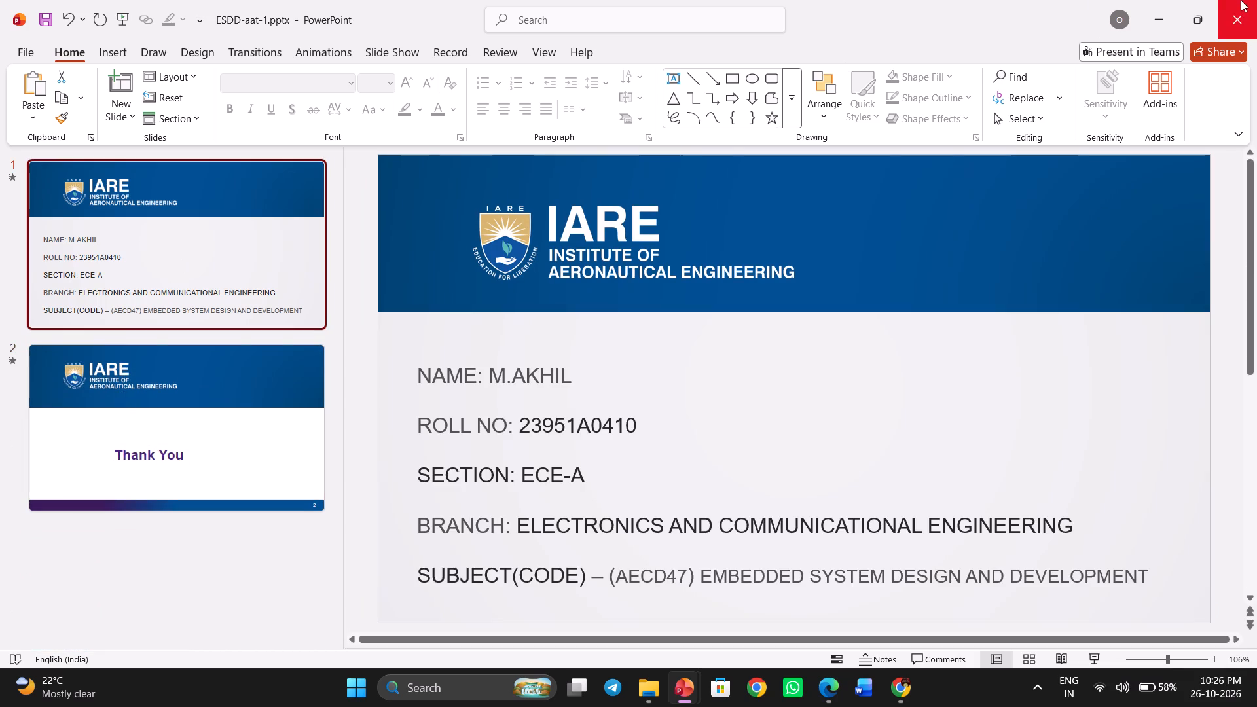
Close File Explorer, minimize Chrome, and arrange the ESDD-aat-1 and Smart Home Automatic Door Lock System presentations side by side.
left_click(1103, 56)
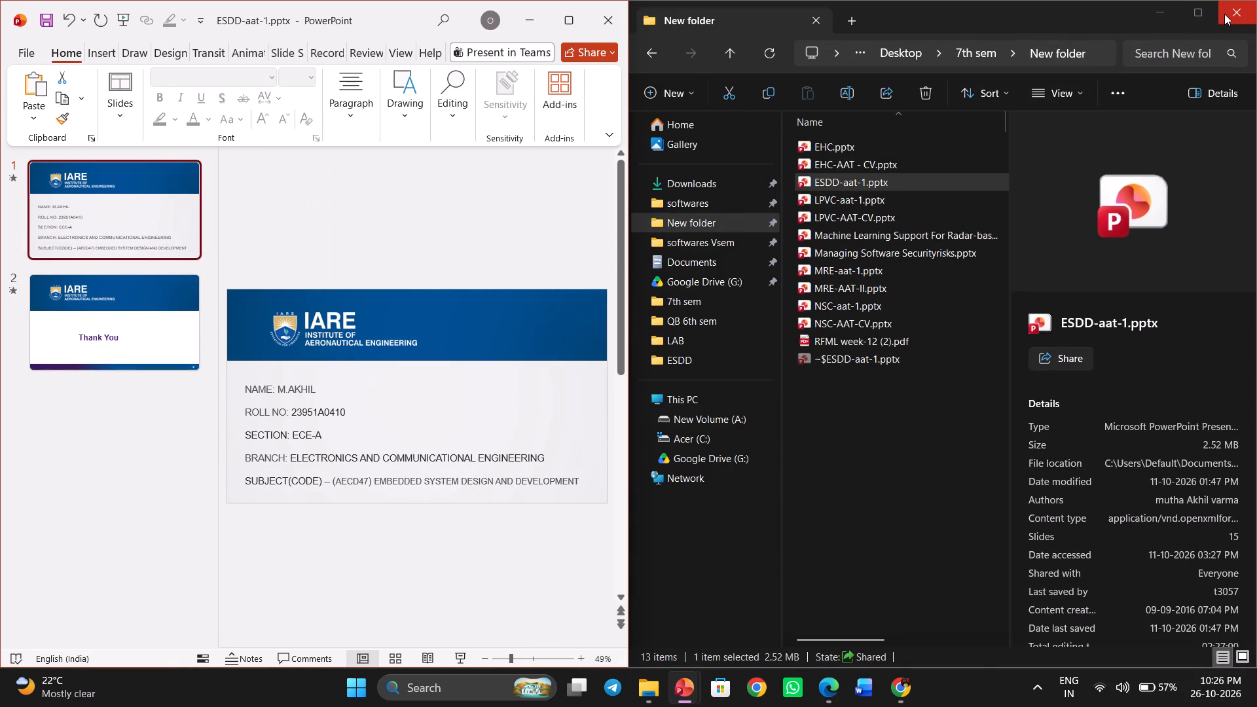
left_click(1224, 14)
left_click(1141, 0)
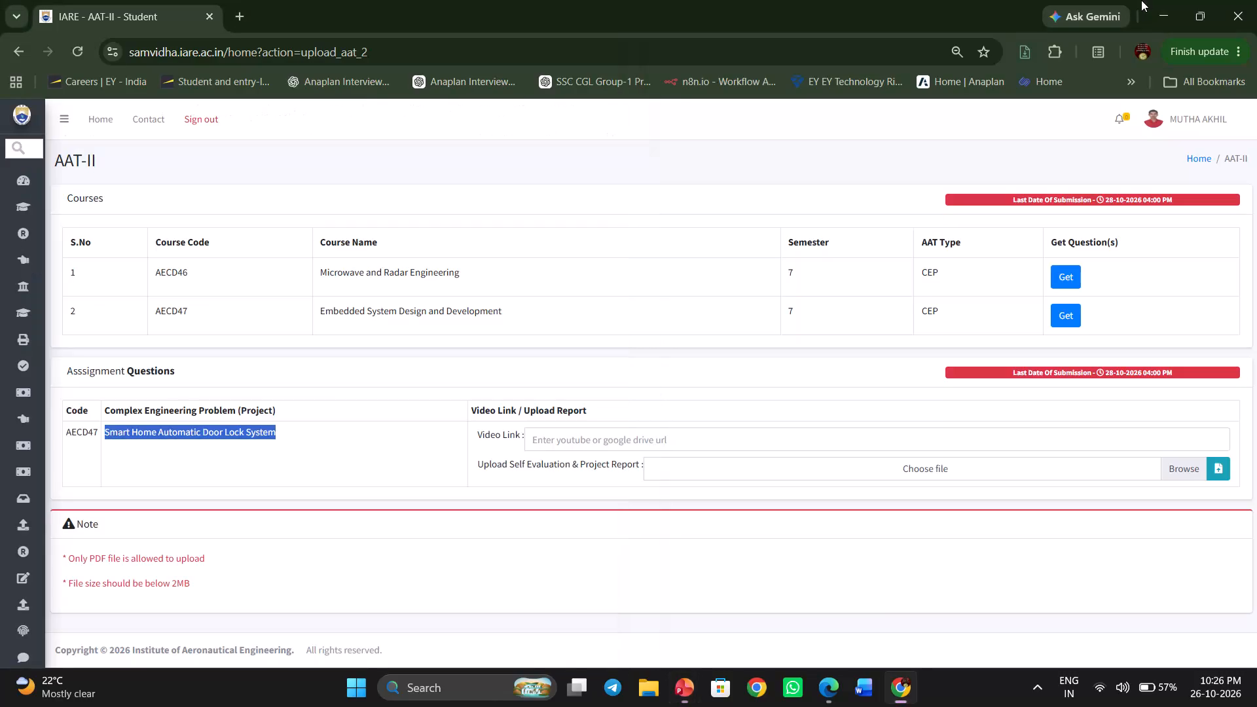
left_click(1148, 5)
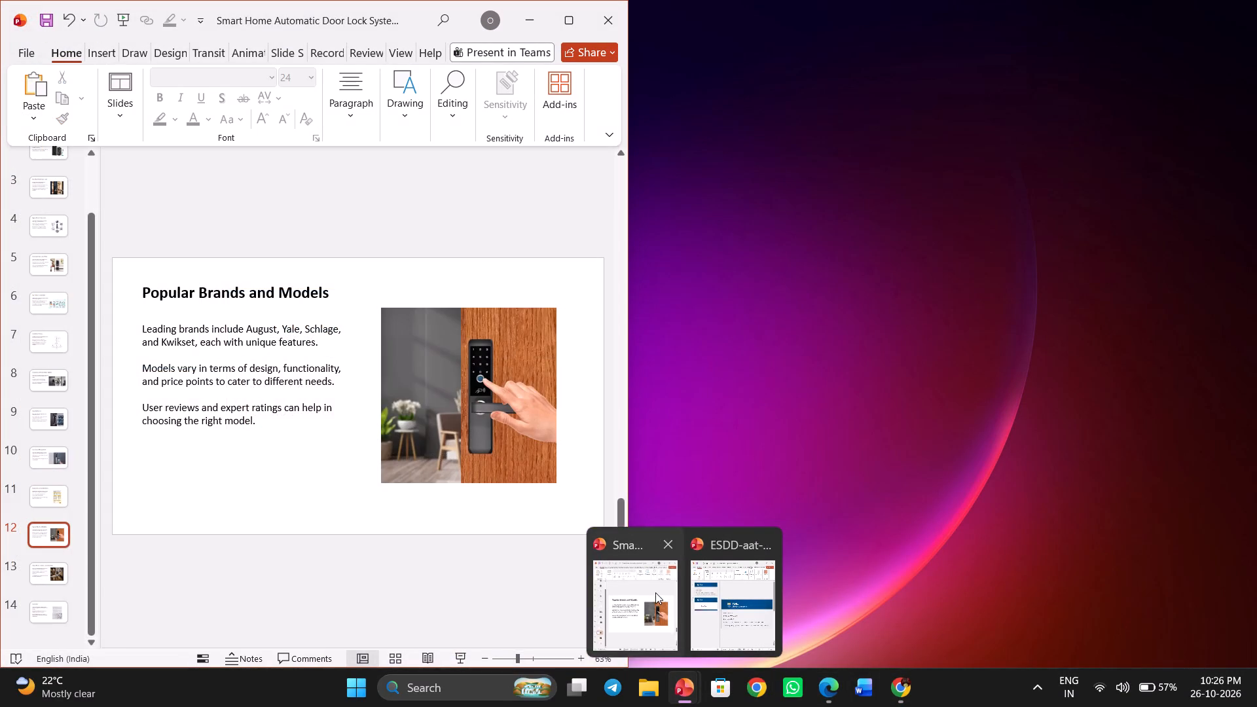
left_click(655, 592)
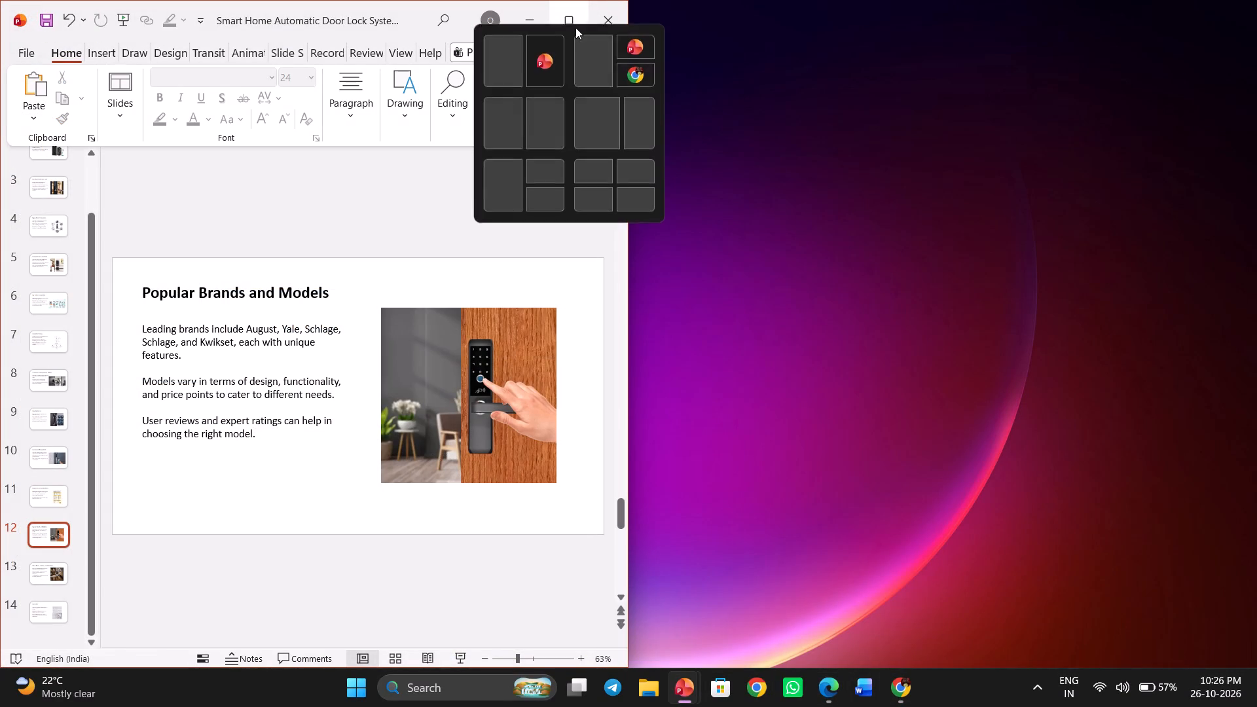
left_click(539, 145)
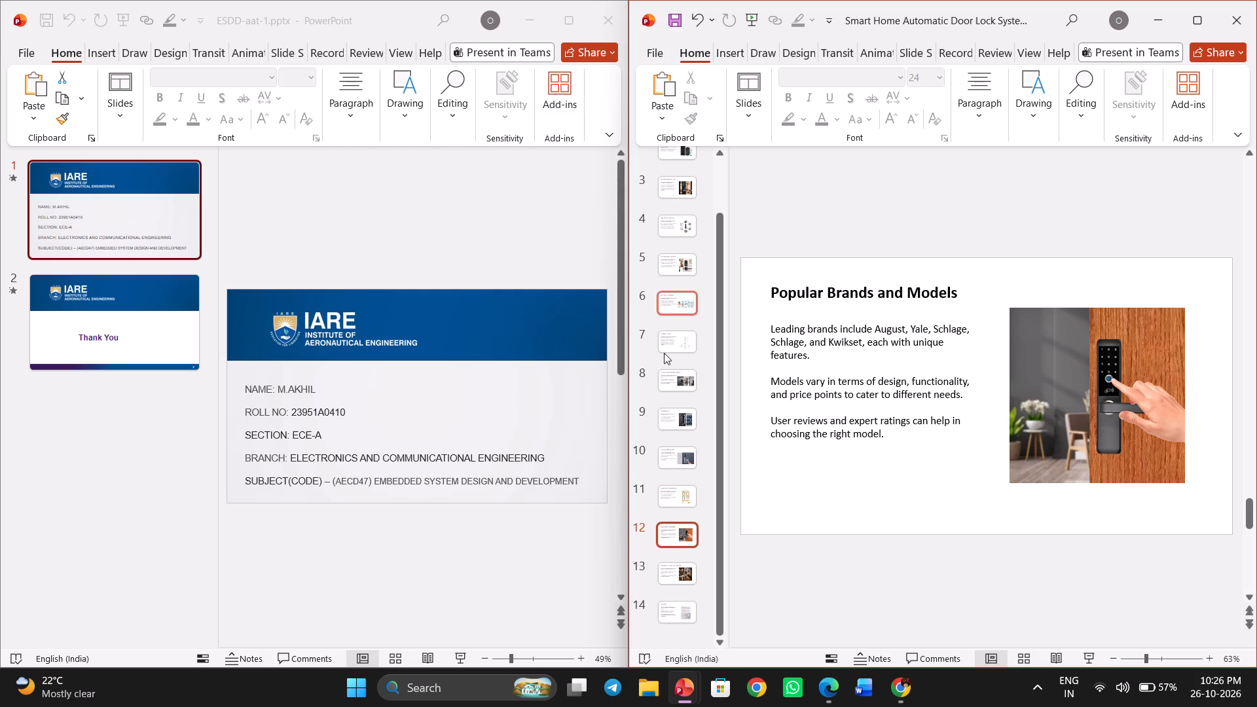
Move the "Smart Home Automatic Door Lock System" title slide into ESDD-aat-1, directly after the cover slide.
scroll(671, 393, "up", 6)
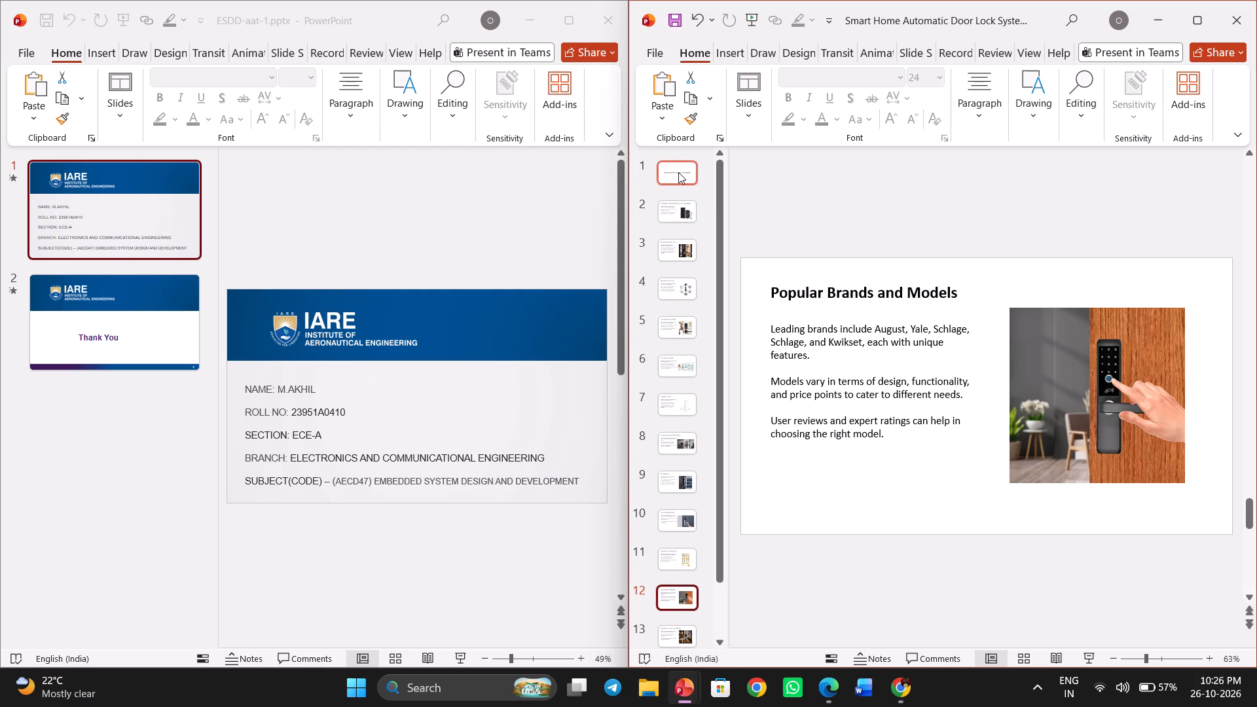
left_click(678, 172)
key("ctrl+x")
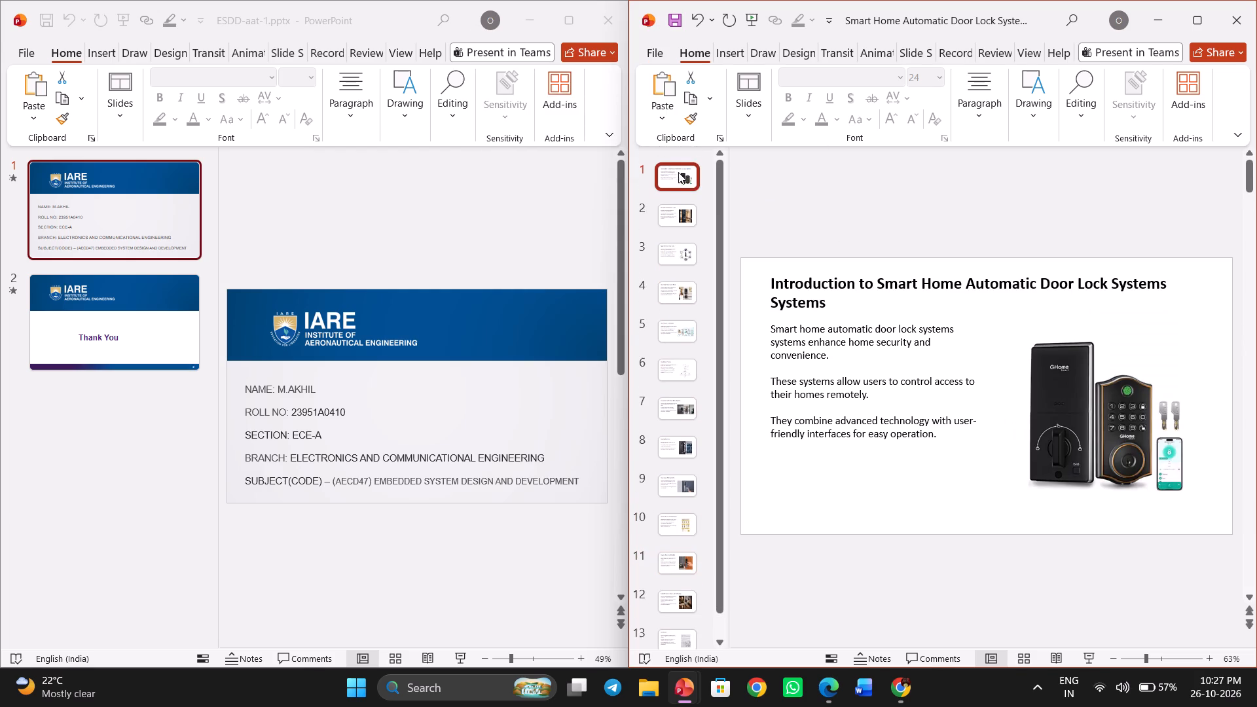
double_click(154, 172)
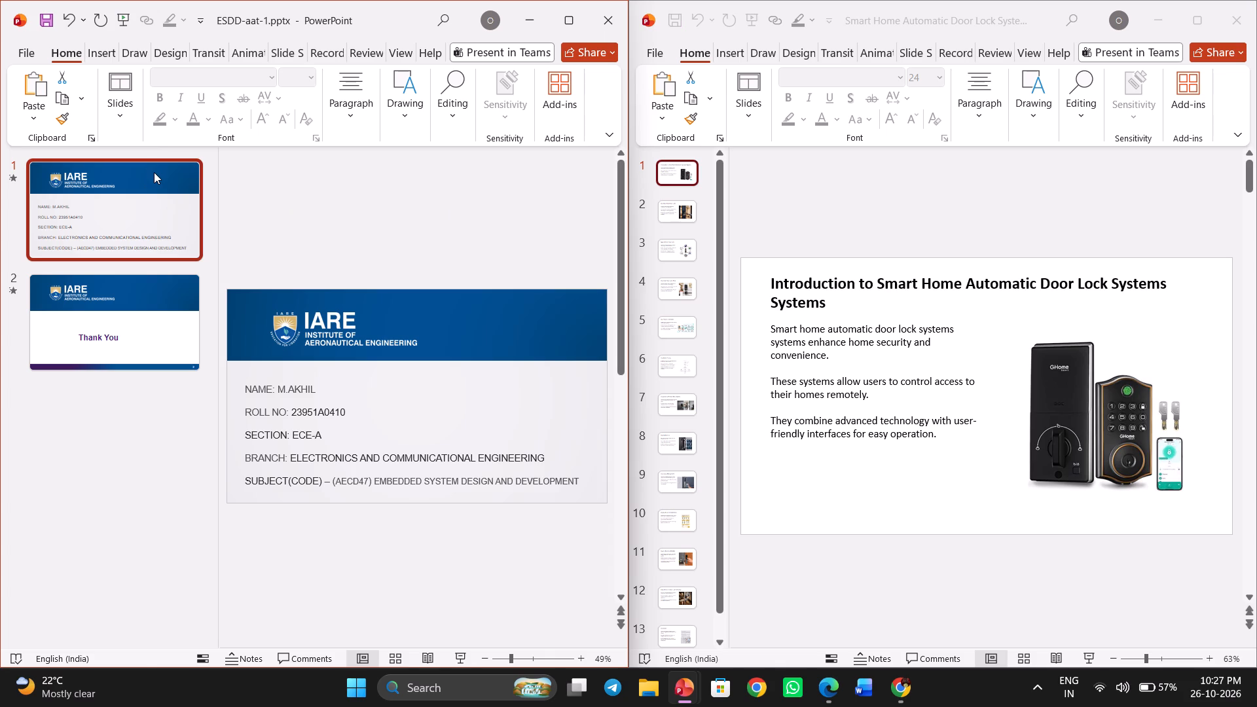
key("ctrl+v")
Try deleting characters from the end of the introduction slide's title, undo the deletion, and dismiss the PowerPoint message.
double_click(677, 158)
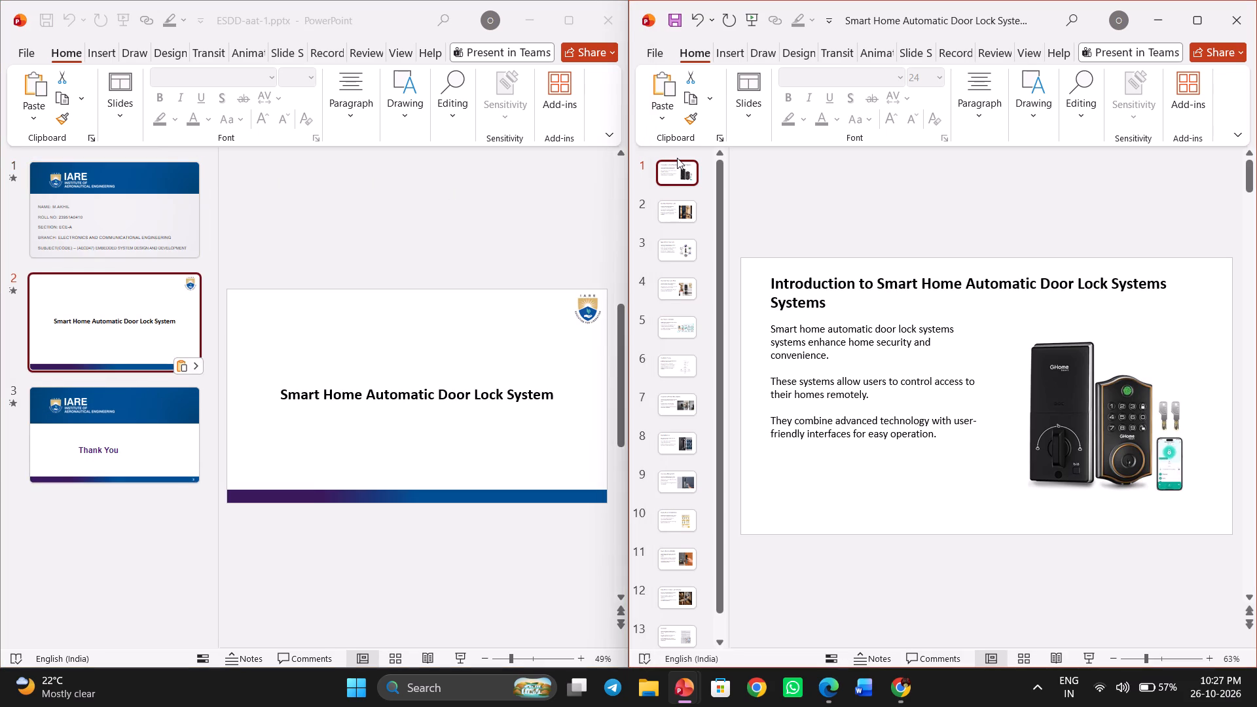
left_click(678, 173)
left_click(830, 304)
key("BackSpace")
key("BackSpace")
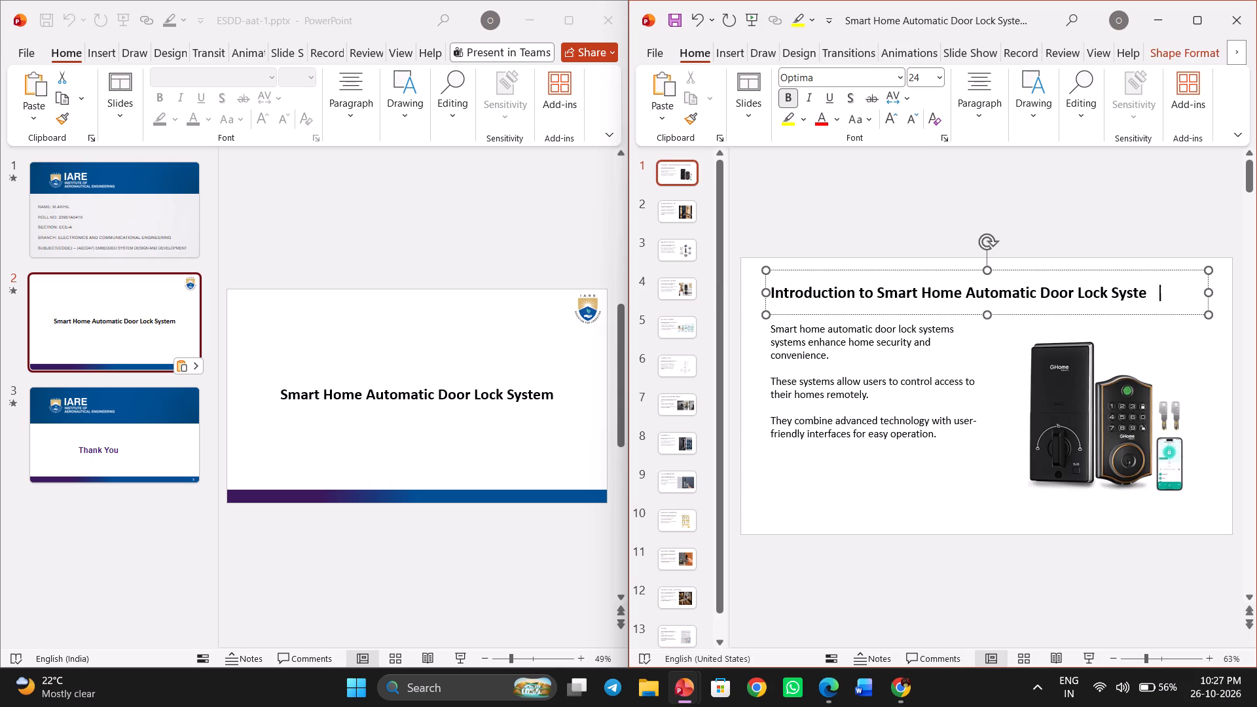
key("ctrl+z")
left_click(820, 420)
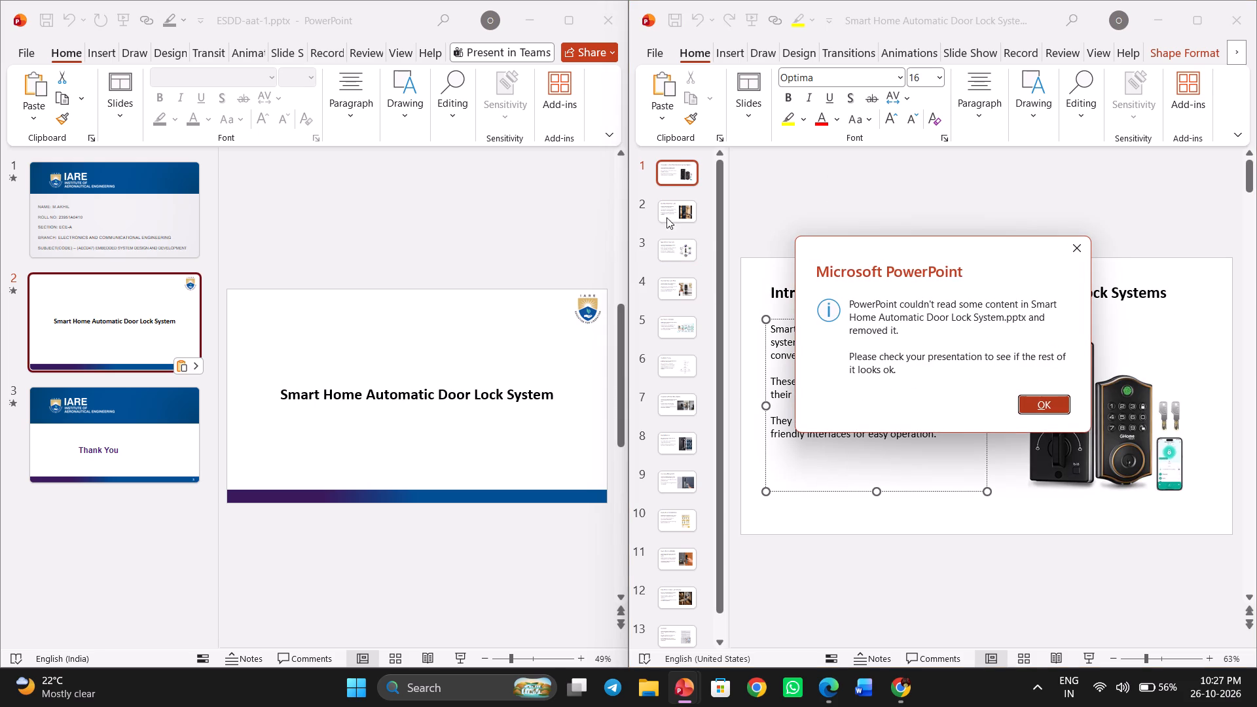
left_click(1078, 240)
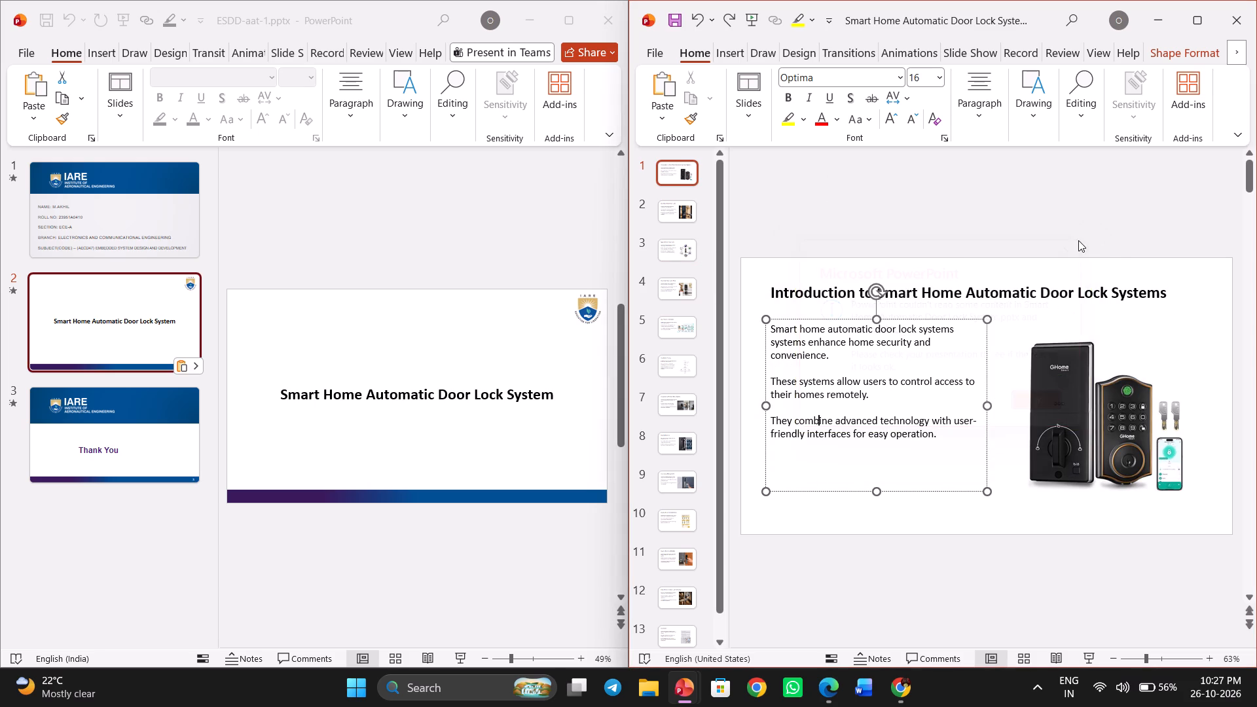
Move the "Introduction to Smart Home Automatic Door Lock Systems" slide into ESDD-aat-1, after its title slide.
left_click(672, 168)
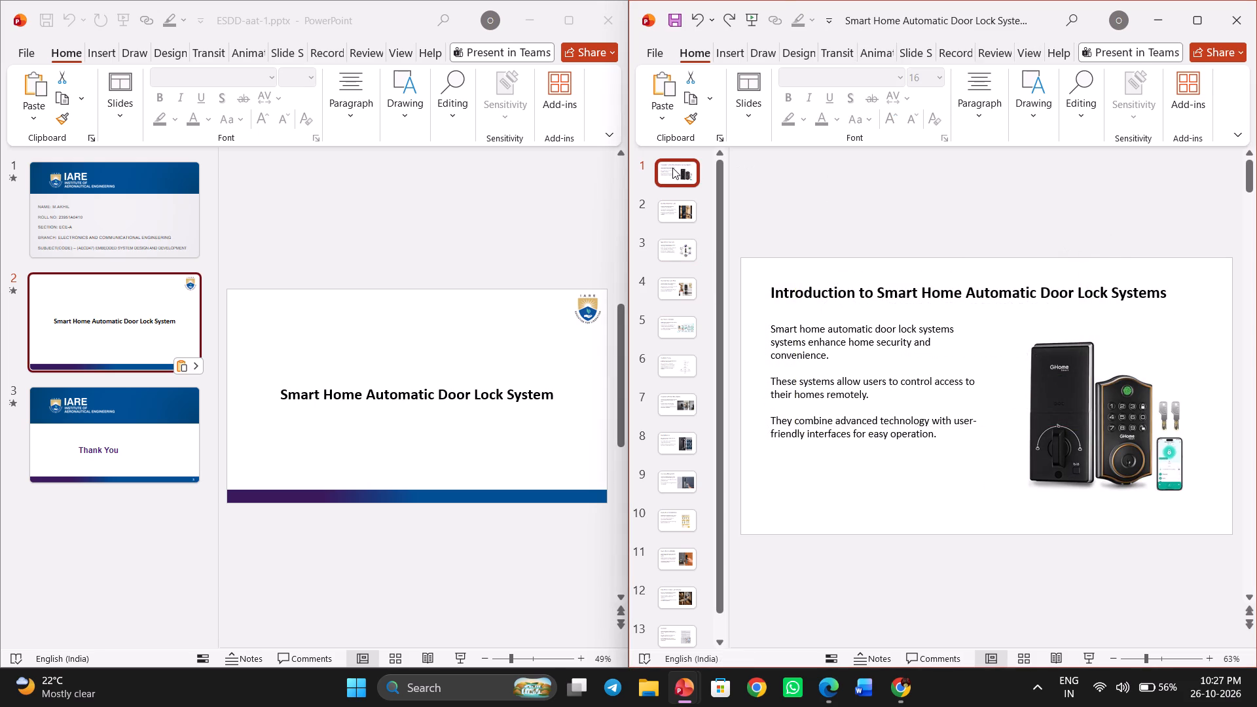
key("ctrl+x")
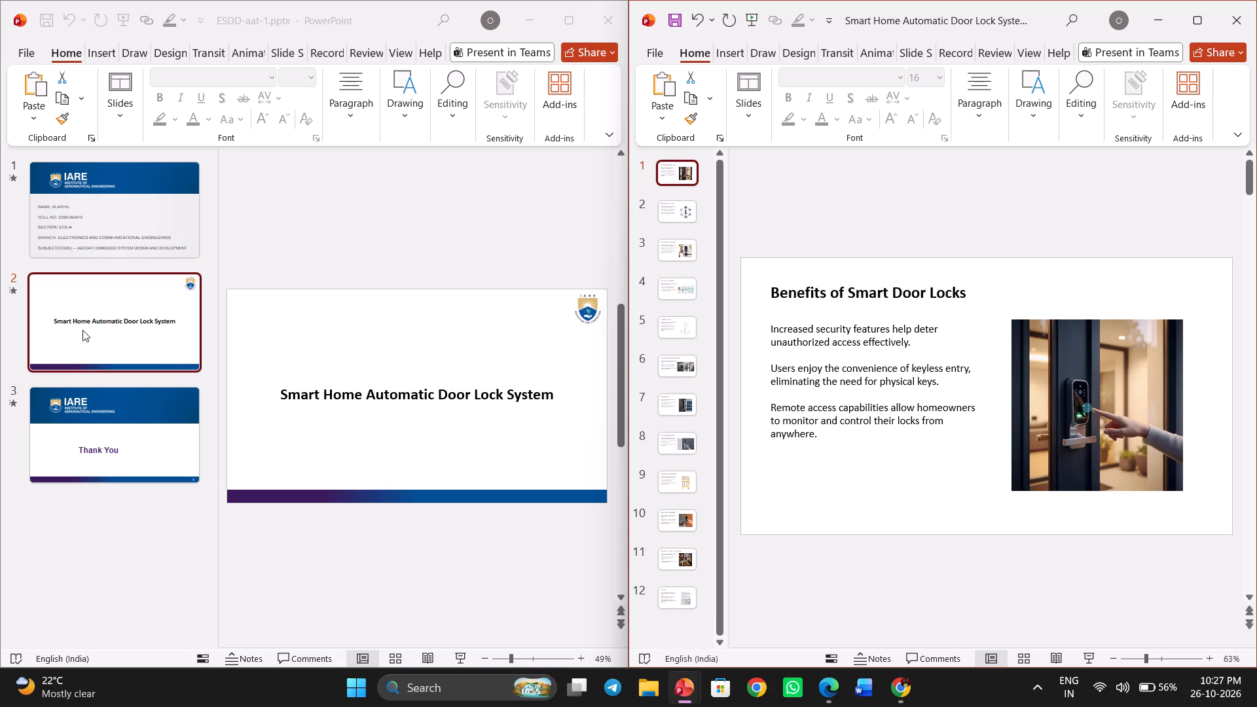
double_click(82, 330)
key("ctrl+v")
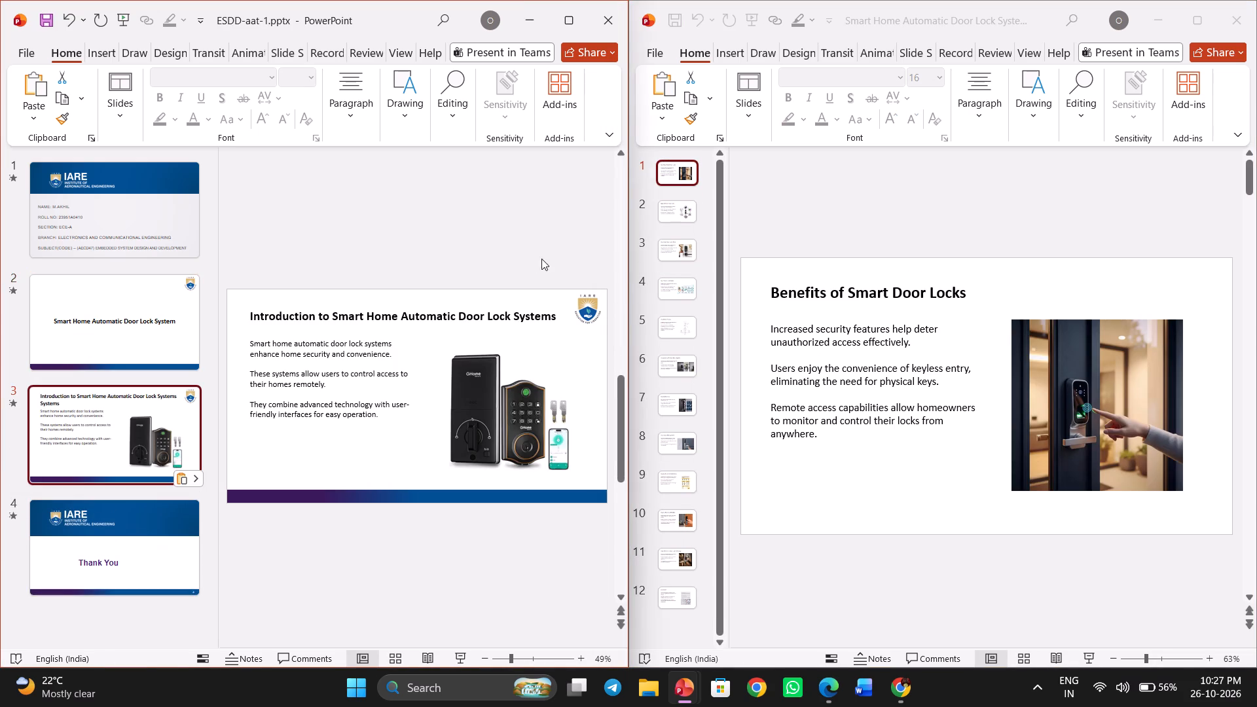
Move the "Benefits of Smart Door Locks" slide into ESDD-aat-1, after the introduction slide.
double_click(681, 174)
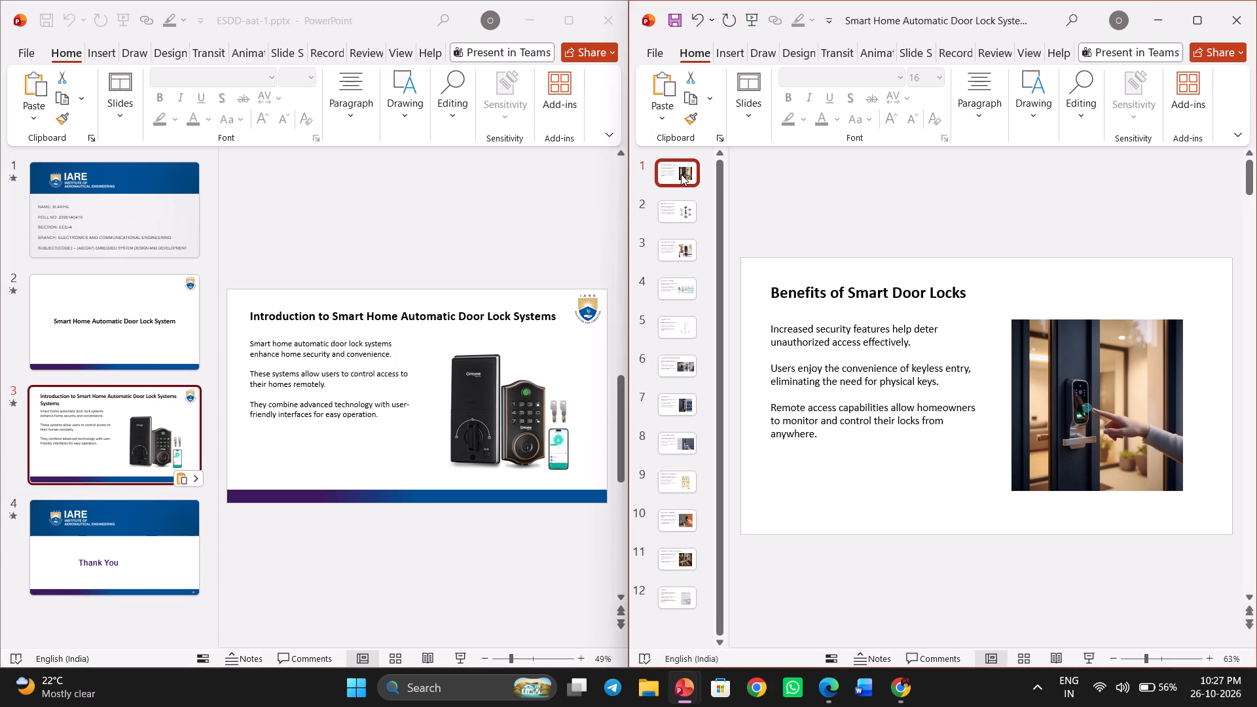
key("ctrl+x")
double_click(146, 414)
key("ctrl+v")
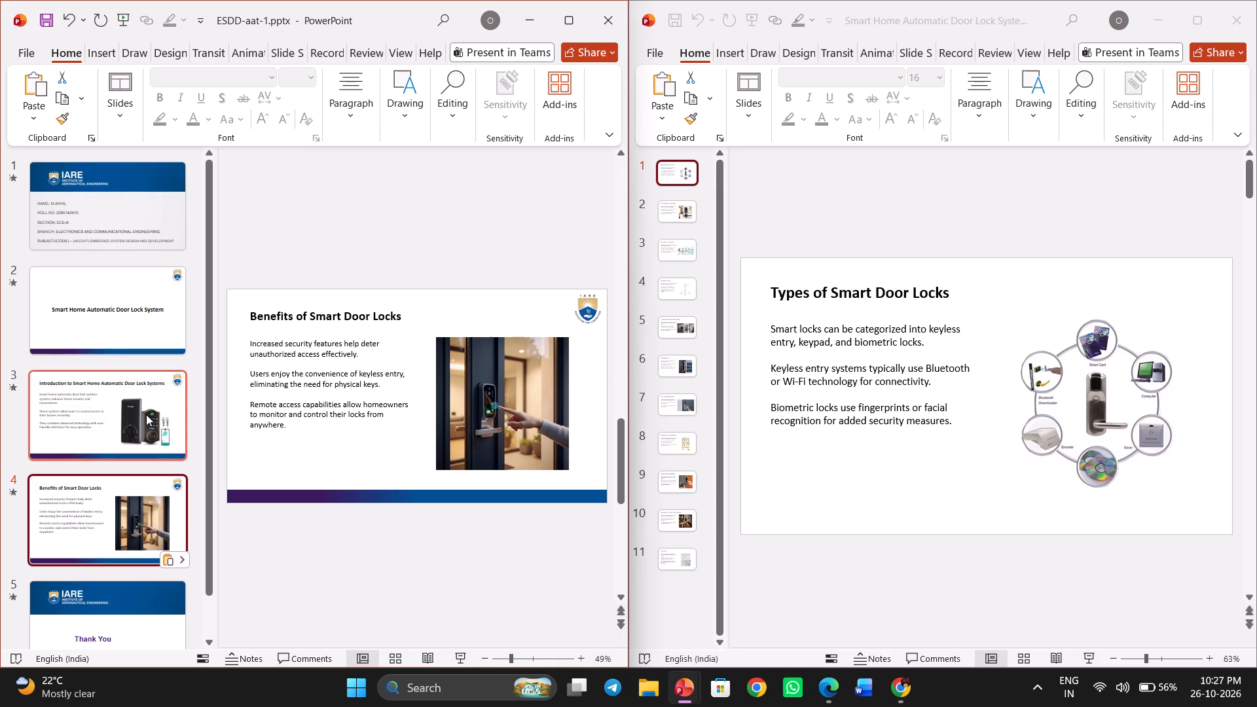
Move the "Types of Smart Door Locks" slide into ESDD-aat-1, after the "Benefits of Smart Door Locks" slide.
left_click(667, 167)
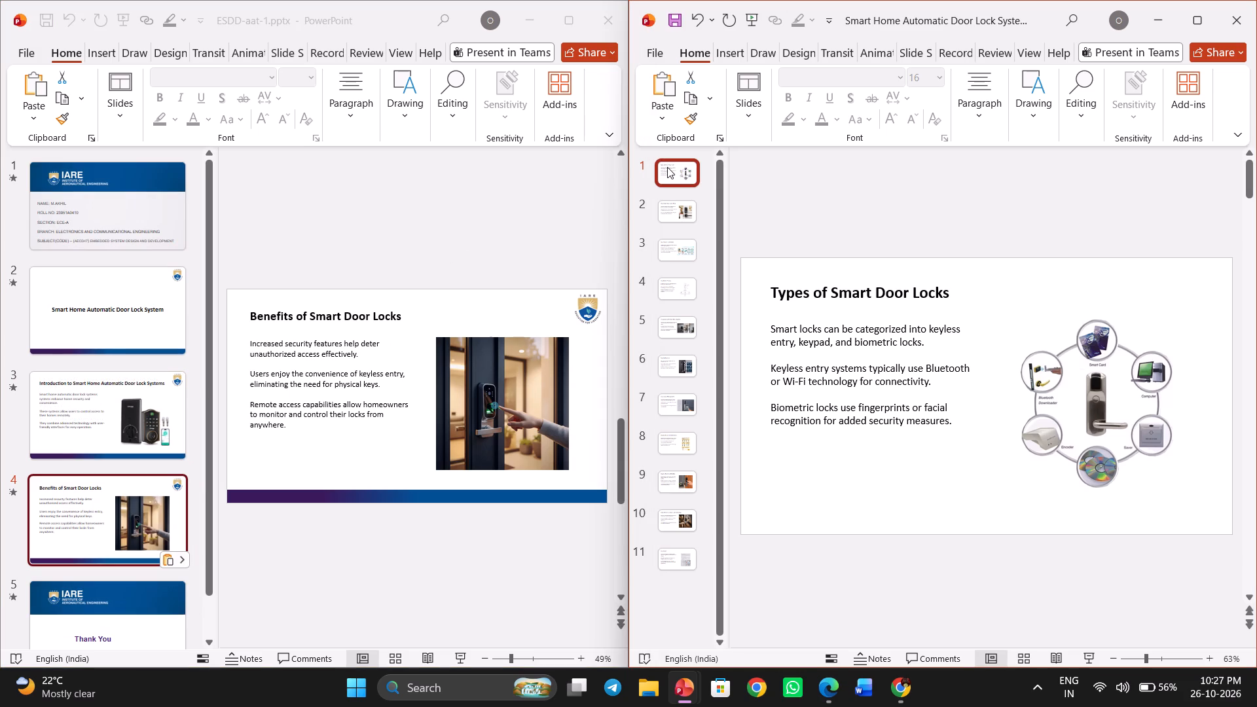
key("ctrl+x")
double_click(136, 500)
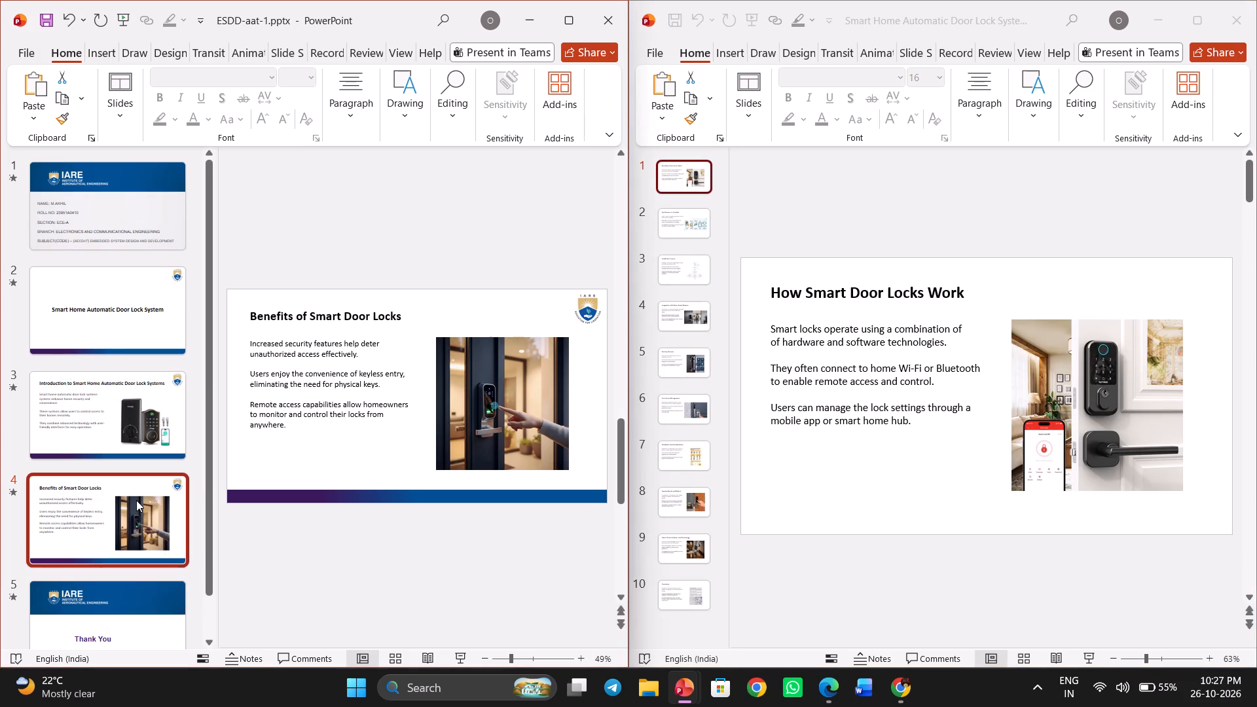
key("ctrl+v")
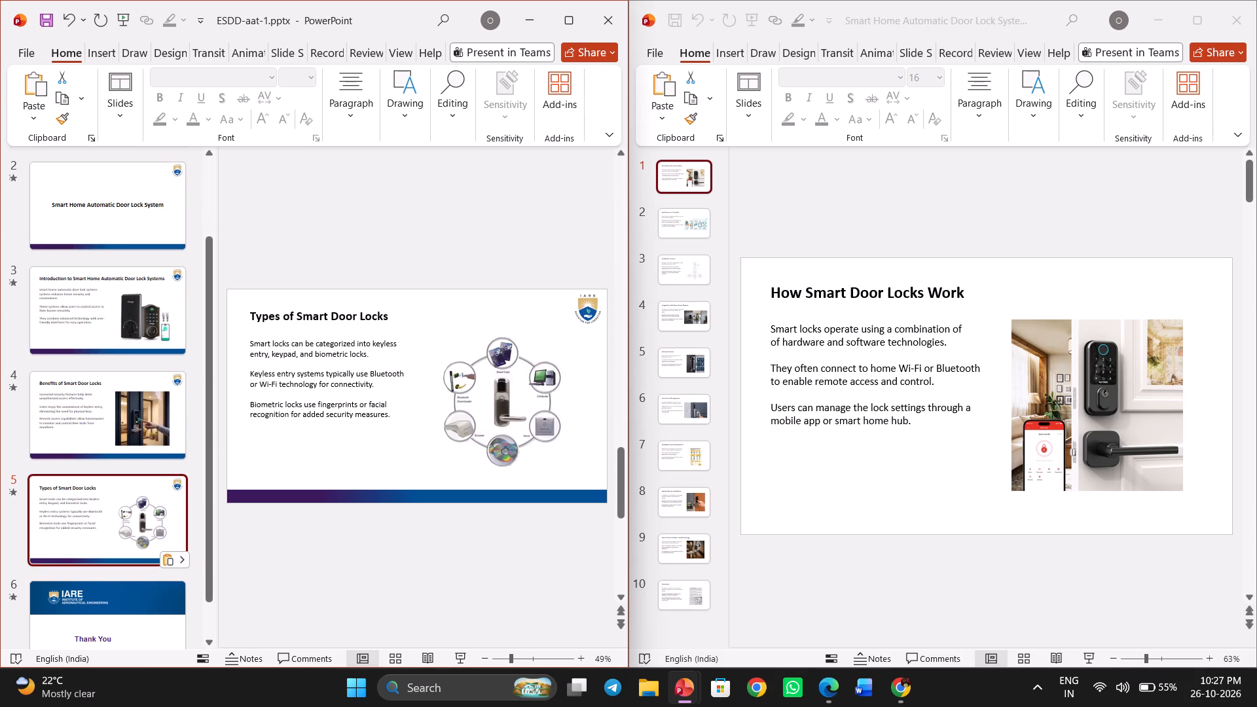
Move the "How Smart Door Locks Work" slide into ESDD-aat-1, after the "Types of Smart Door Locks" slide.
left_click(678, 173)
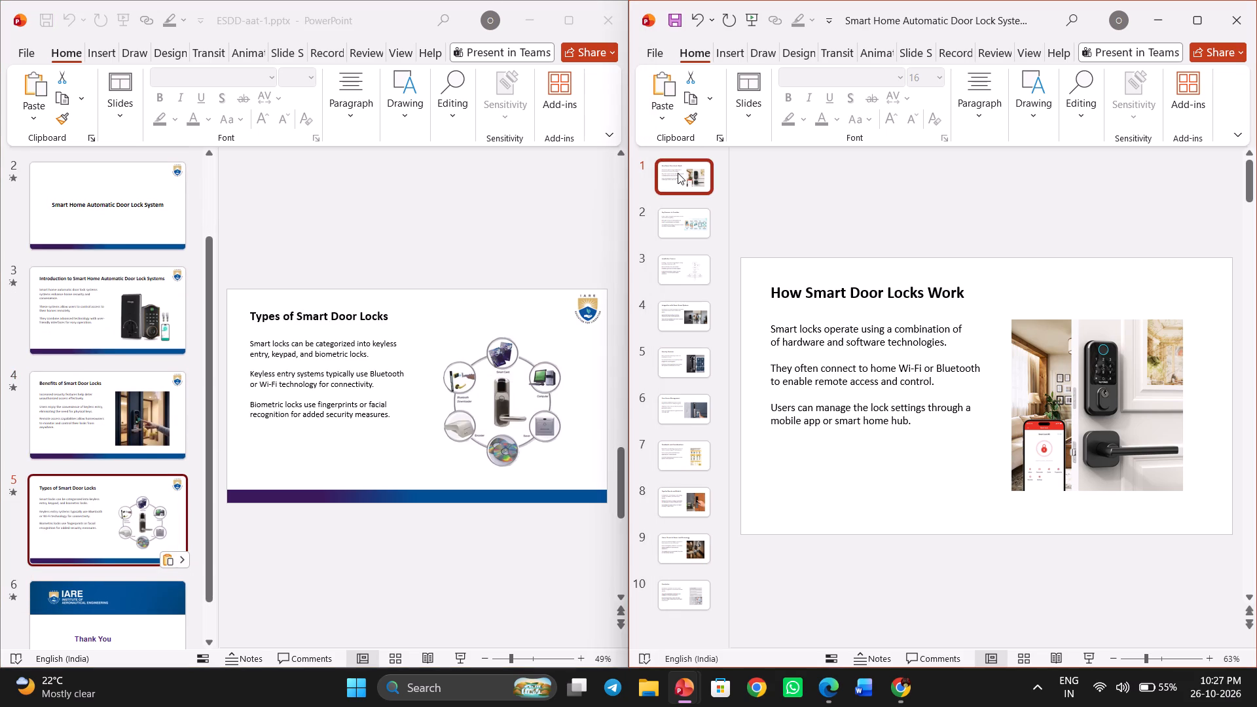
key("ctrl+x")
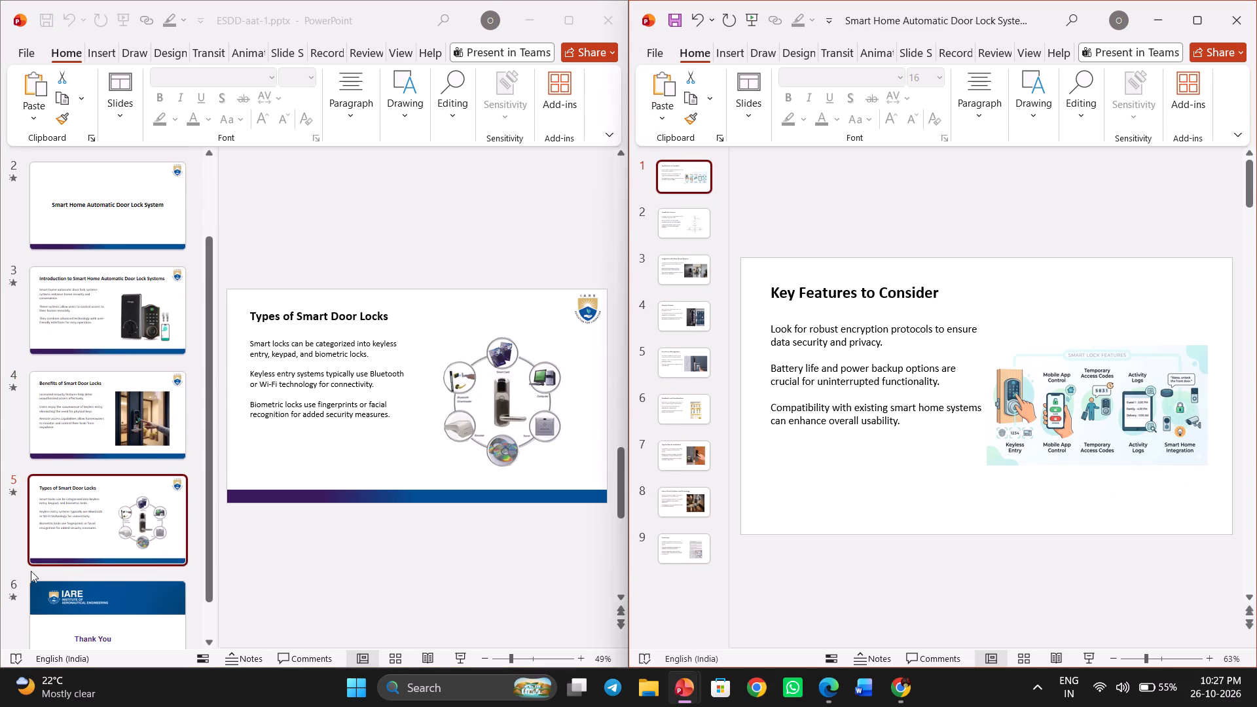
double_click(56, 558)
key("ctrl+v")
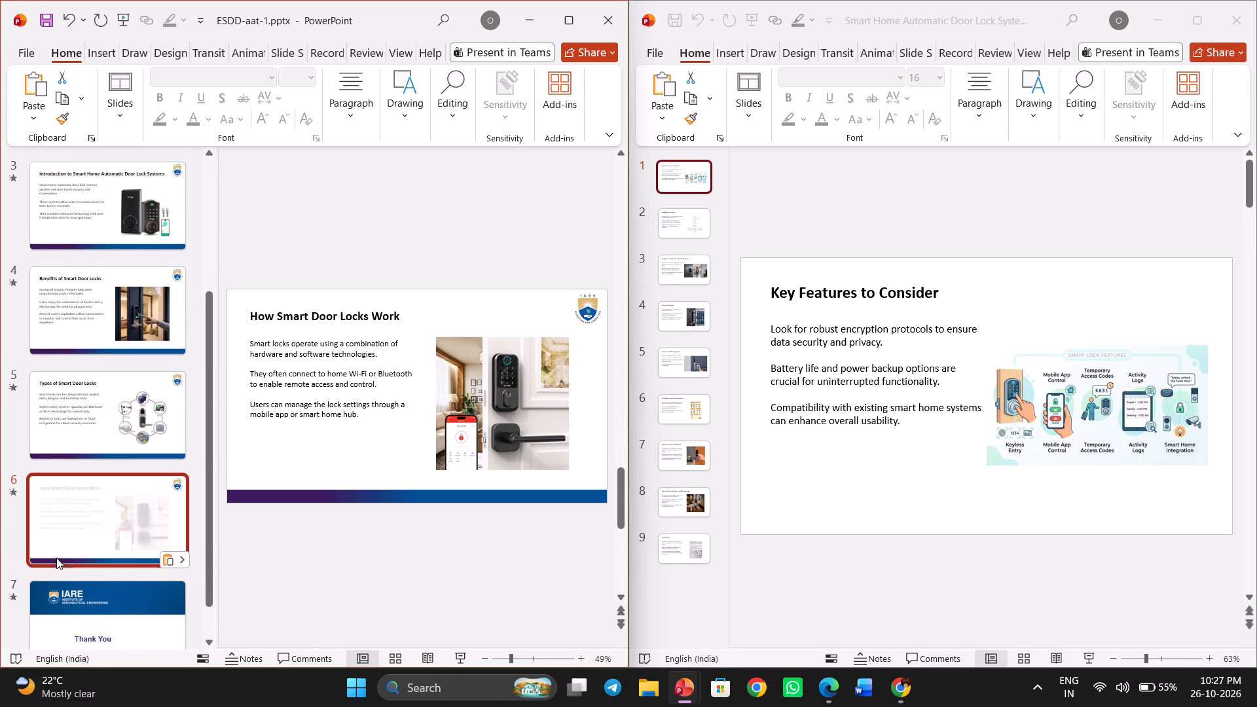
Move the "Key Features to Consider" slide into ESDD-aat-1, after the "How Smart Door Locks Work" slide.
left_click(666, 177)
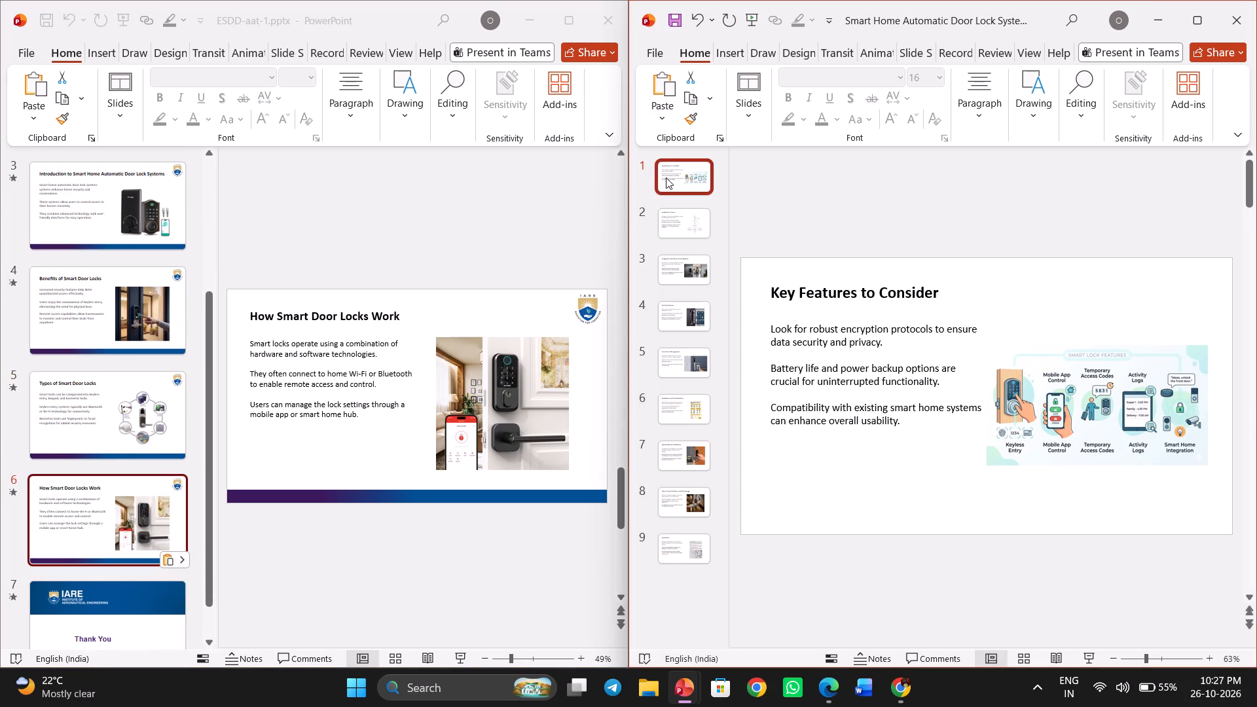
key("ctrl+x")
double_click(151, 539)
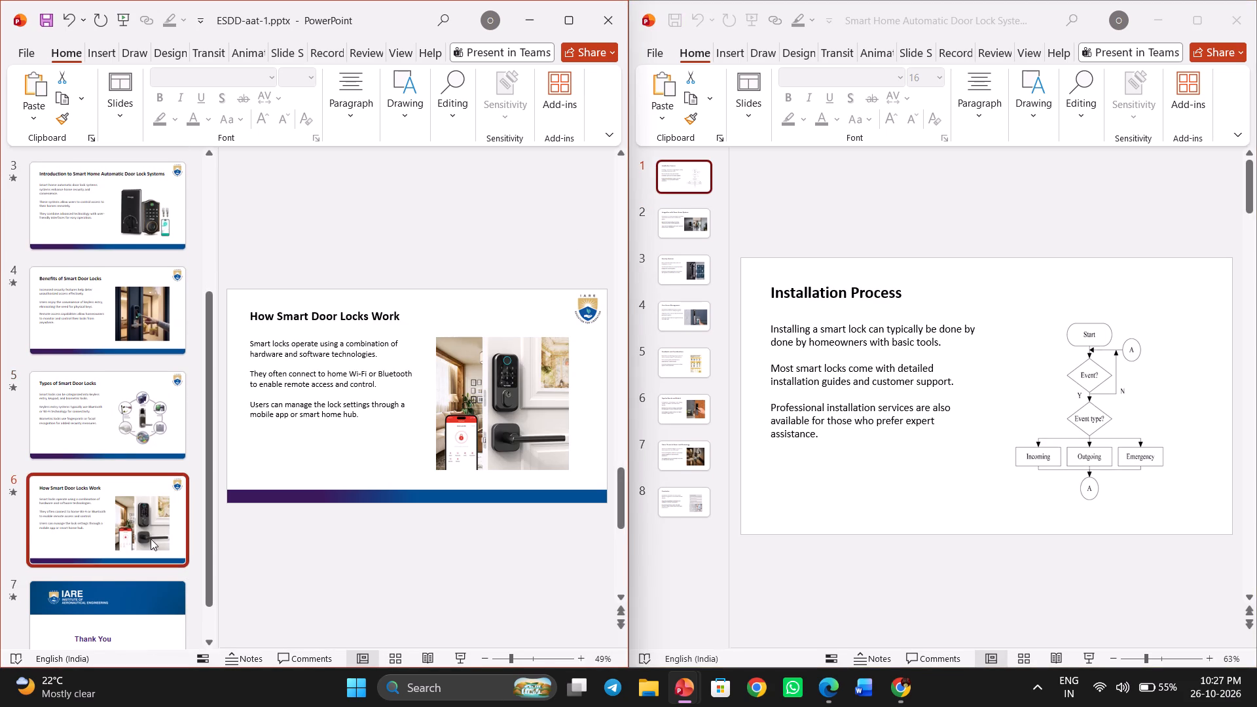
key("ctrl+v")
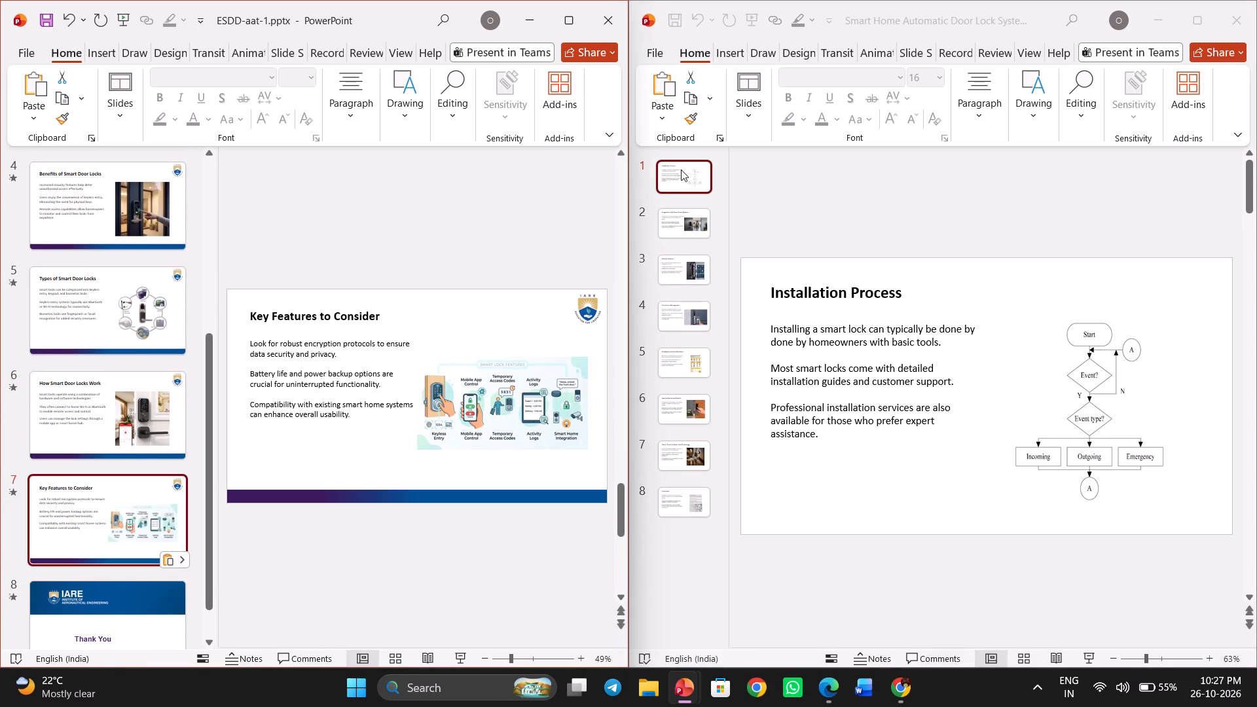
Move the "Installation Process" slide into ESDD-aat-1, after the "Key Features to Consider" slide.
double_click(681, 170)
key("ctrl+x")
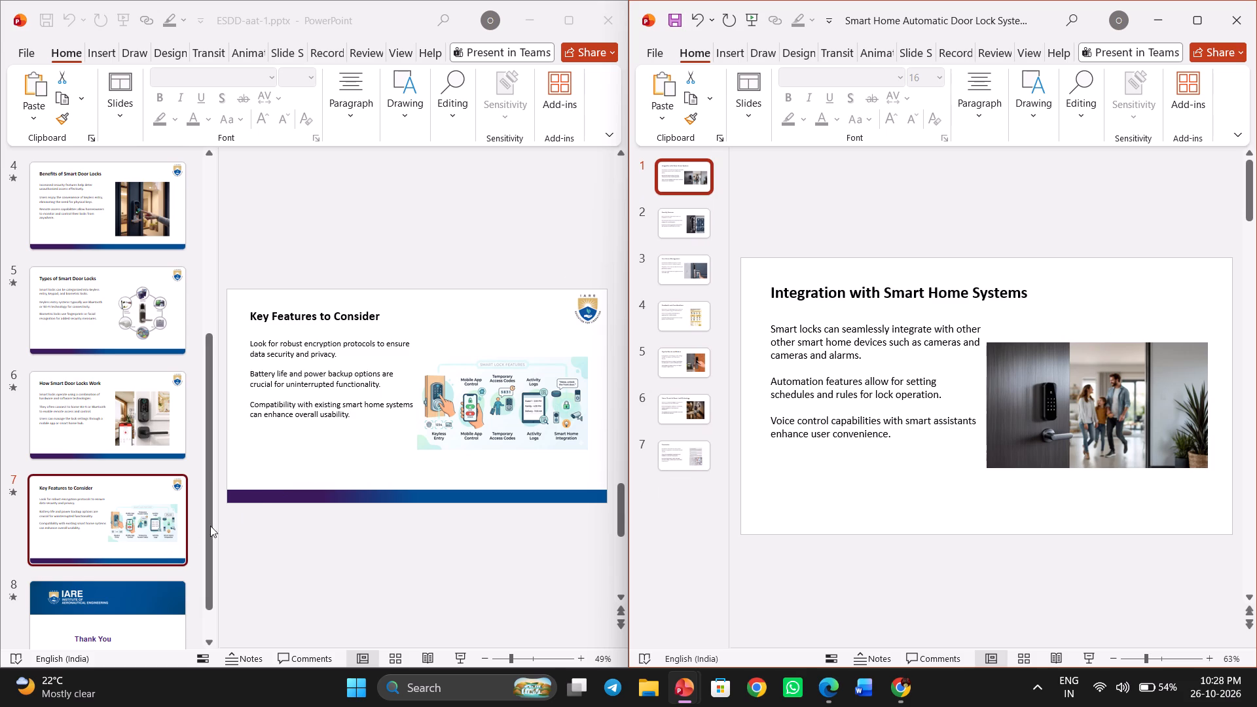
double_click(162, 536)
key("ctrl+v")
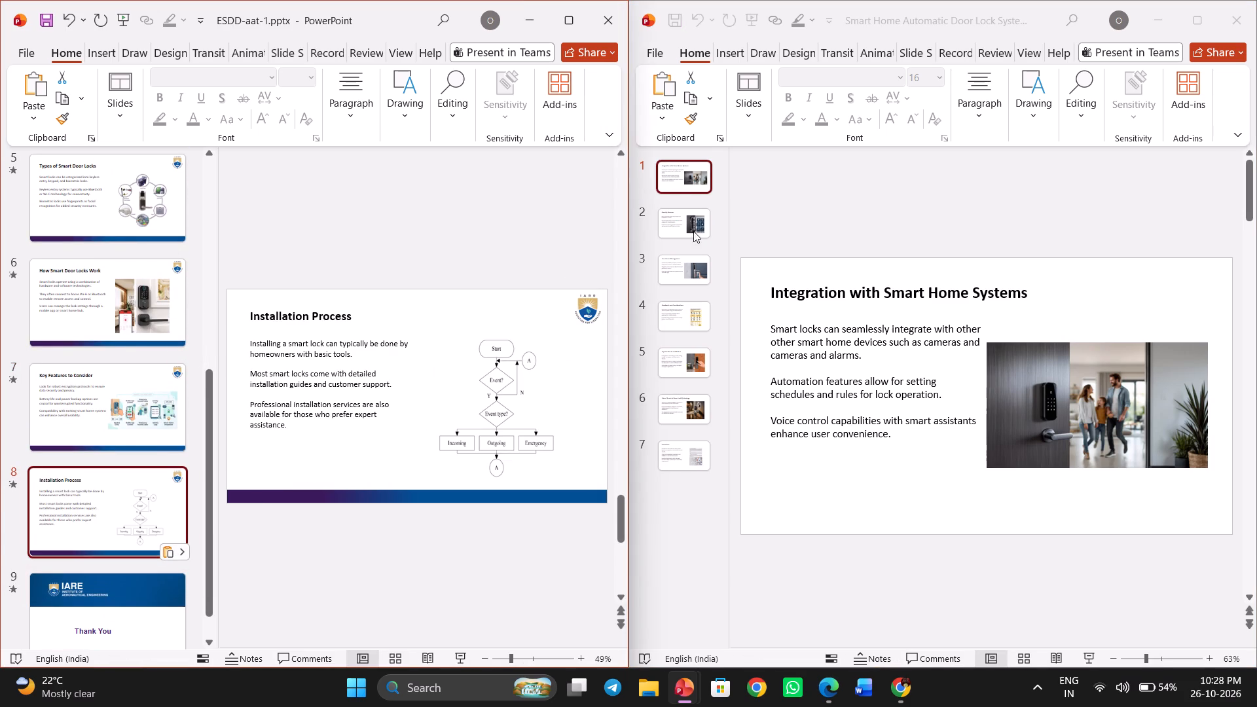
Move the "Integration with Smart Home Systems" slide into ESDD-aat-1, after the "Installation Process" slide.
double_click(684, 186)
key("ctrl+x")
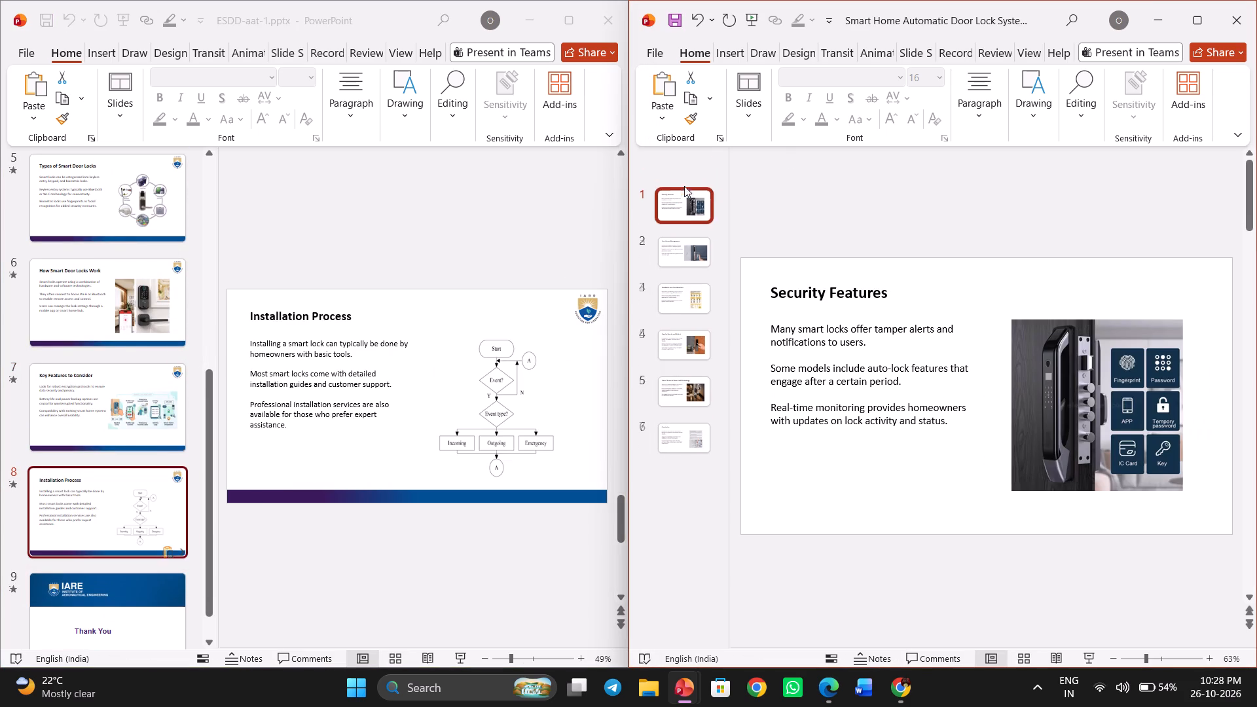
double_click(85, 517)
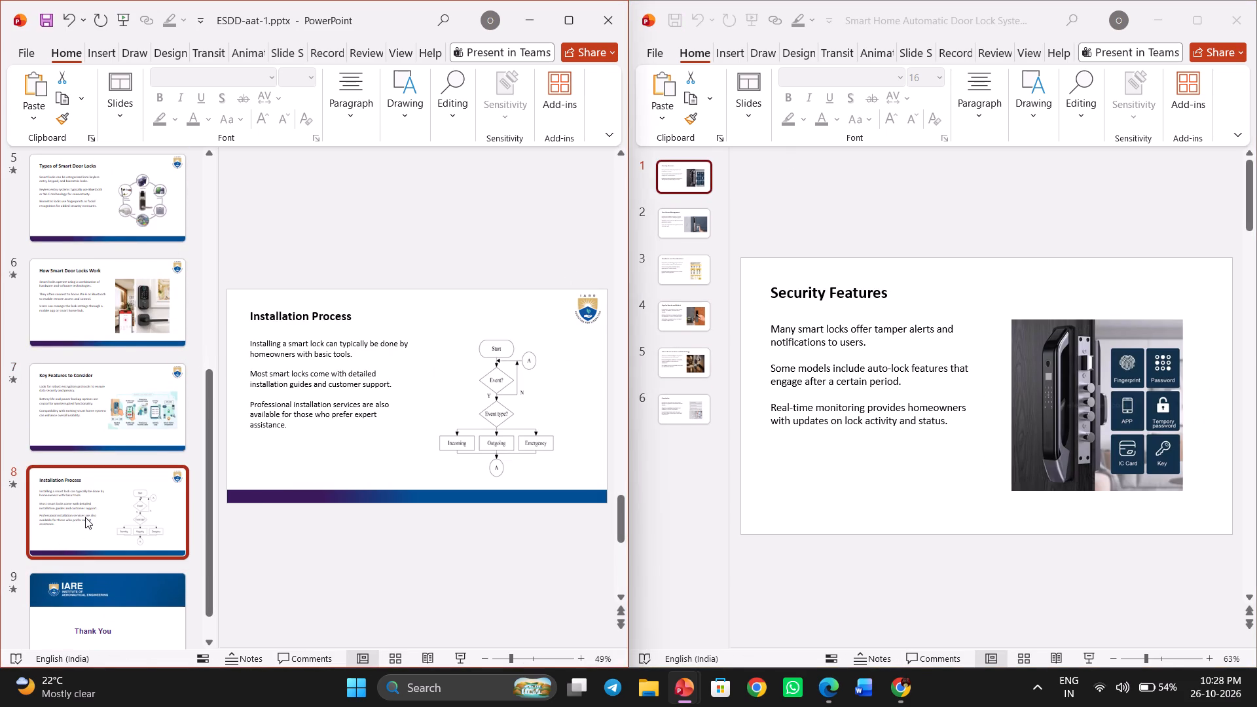
key("ctrl+v")
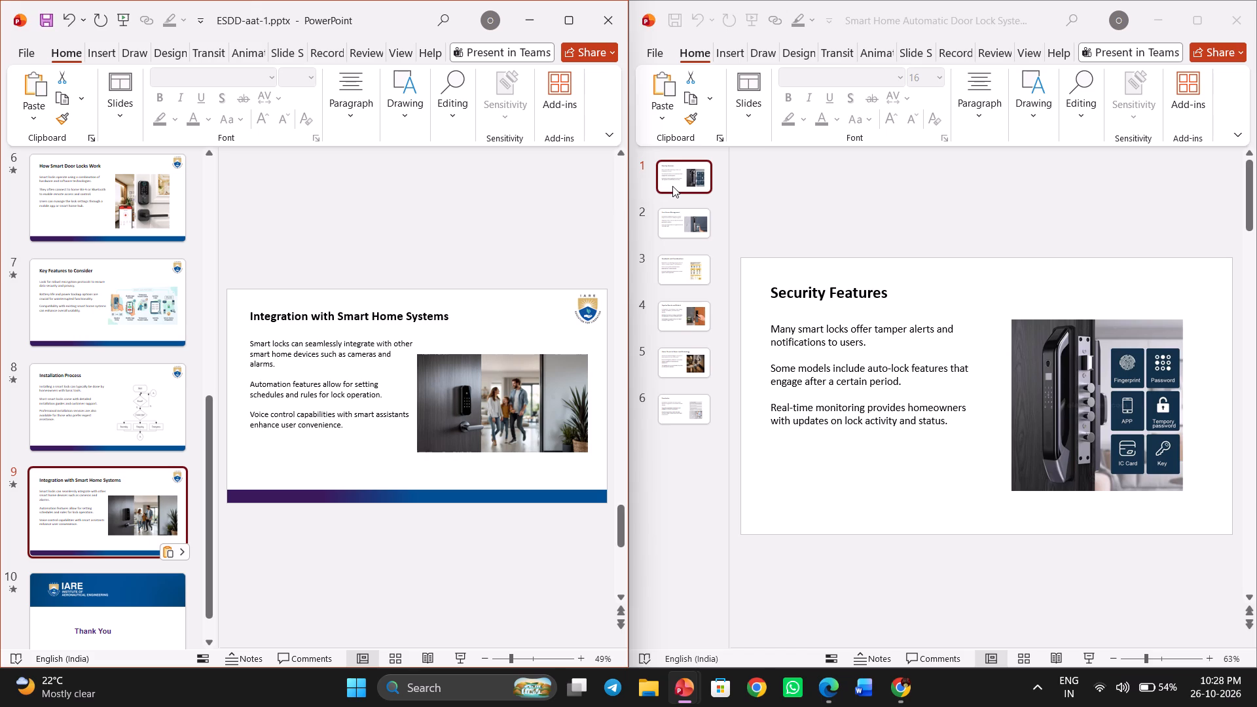
Move the "Security Features" slide into ESDD-aat-1, after the "Integration with Smart Home Systems" slide.
double_click(672, 186)
key("ctrl+x")
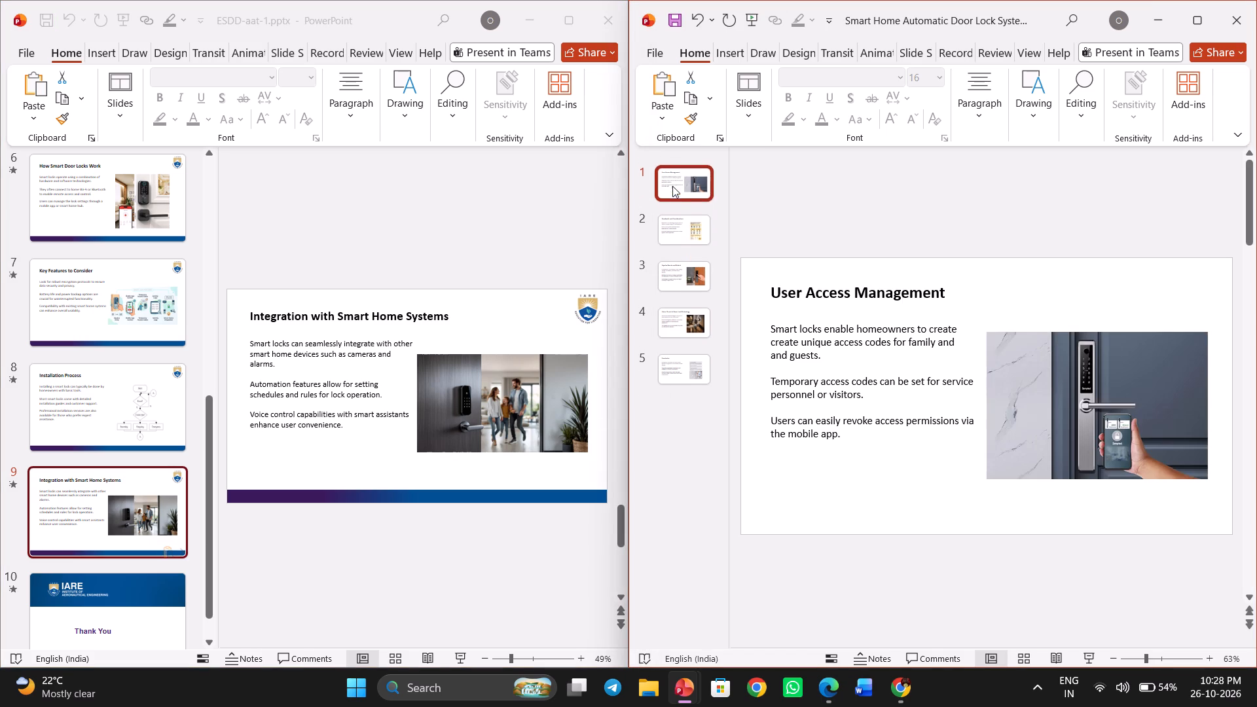
double_click(145, 502)
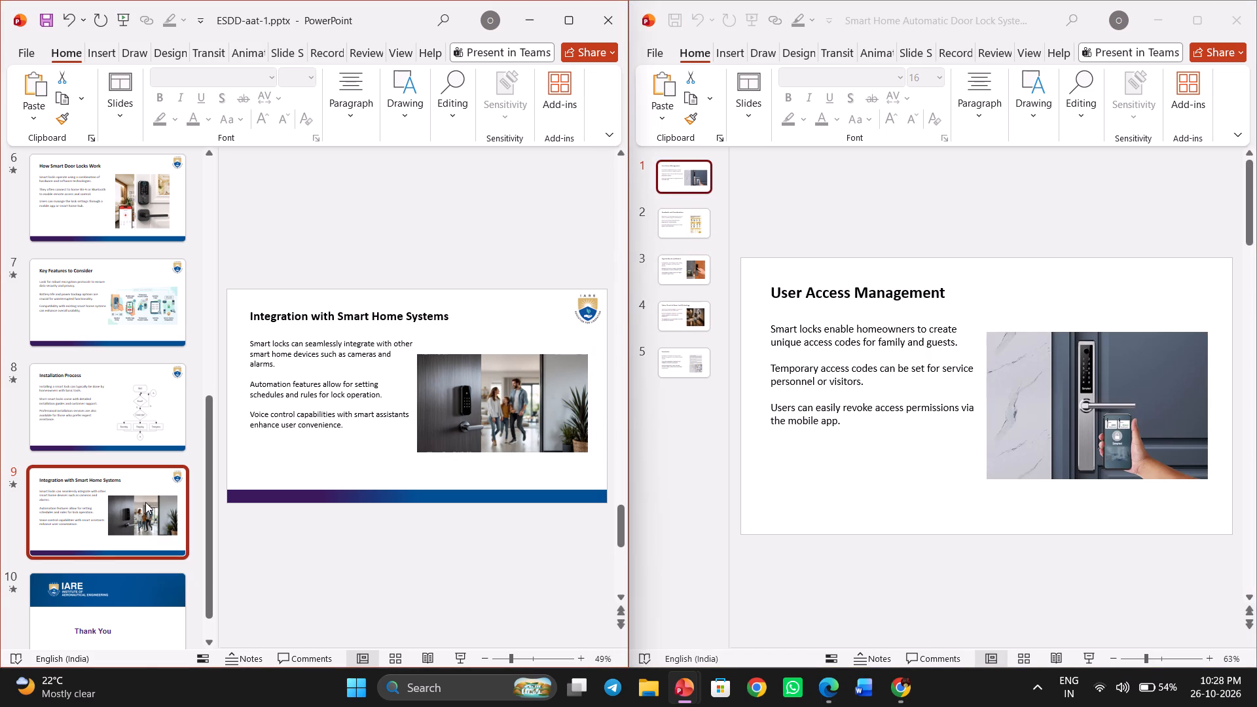
key("ctrl+v")
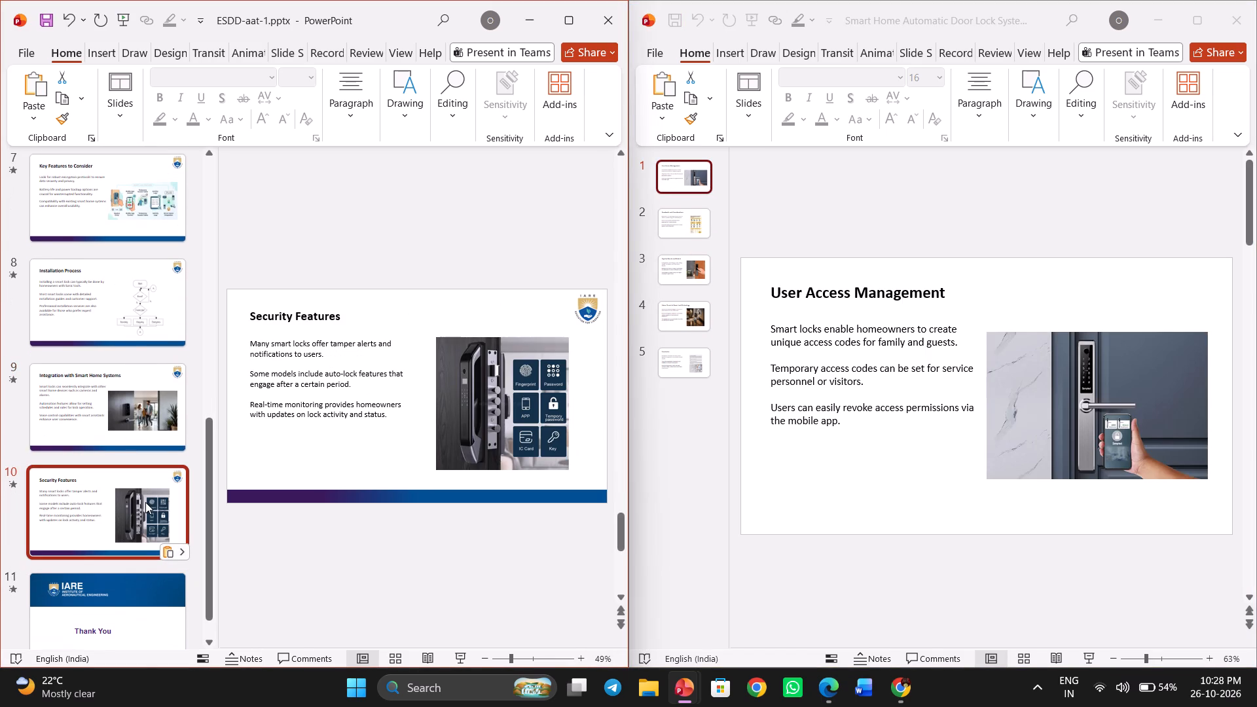
Move the "User Access Management" slide into ESDD-aat-1, after the "Security Features" slide.
double_click(674, 184)
key("ctrl+x")
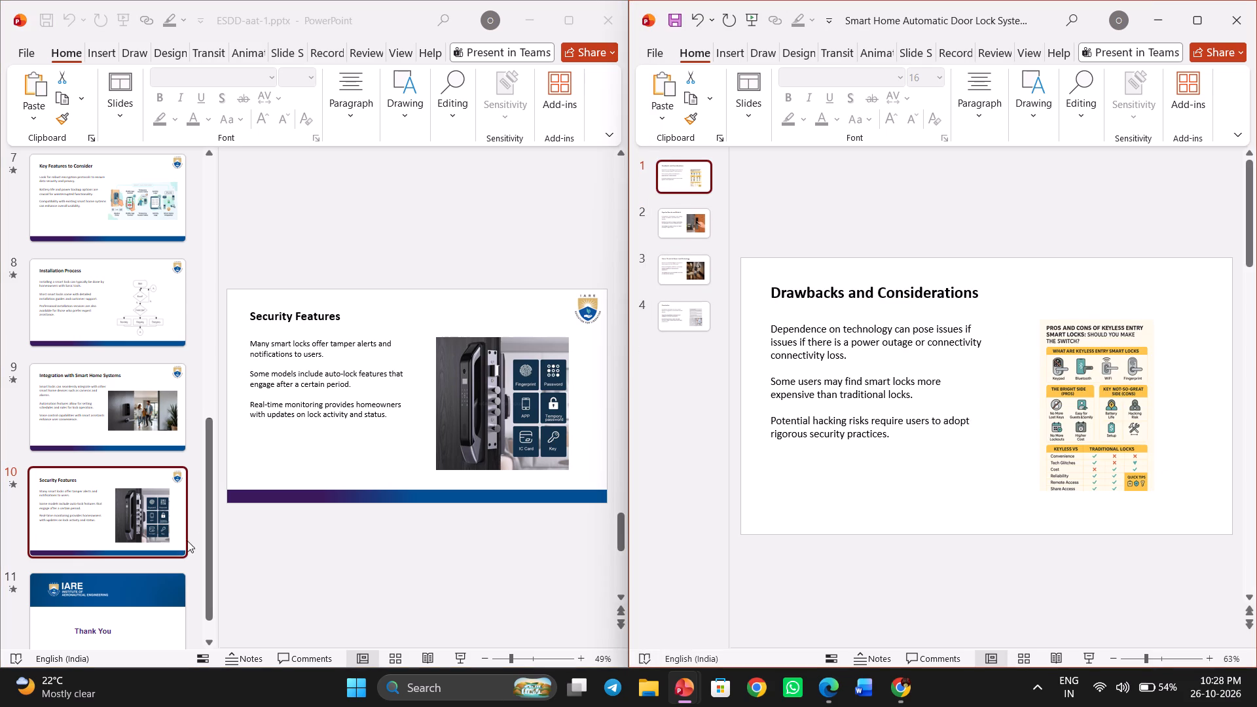
double_click(171, 532)
key("ctrl+v")
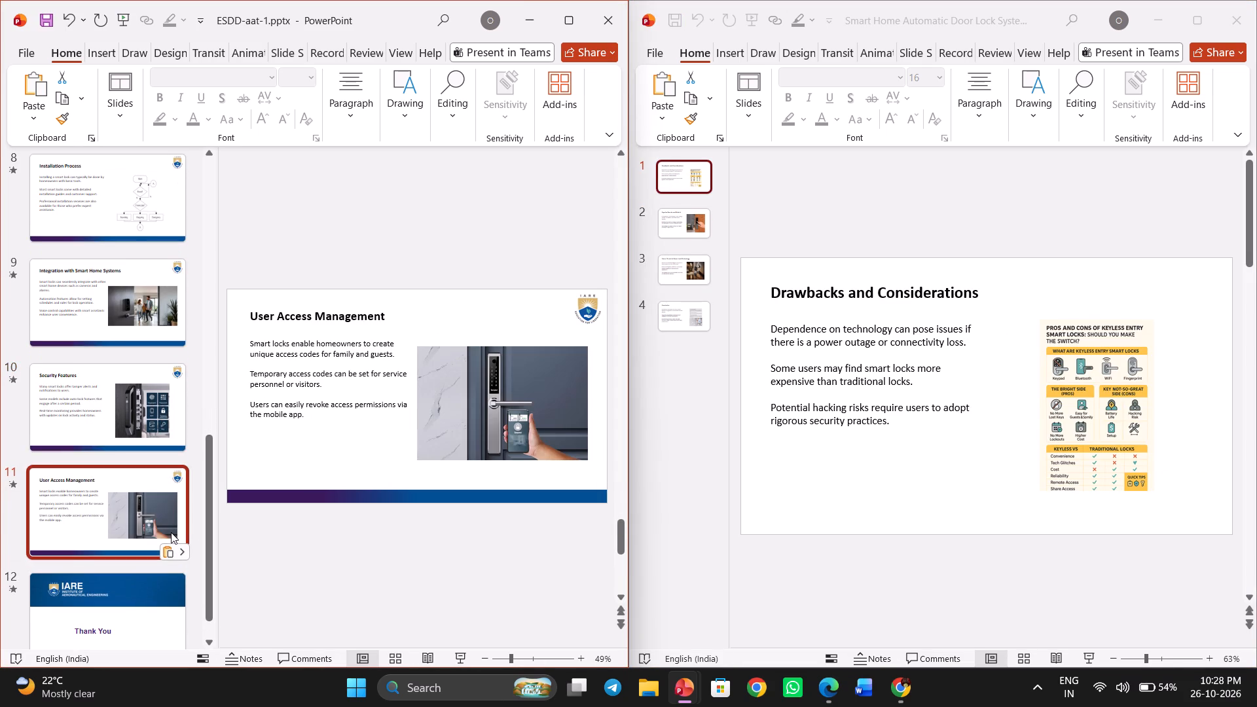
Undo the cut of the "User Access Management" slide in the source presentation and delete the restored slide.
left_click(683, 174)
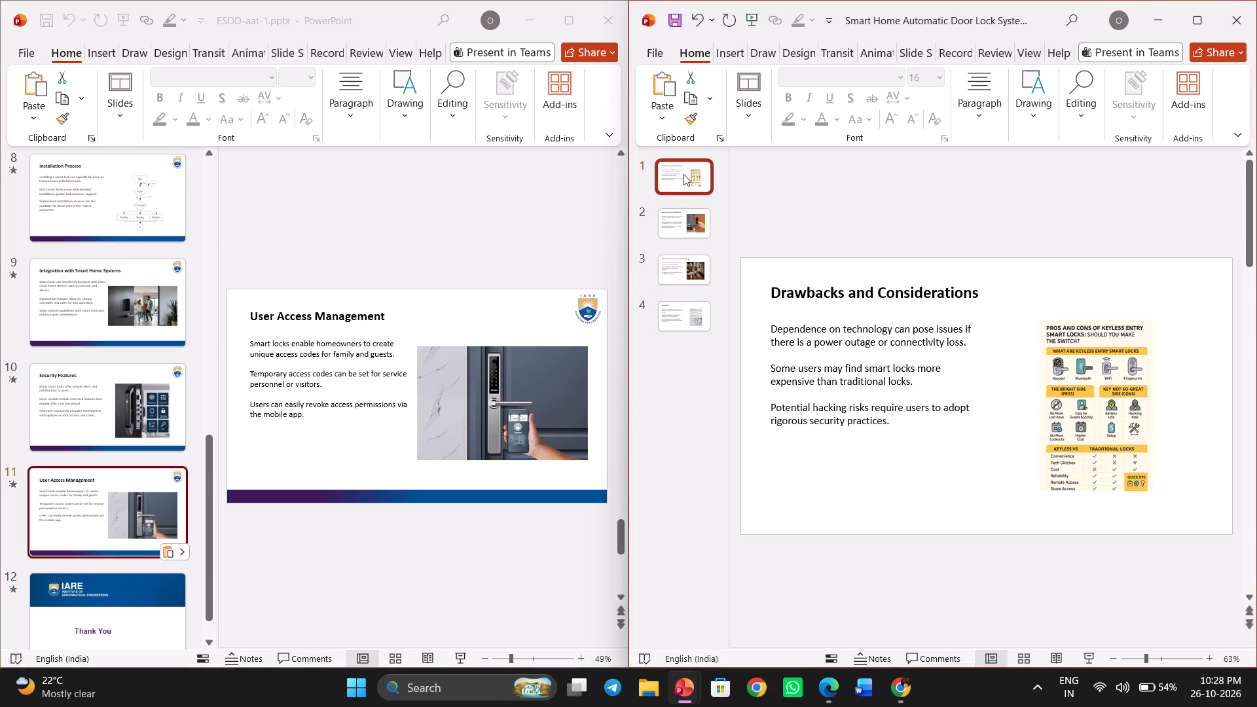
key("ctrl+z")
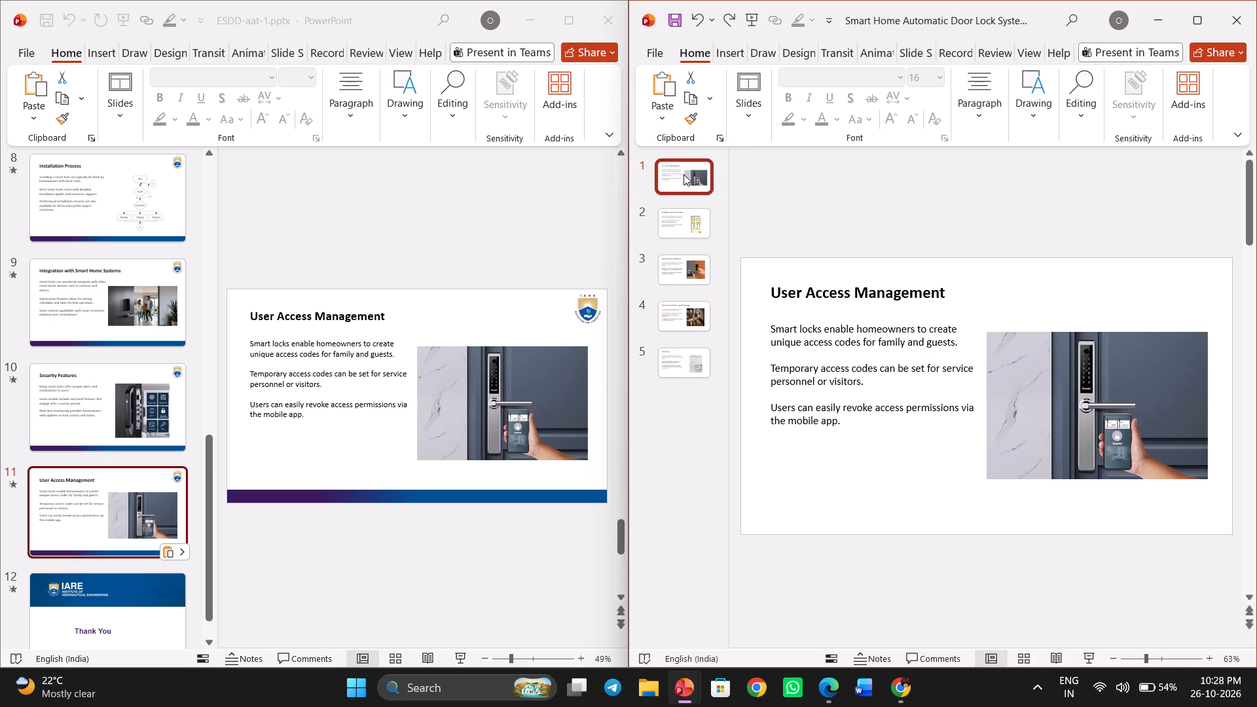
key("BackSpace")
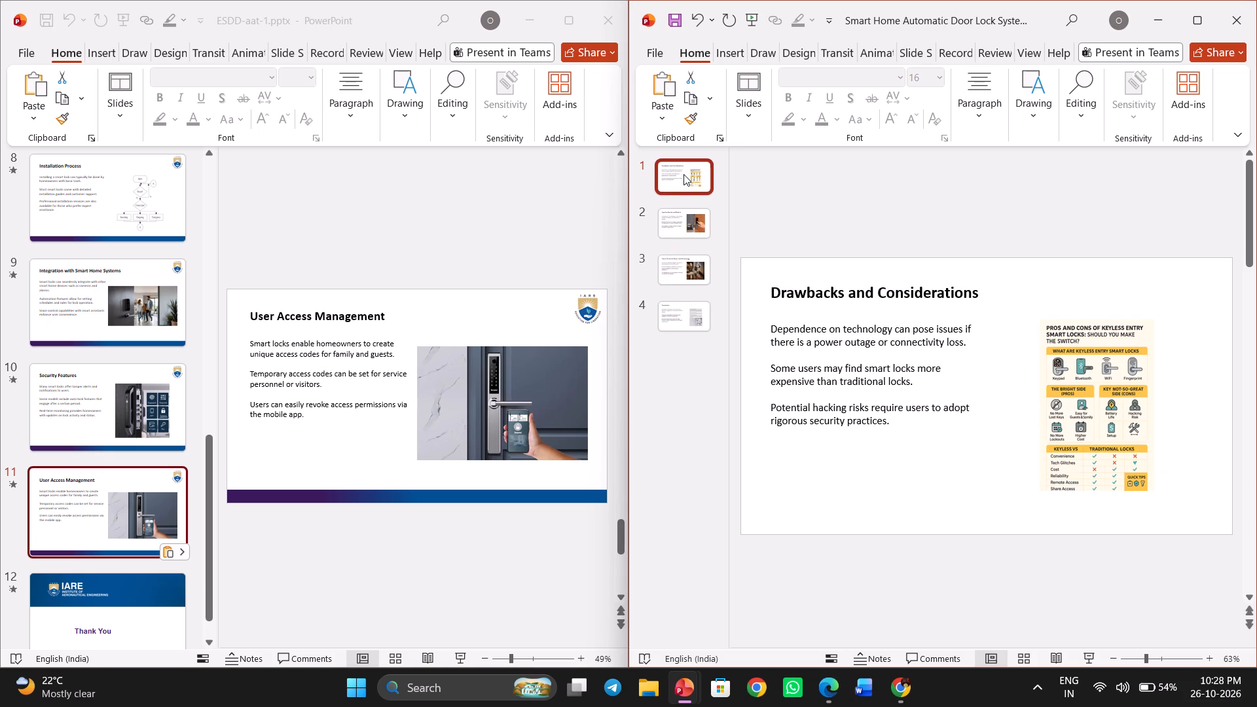
Move the "Drawbacks and Considerations" slide into ESDD-aat-1, after the "User Access Management" slide.
key("ctrl+x")
double_click(158, 521)
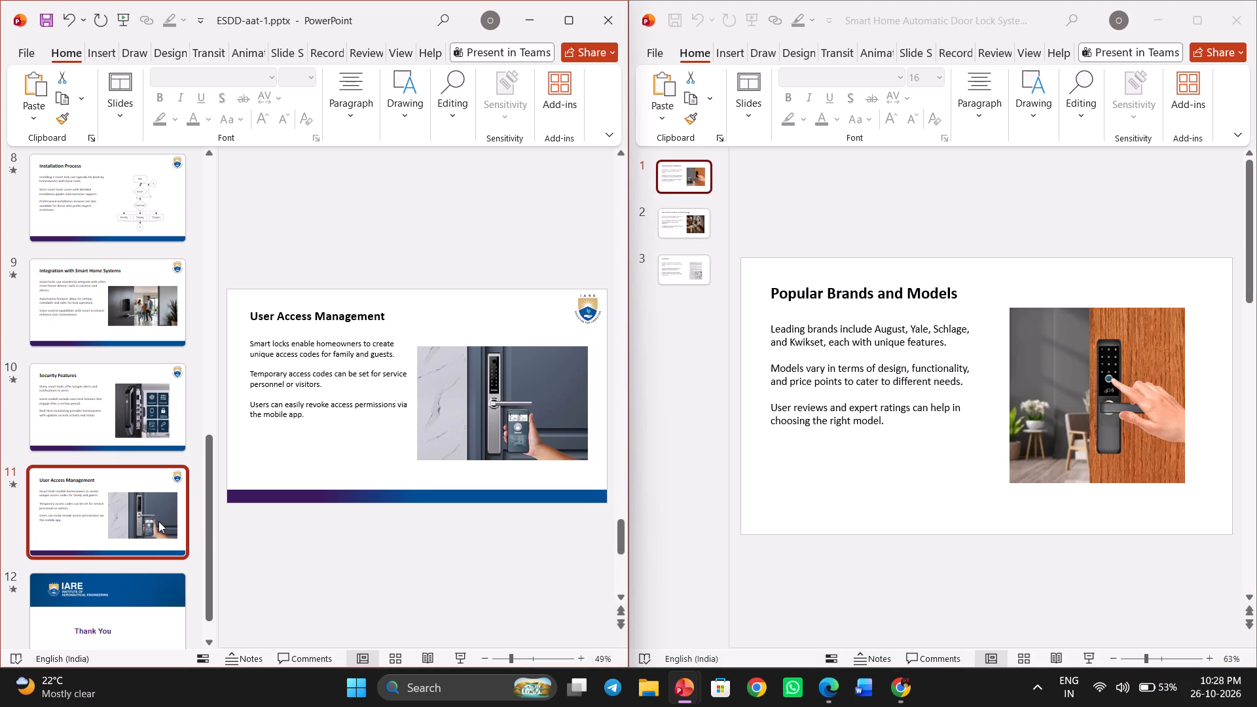
key("ctrl+v")
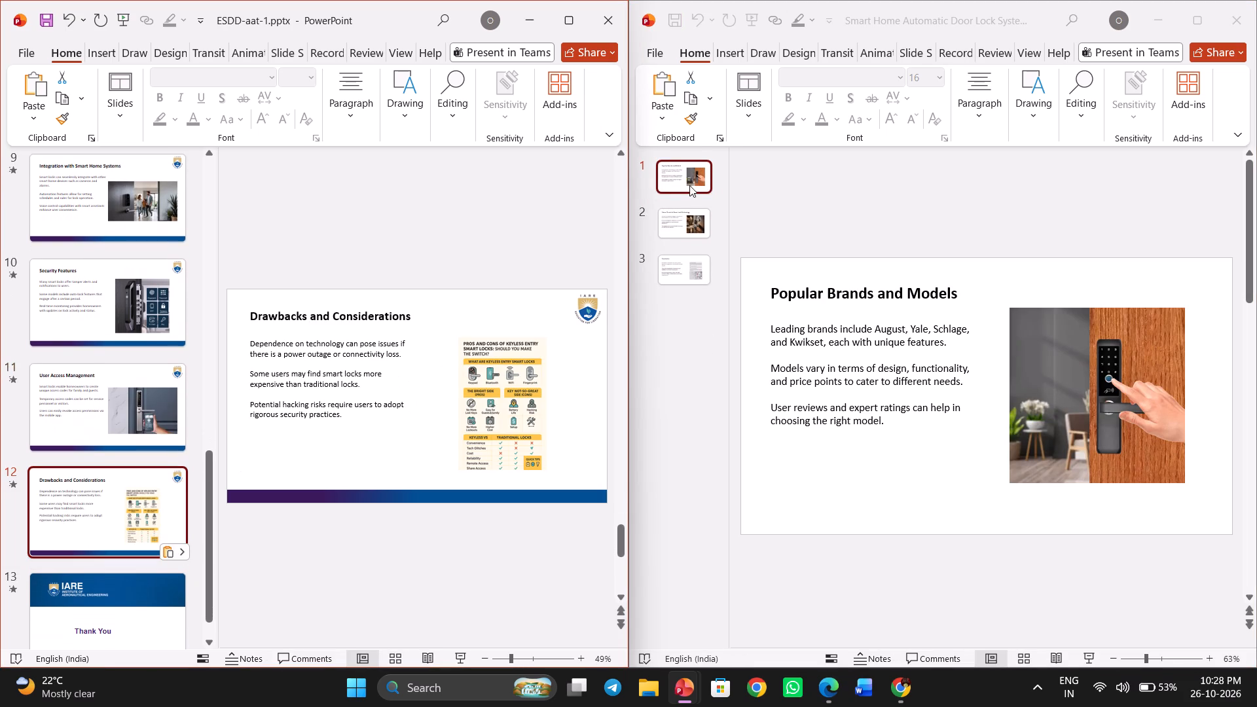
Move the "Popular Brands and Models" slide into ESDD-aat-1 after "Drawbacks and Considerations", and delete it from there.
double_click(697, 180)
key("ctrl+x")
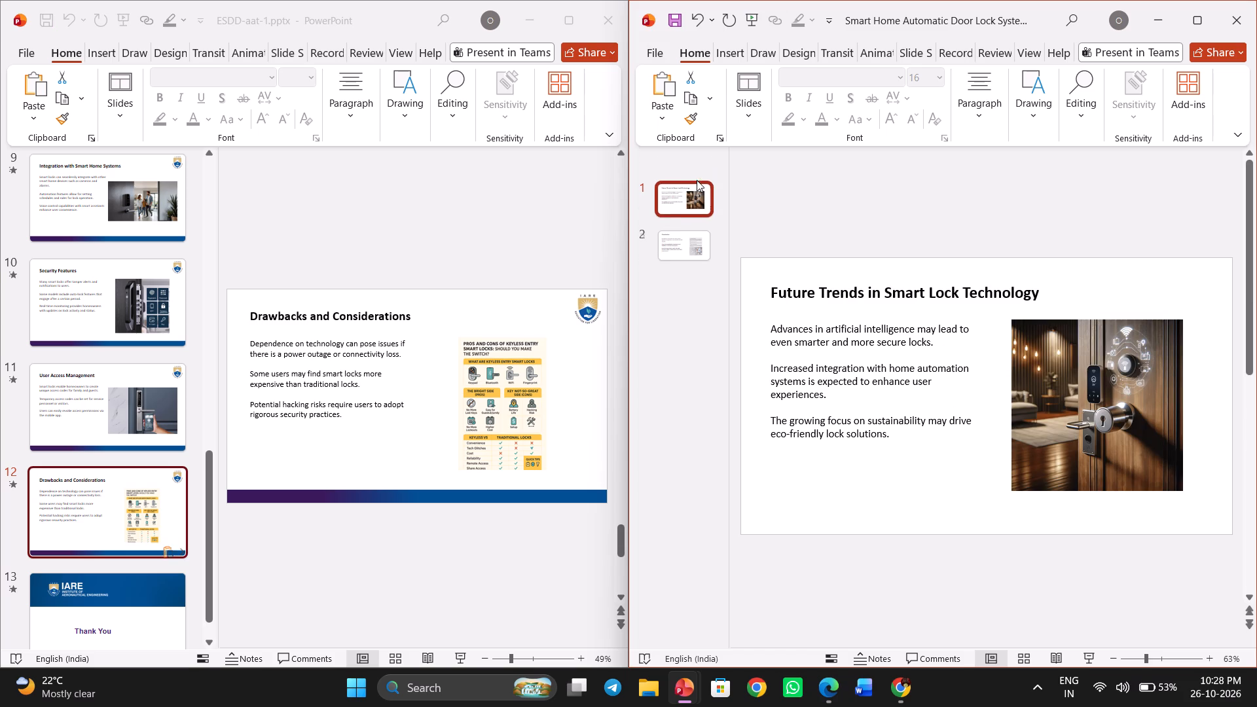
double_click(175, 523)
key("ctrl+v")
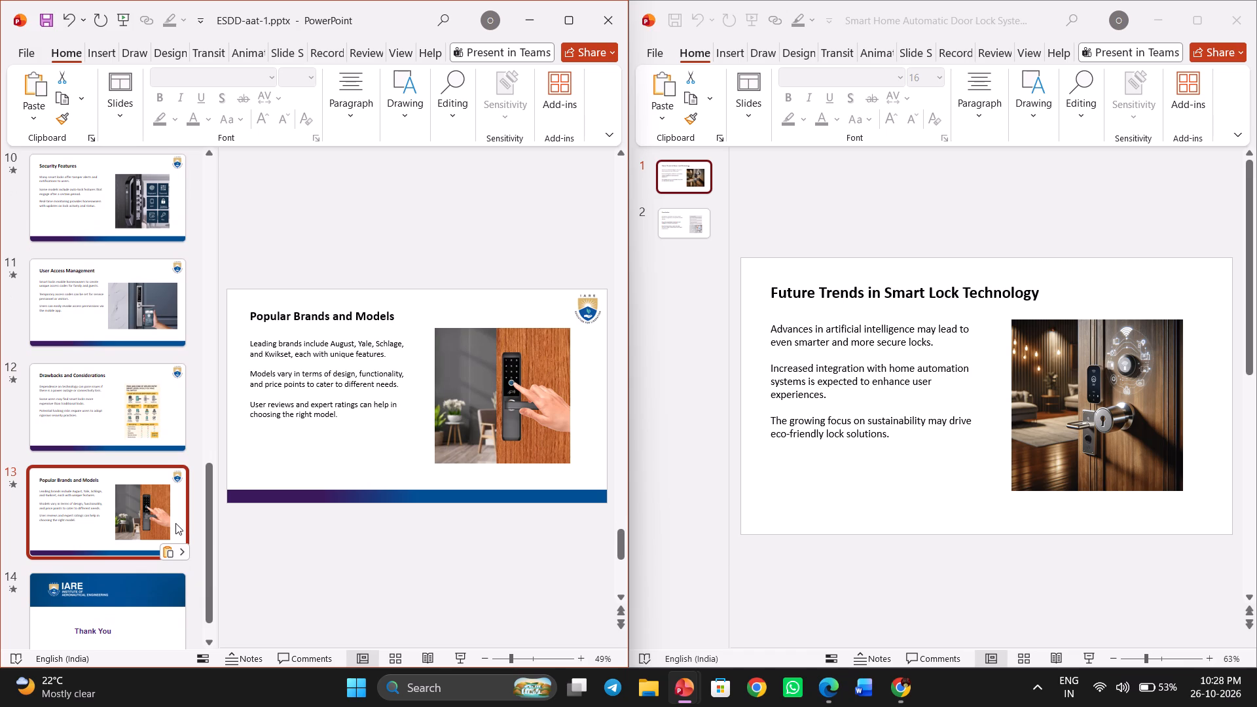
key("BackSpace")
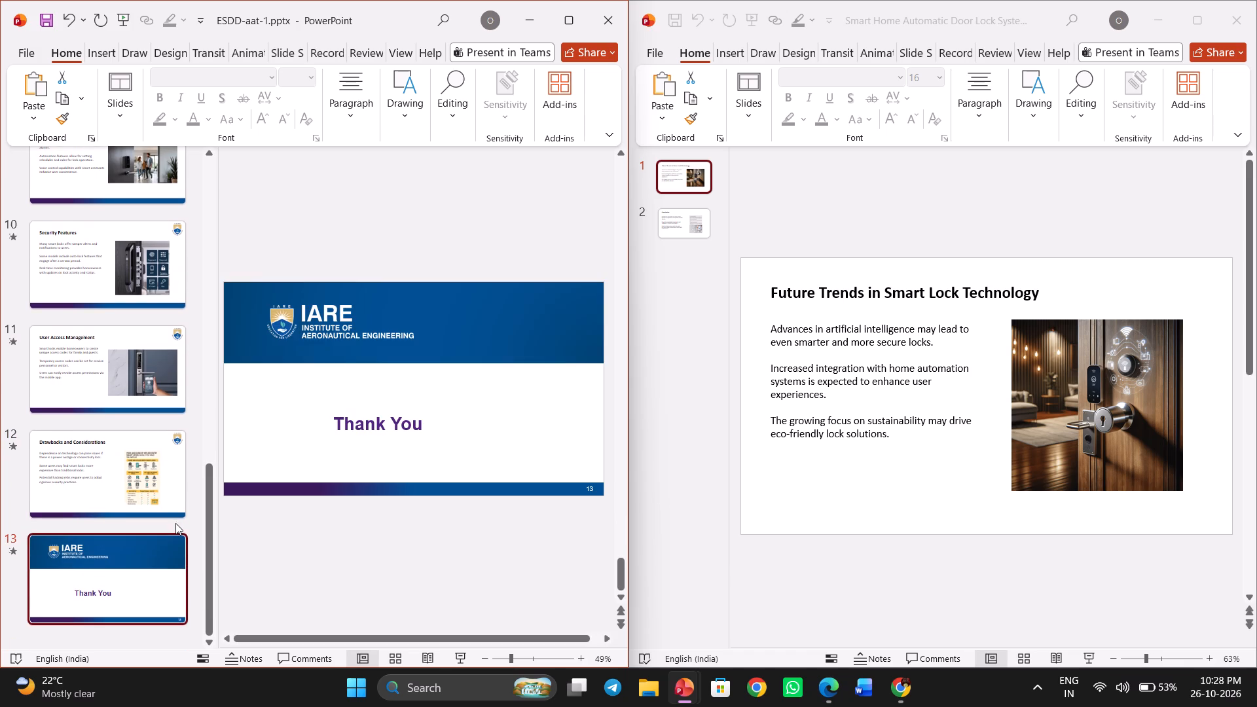
Move the "Future Trends in Smart Lock Technology" slide from the source presentation to the end of ESDD-aat-1.
double_click(674, 170)
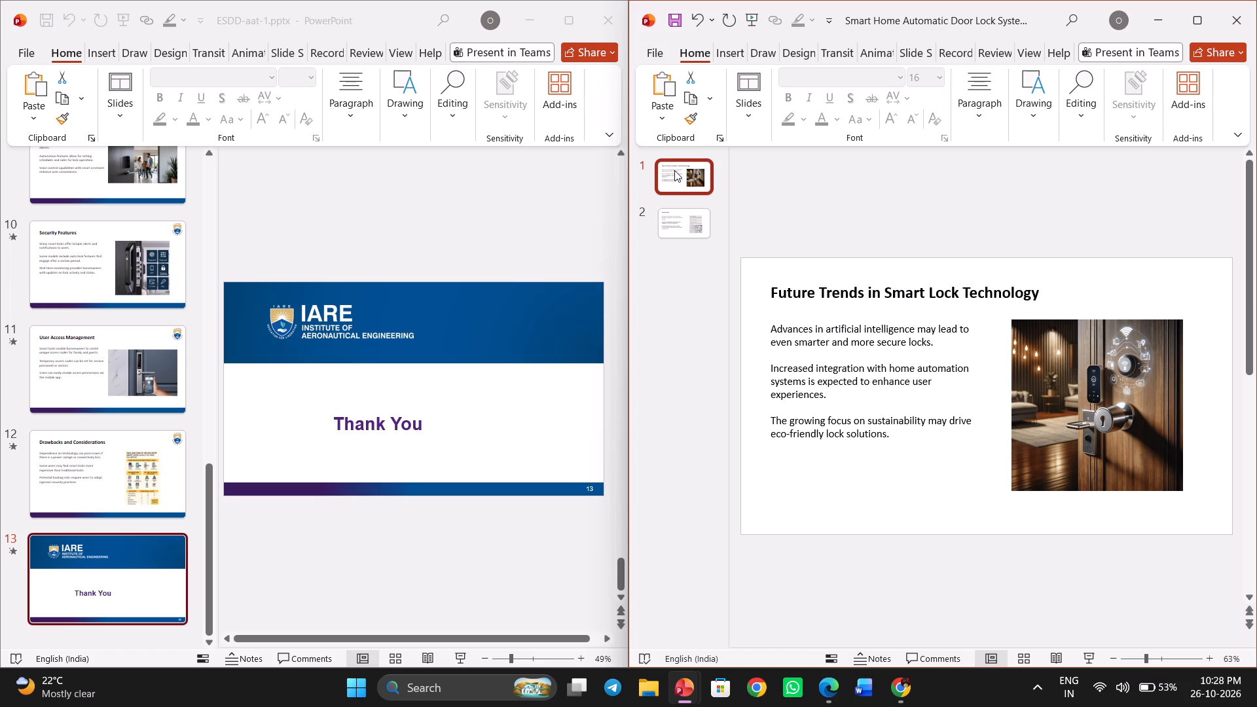
key("ctrl+x")
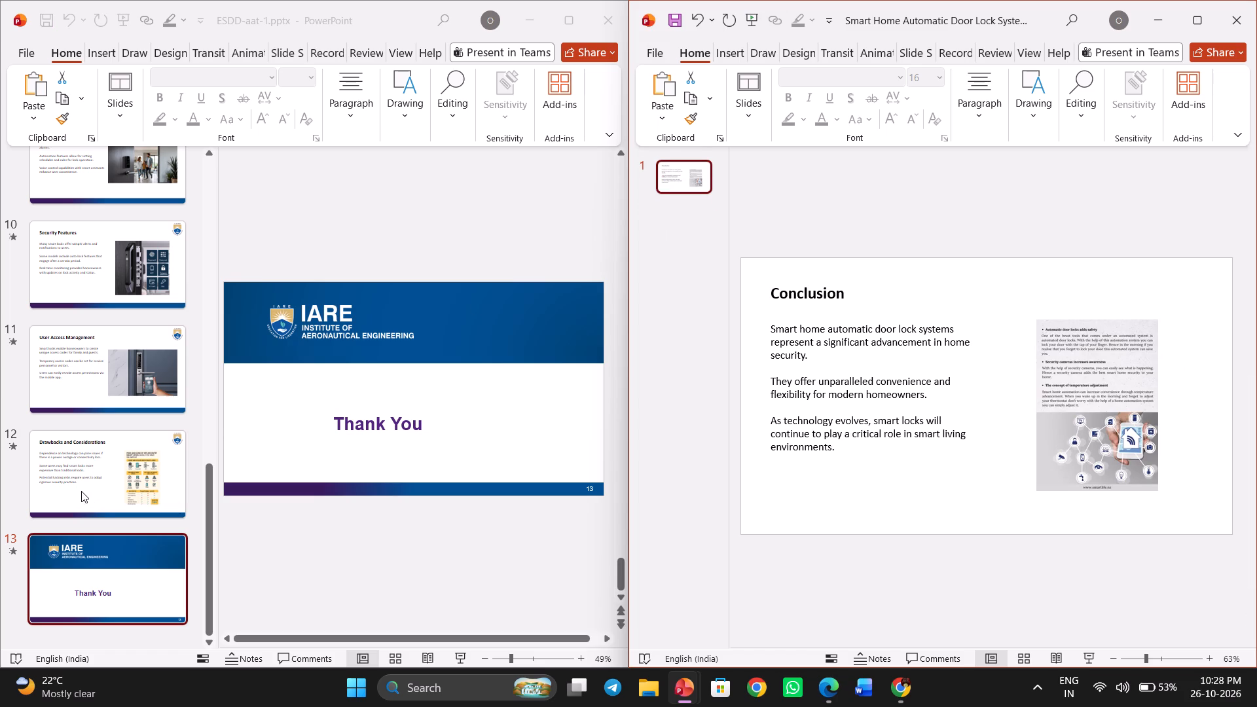
double_click(81, 490)
key("ctrl+v")
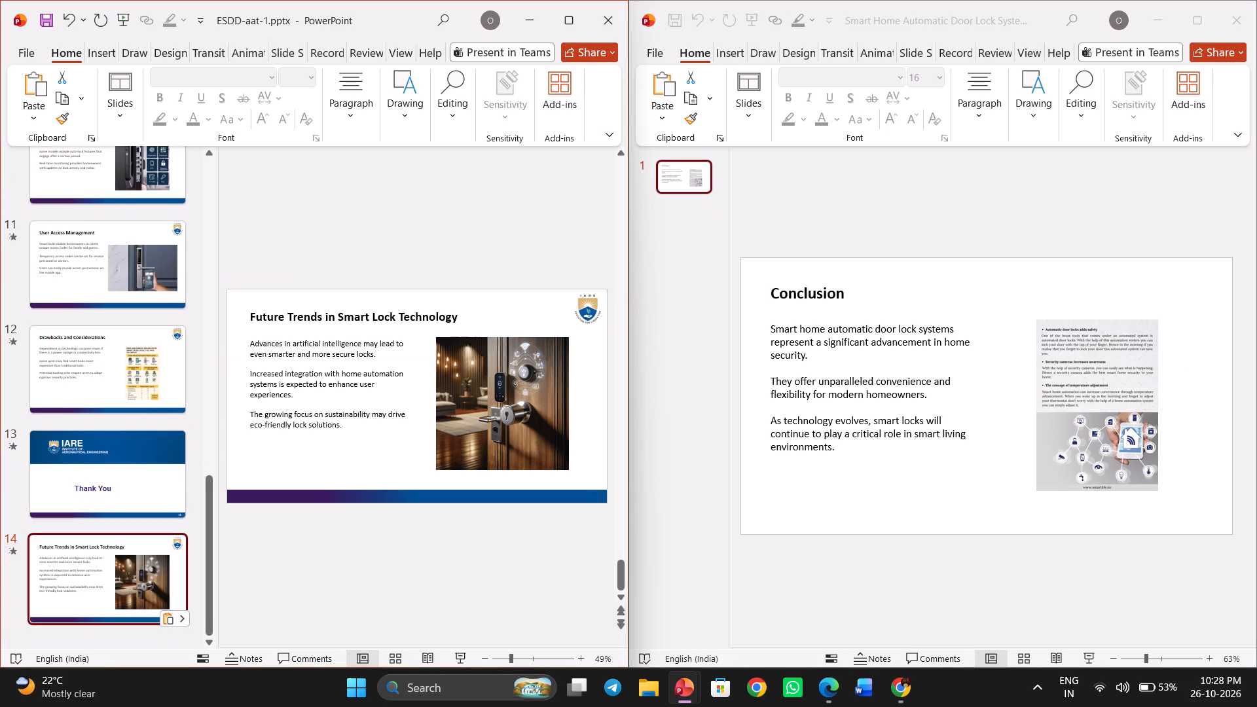
Cut the "Conclusion" slide from the source presentation.
double_click(701, 174)
key("ctrl+x")
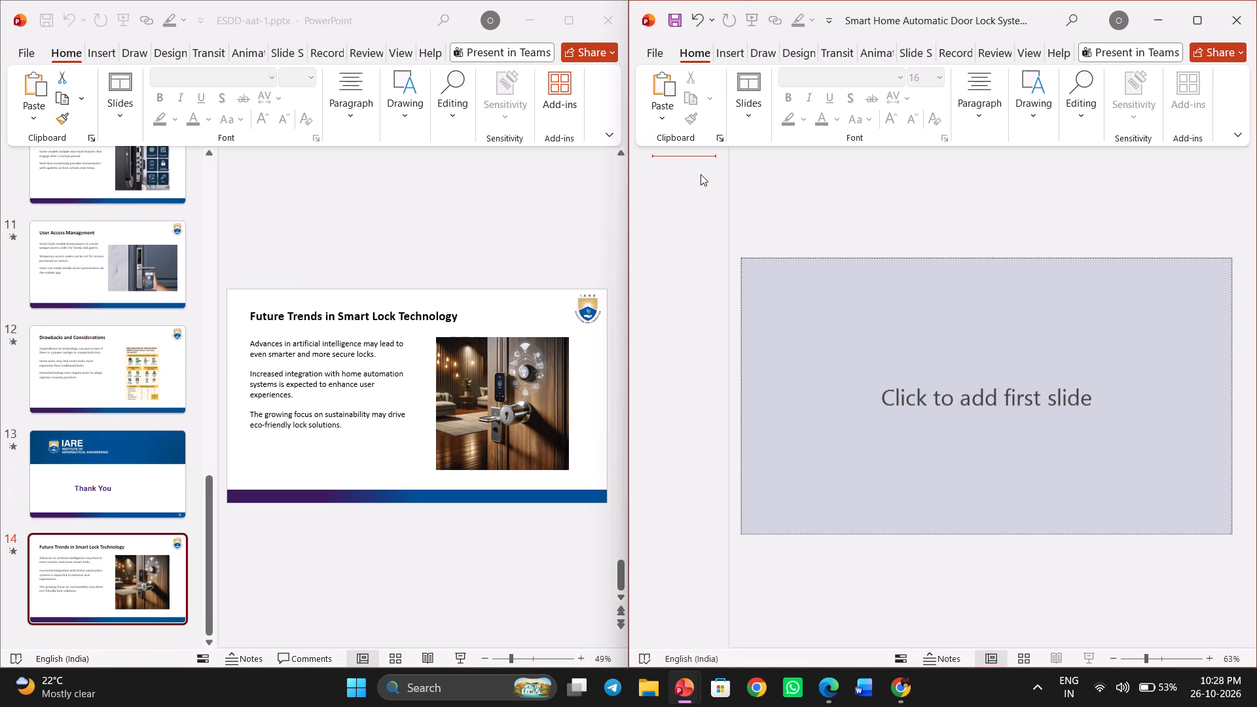
Reorder the "Future Trends in Smart Lock Technology" slide in ESDD-aat-1 so it sits between "Drawbacks and Considerations" and "Thank You".
left_click_drag(116, 551, 147, 395)
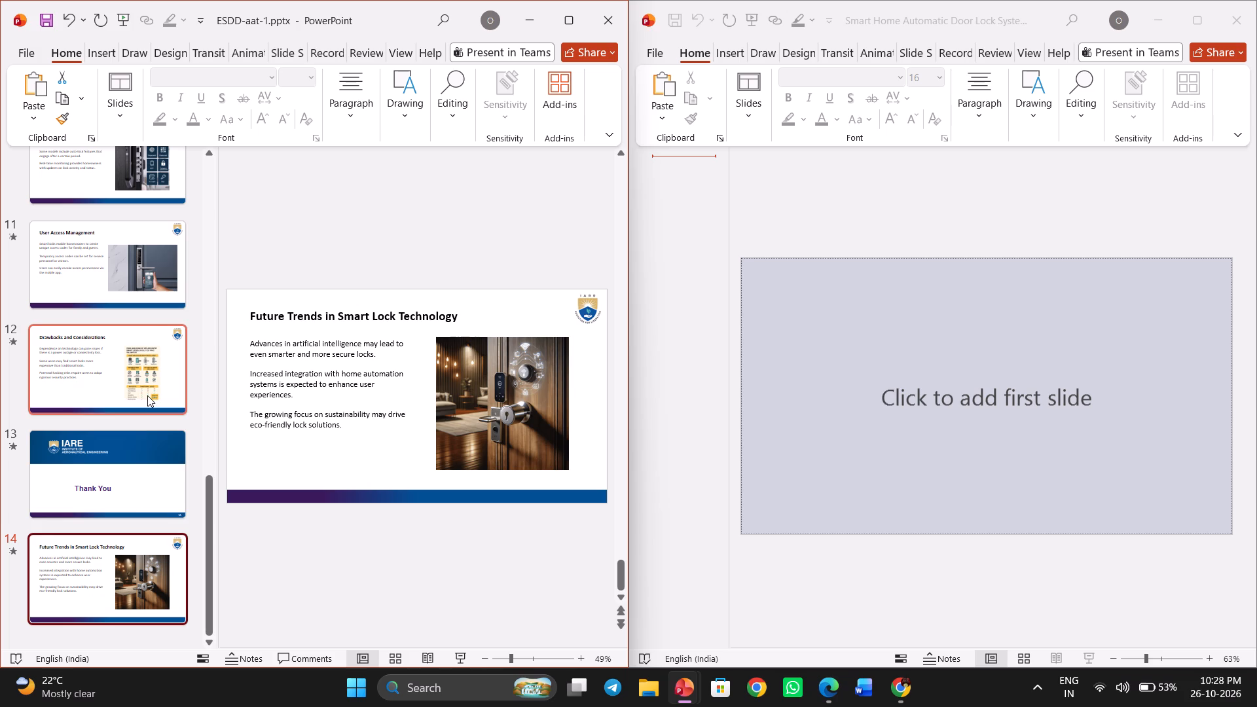
left_click_drag(147, 395, 126, 562)
left_click_drag(126, 562, 139, 513)
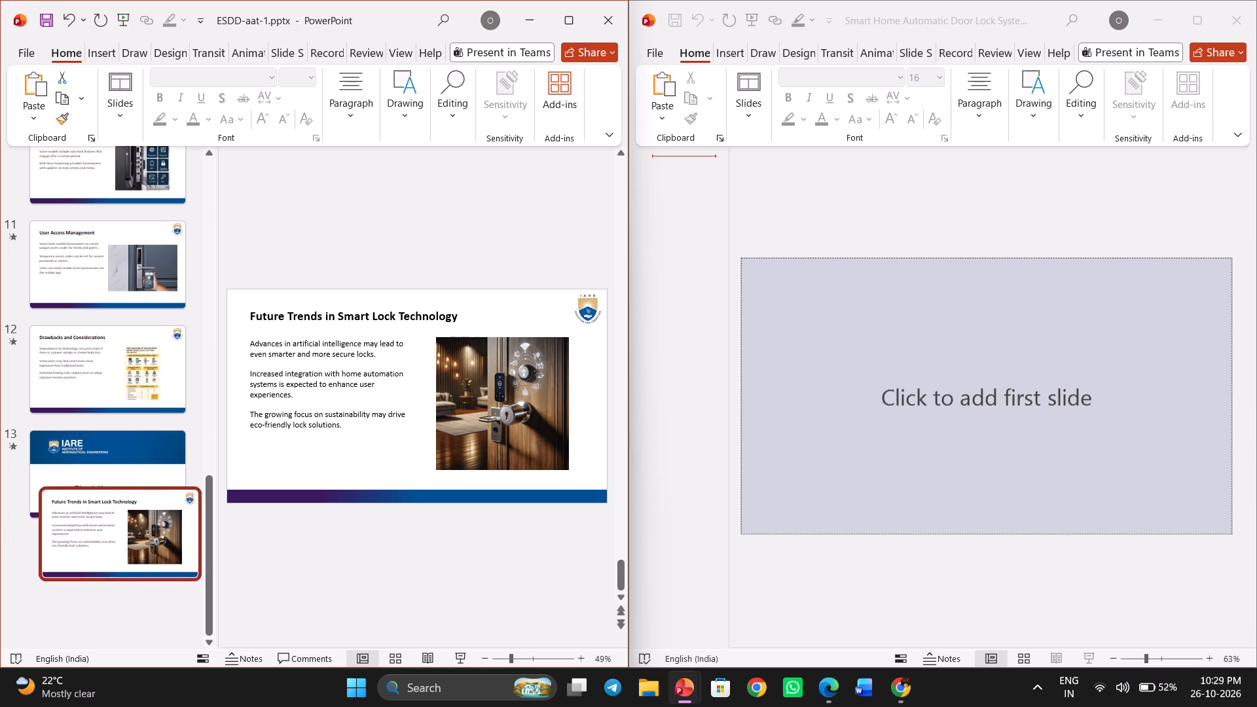
left_click_drag(139, 513, 132, 456)
Paste the cut "Conclusion" slide into ESDD-aat-1, after the "Future Trends in Smart Lock Technology" slide.
double_click(129, 465)
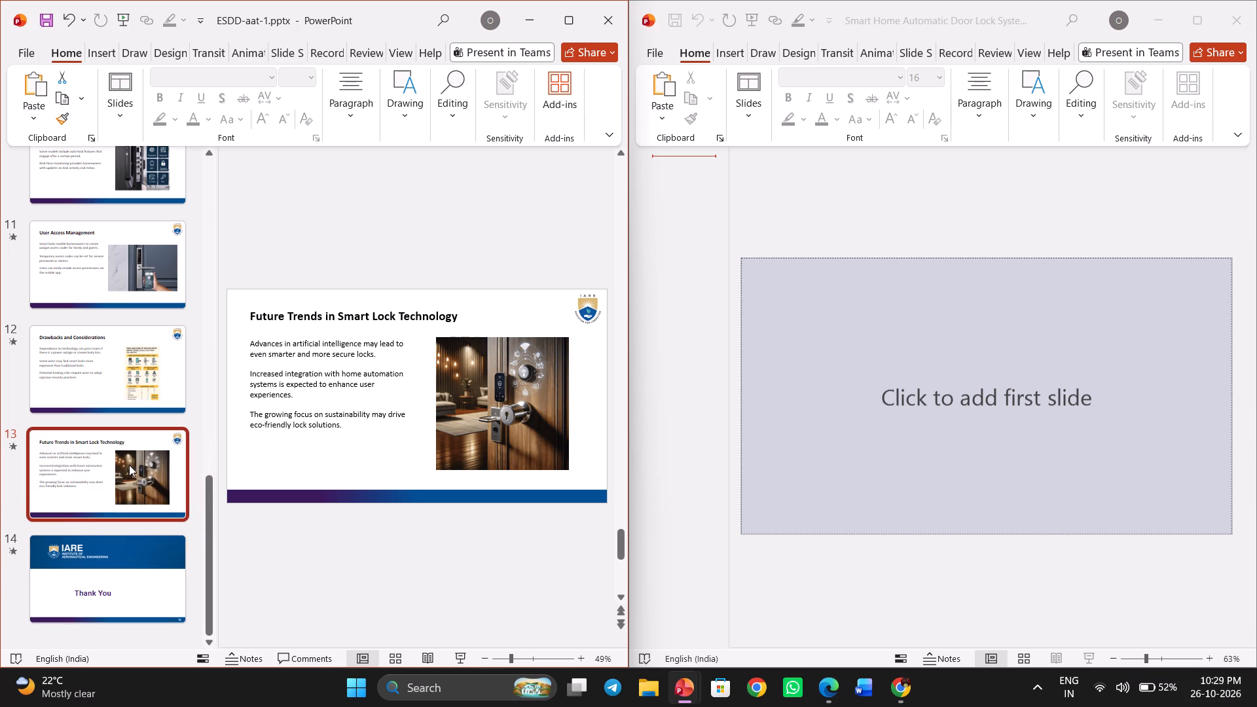
key("ctrl+v")
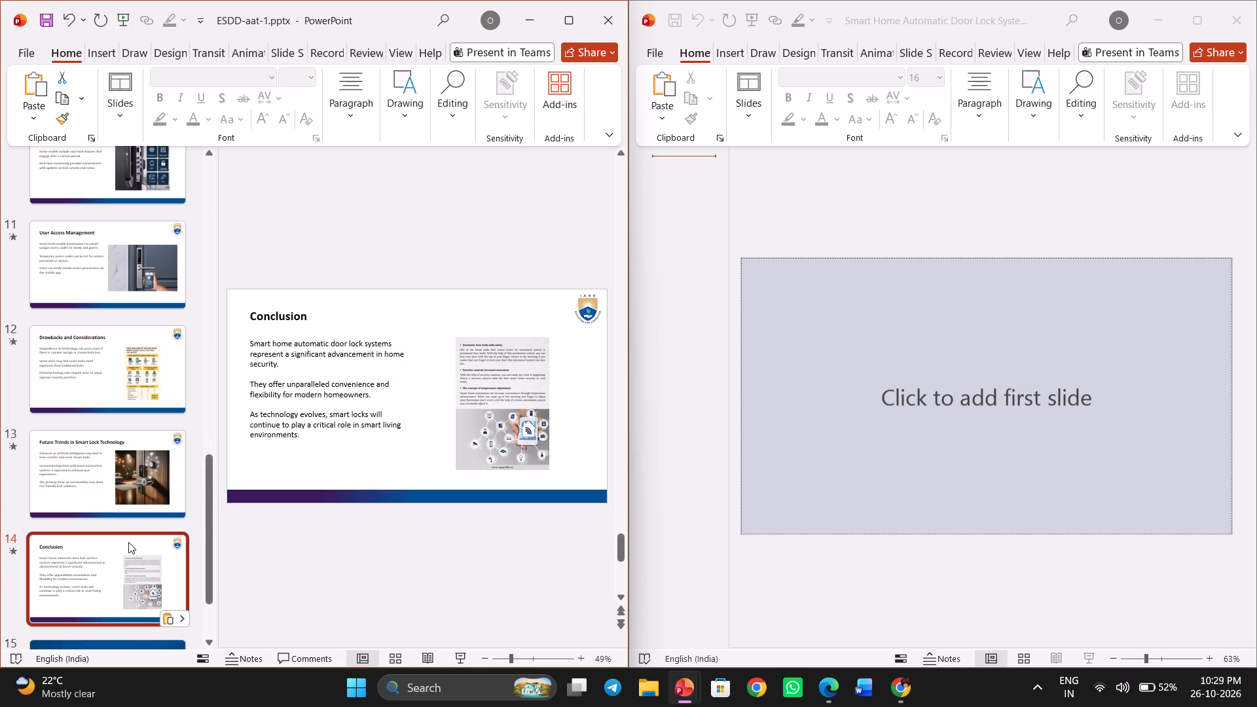
scroll(128, 542, "down", 2)
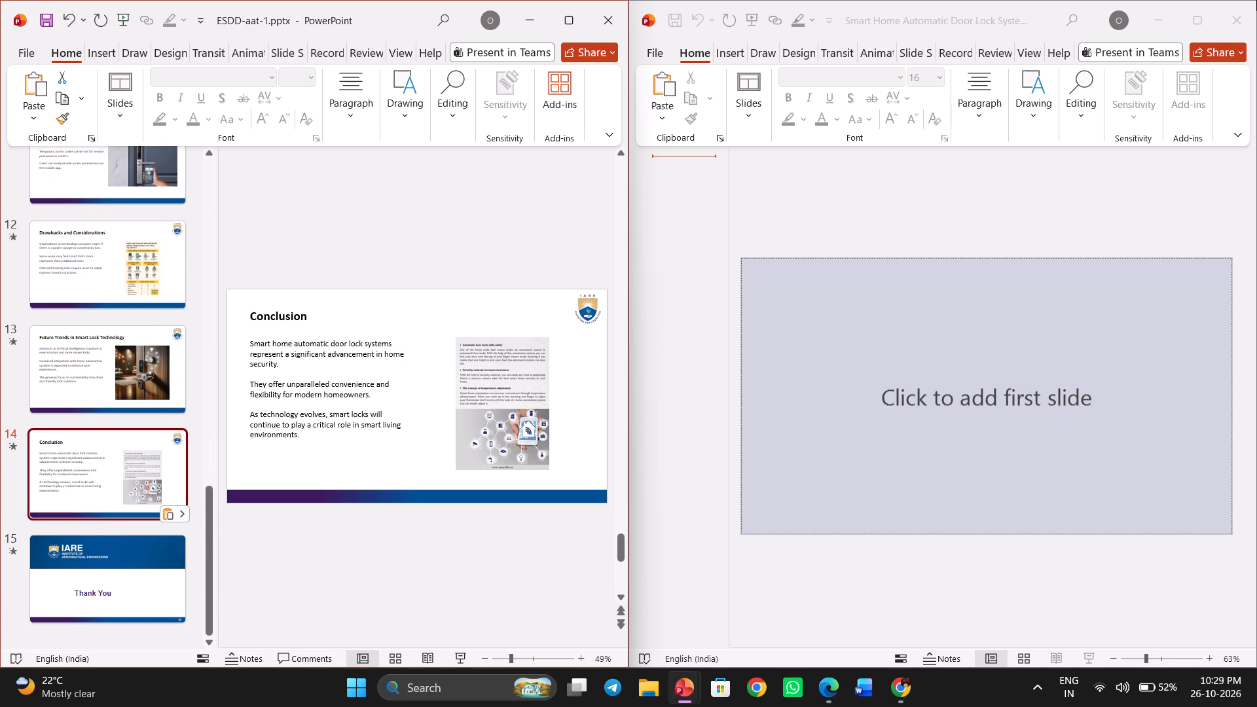
Close the emptied Smart Home Automatic Door Lock System source presentation without saving its changes.
left_click(1234, 12)
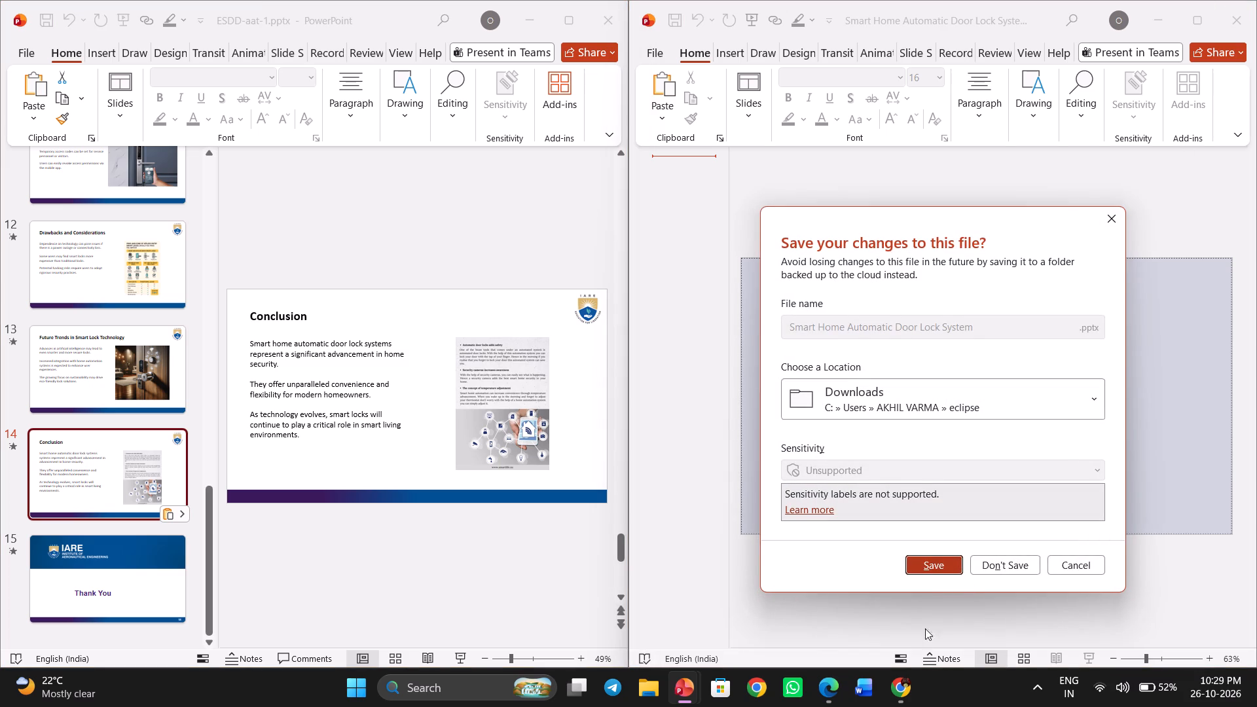
left_click(1011, 562)
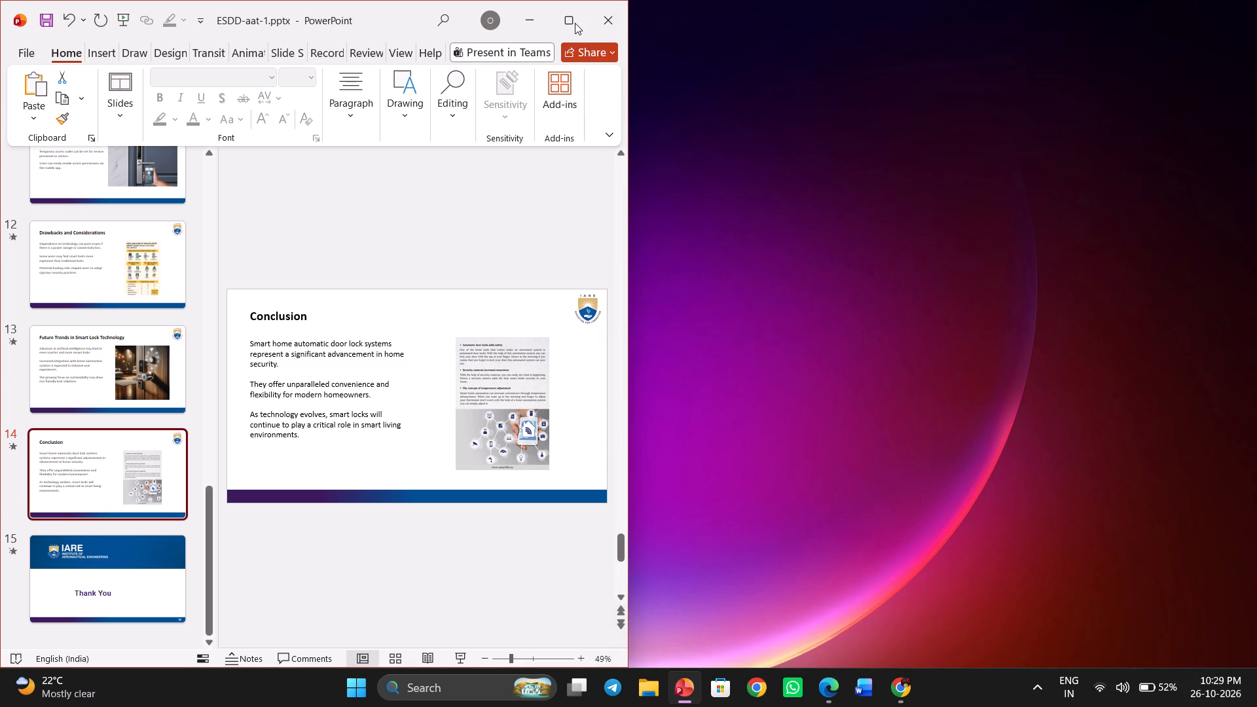
Maximize the ESDD-aat-1 presentation and review its slides through "Thank You", plus the cover and title slides.
left_click(575, 23)
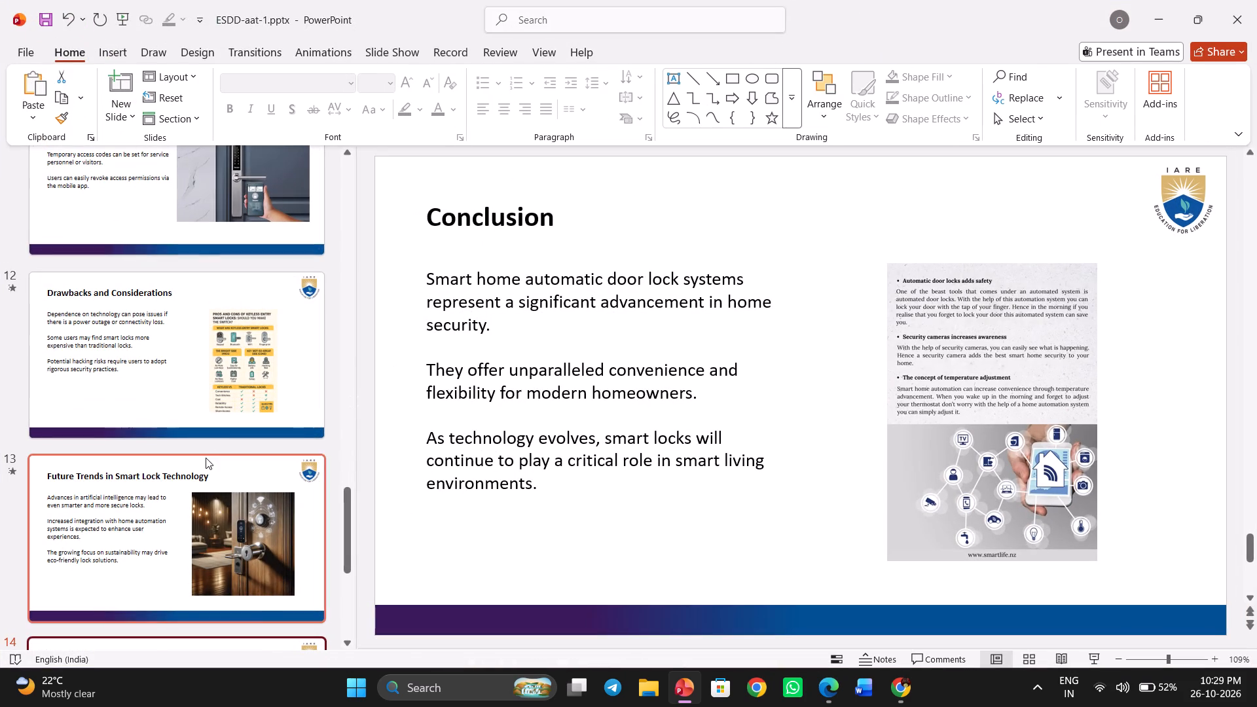
scroll(206, 458, "down", 4)
left_click(223, 454)
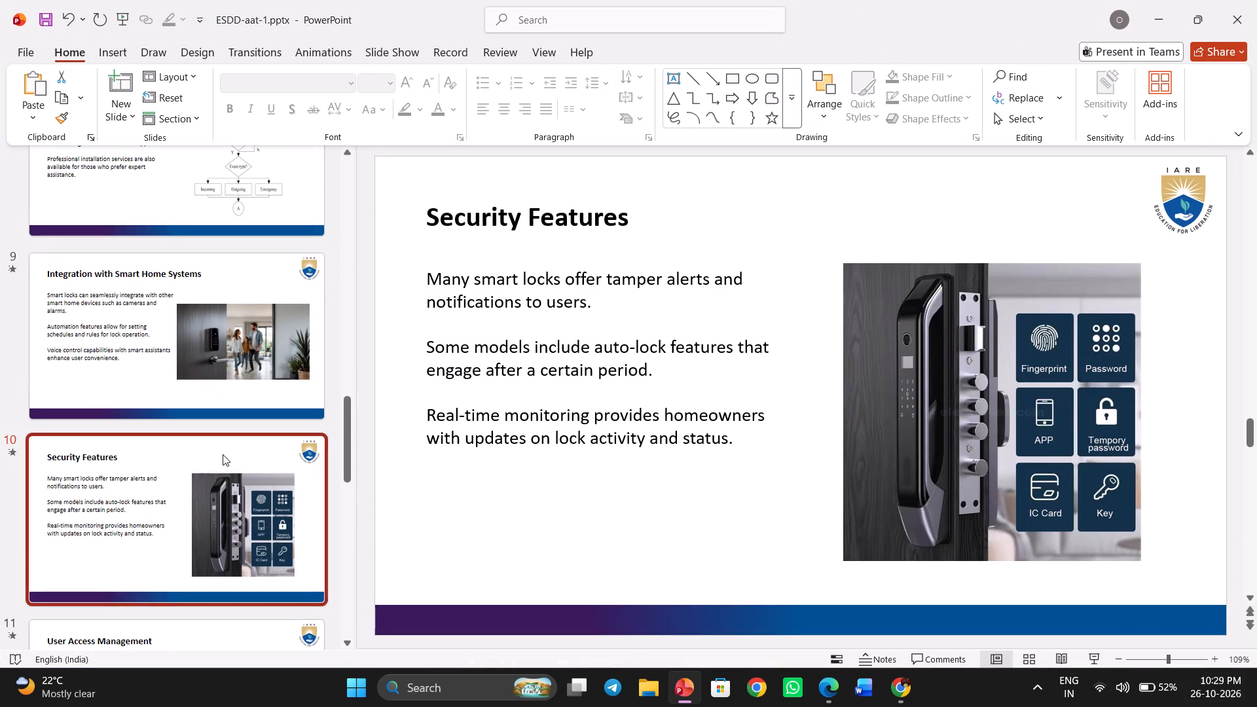
key("Down")
key("Down")
key("Down")
key("Down")
key("Down")
key("Down")
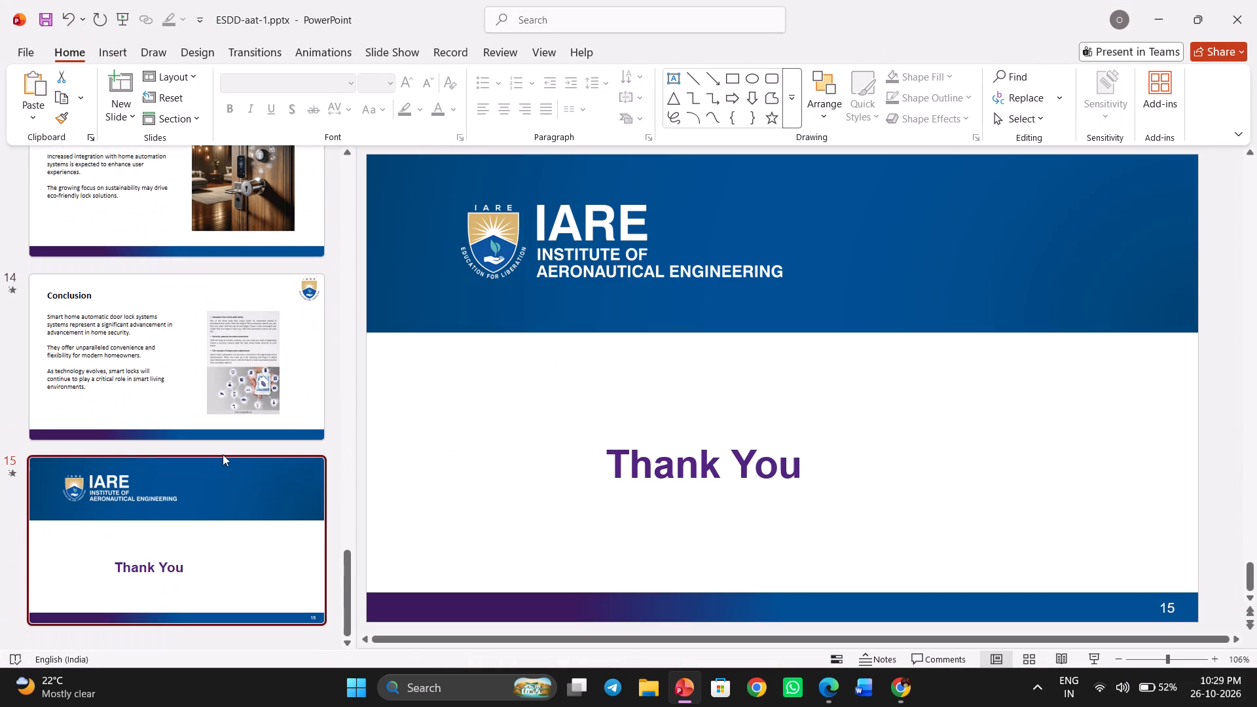
key("Down")
key("Down")
scroll(223, 454, "up", 16)
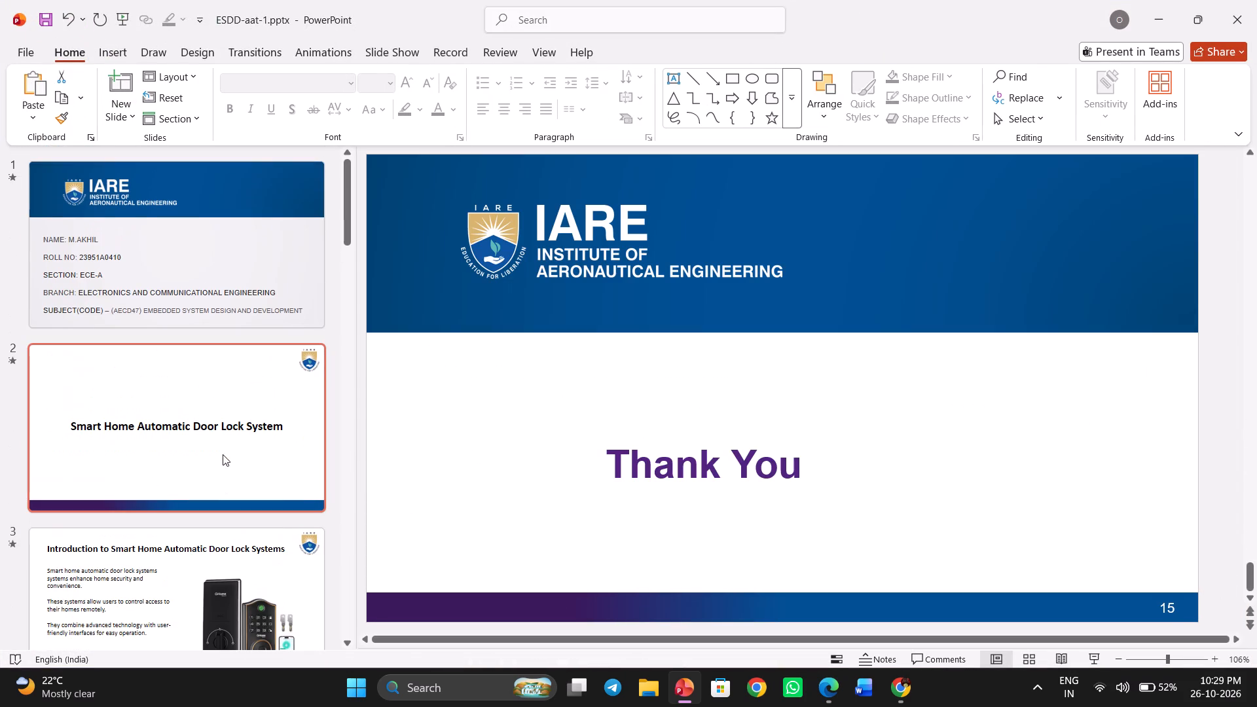
left_click(185, 282)
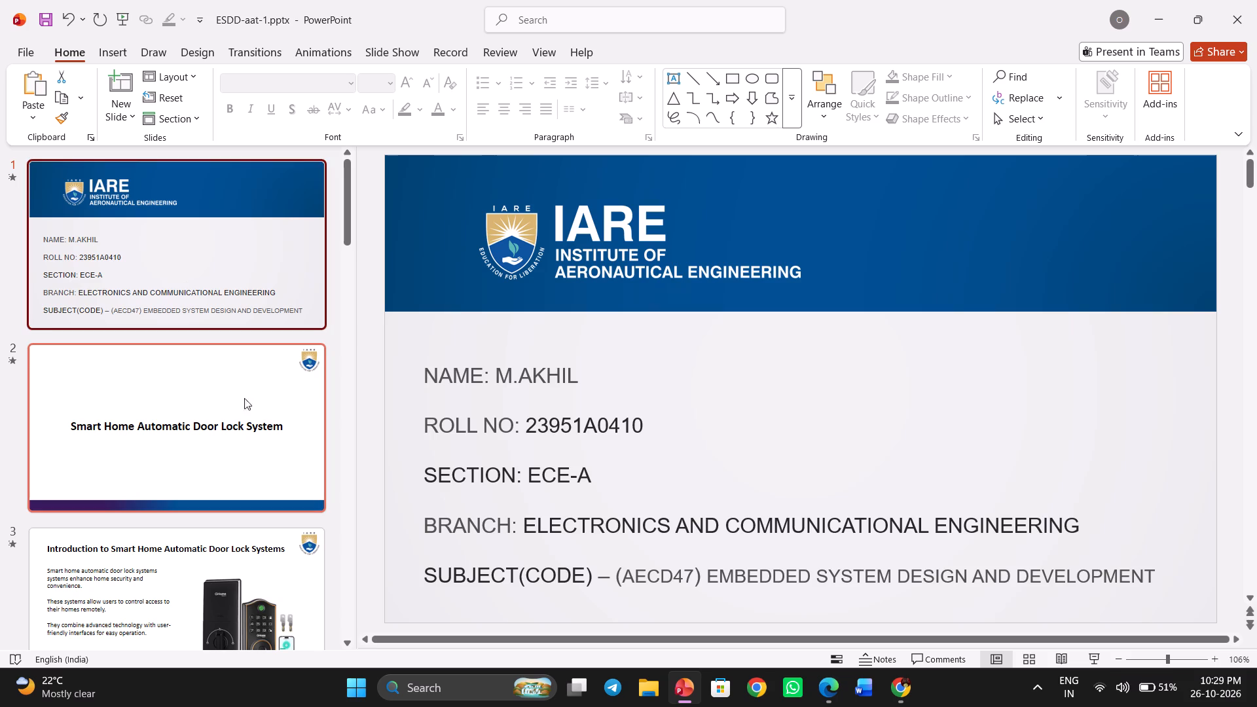
left_click(158, 449)
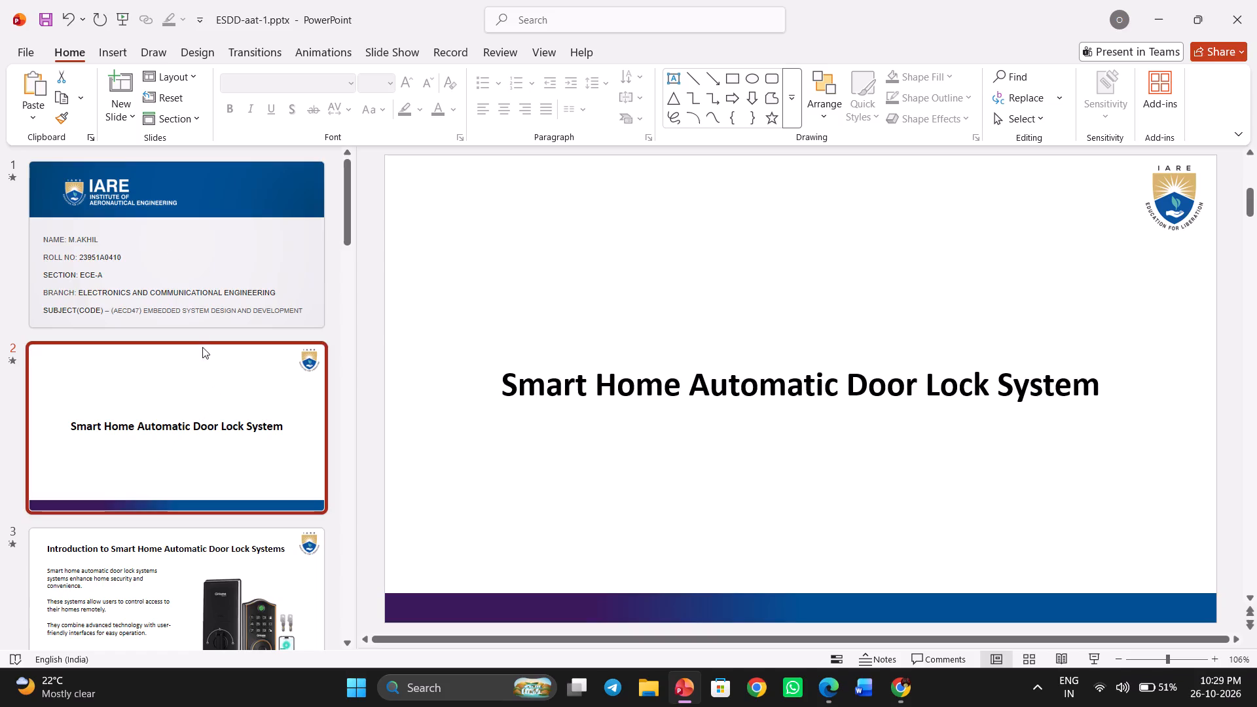
Save a copy of the presentation as ESDD-AAT-II in the New folder inside 7th sem.
left_click(33, 56)
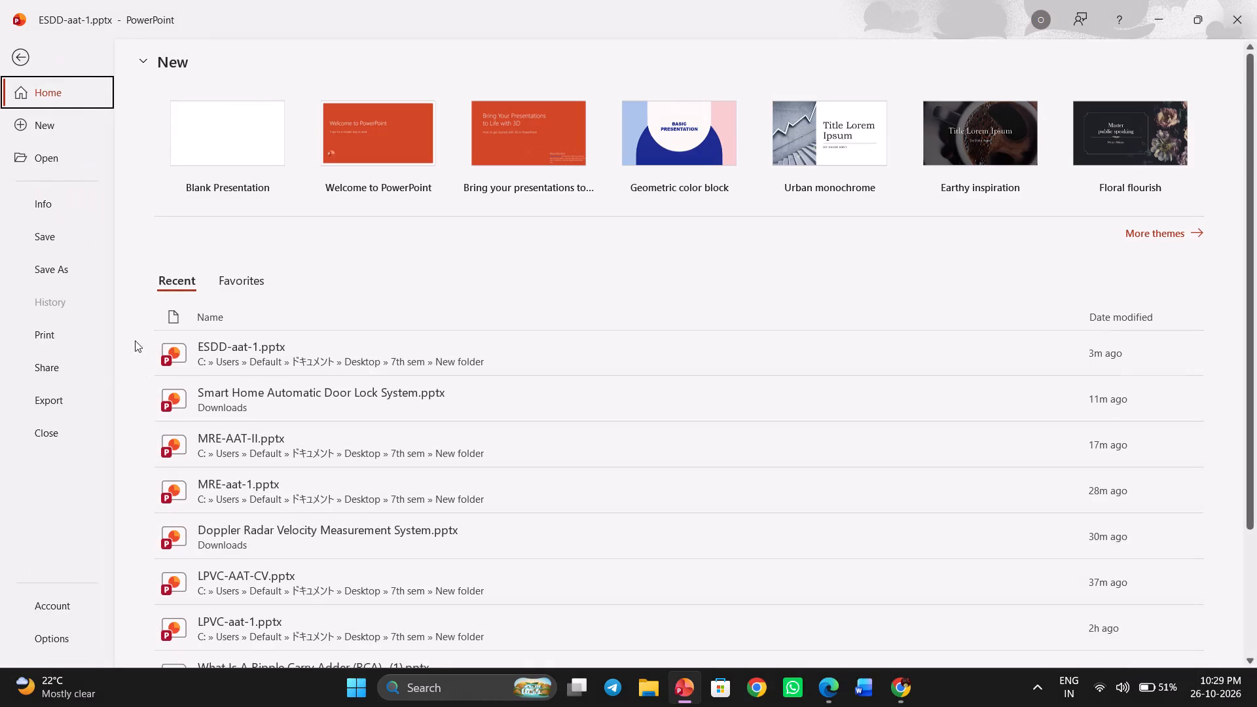
left_click(74, 268)
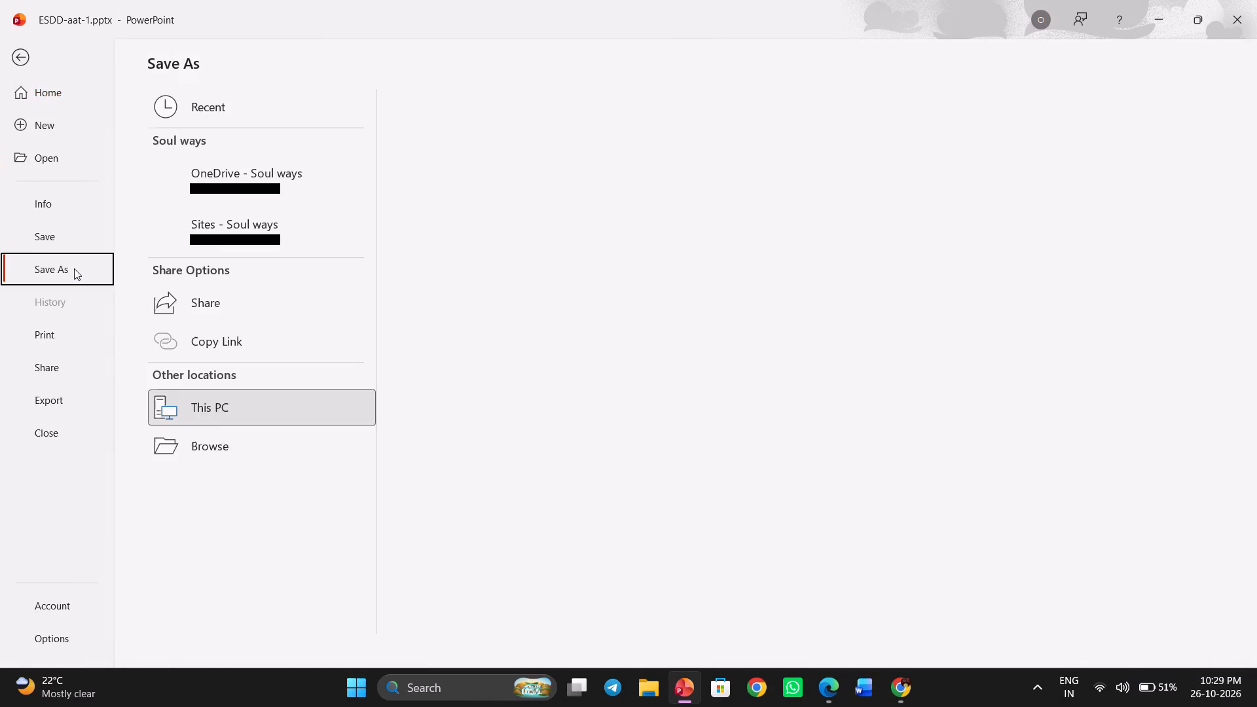
left_click(447, 189)
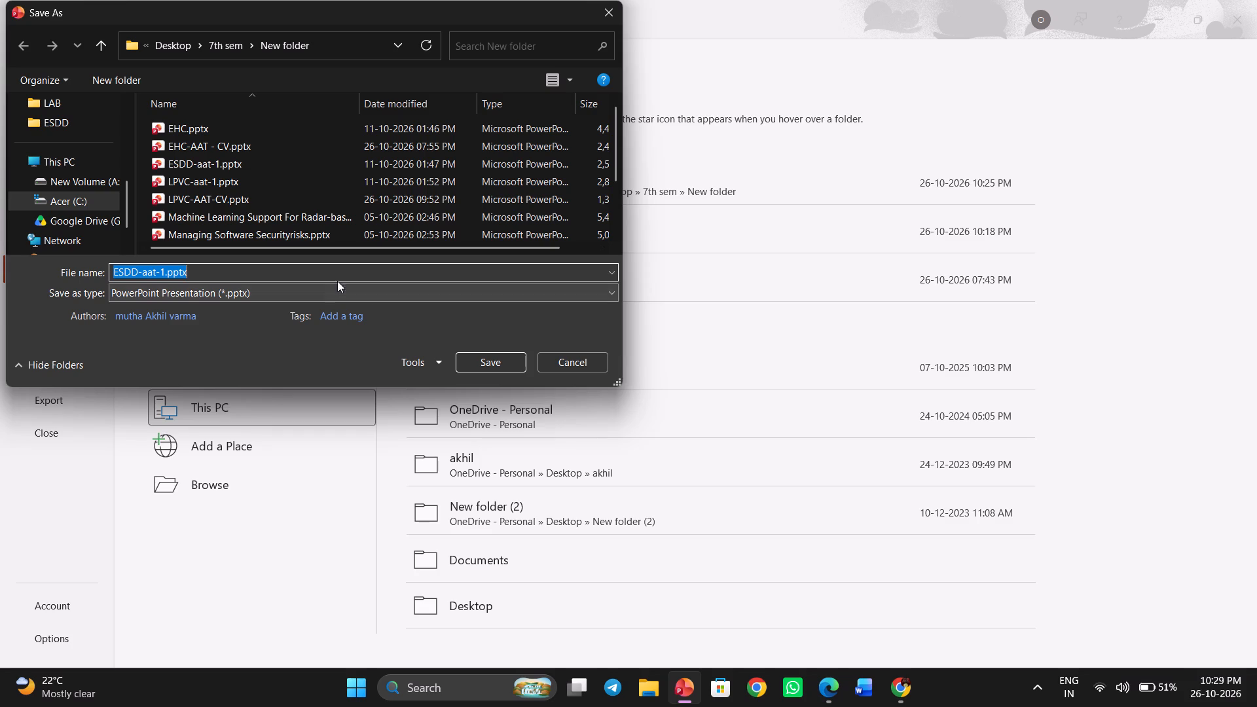
left_click(348, 267)
key("BackSpace")
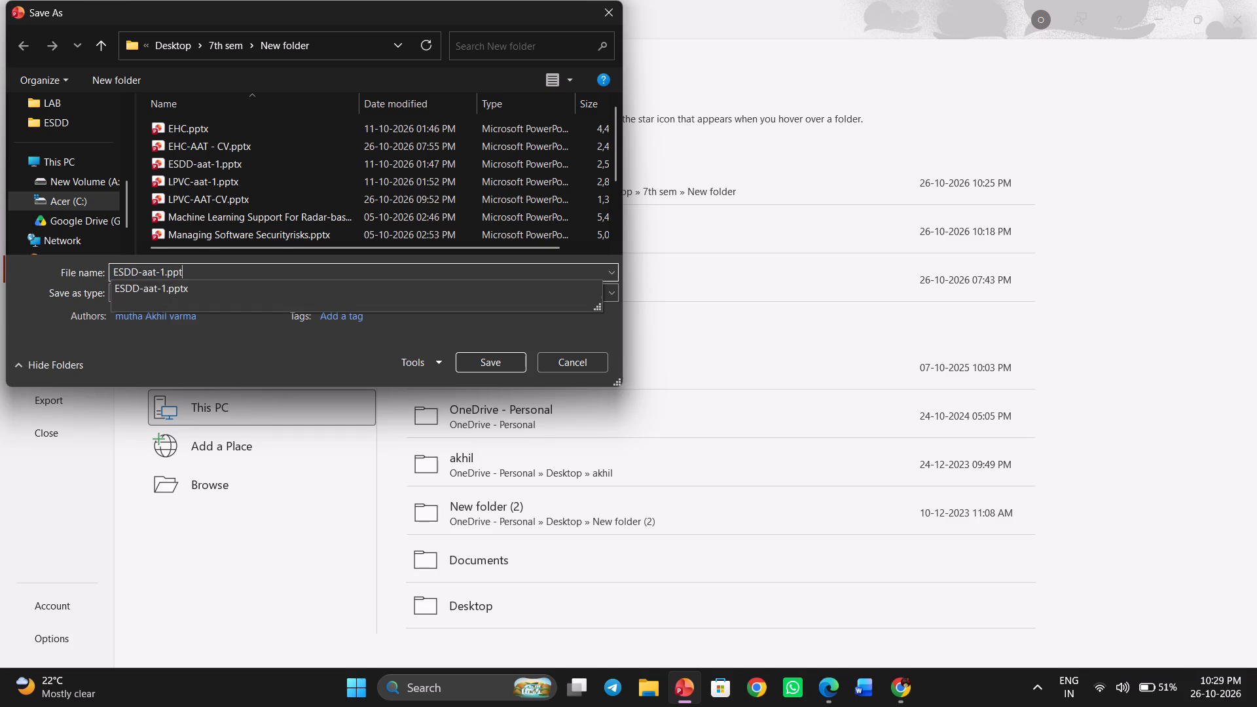
key("BackSpace")
key("BackSpace")
key("BackSpace")
key("BackSpace")
key("BackSpace")
key("BackSpace")
key("BackSpace")
key("BackSpace")
key("BackSpace")
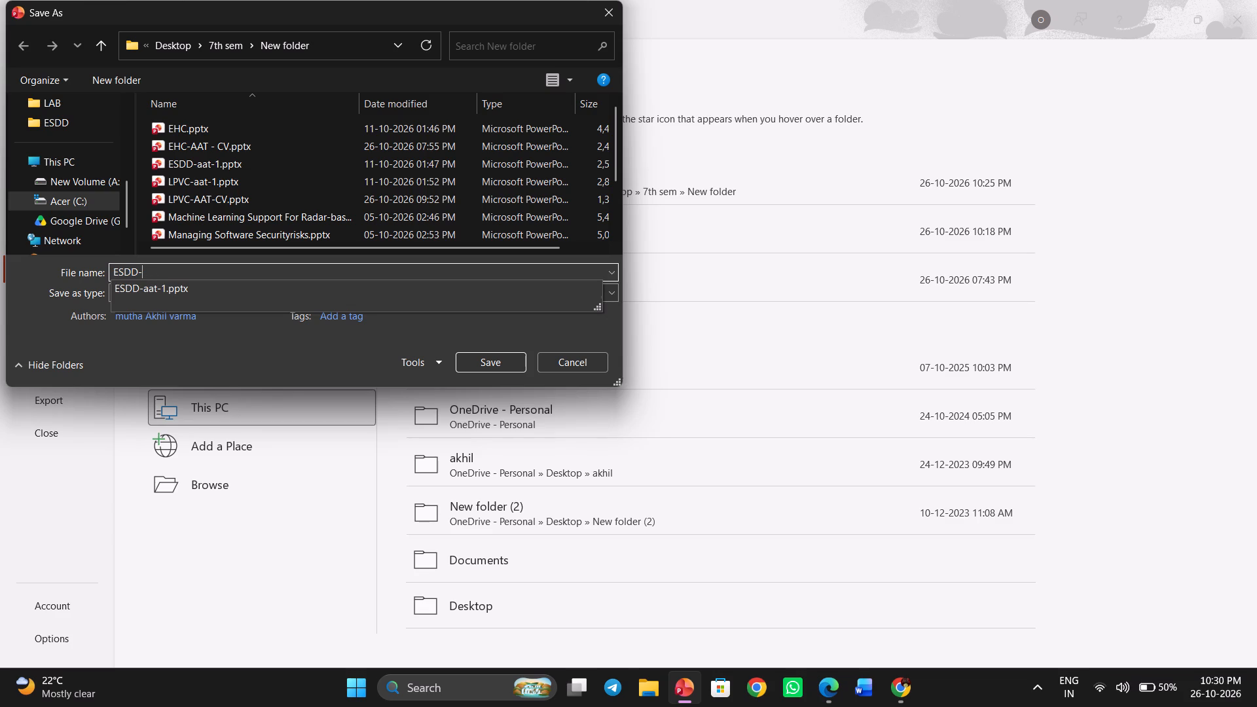
type("AA")
type("T-")
type("II")
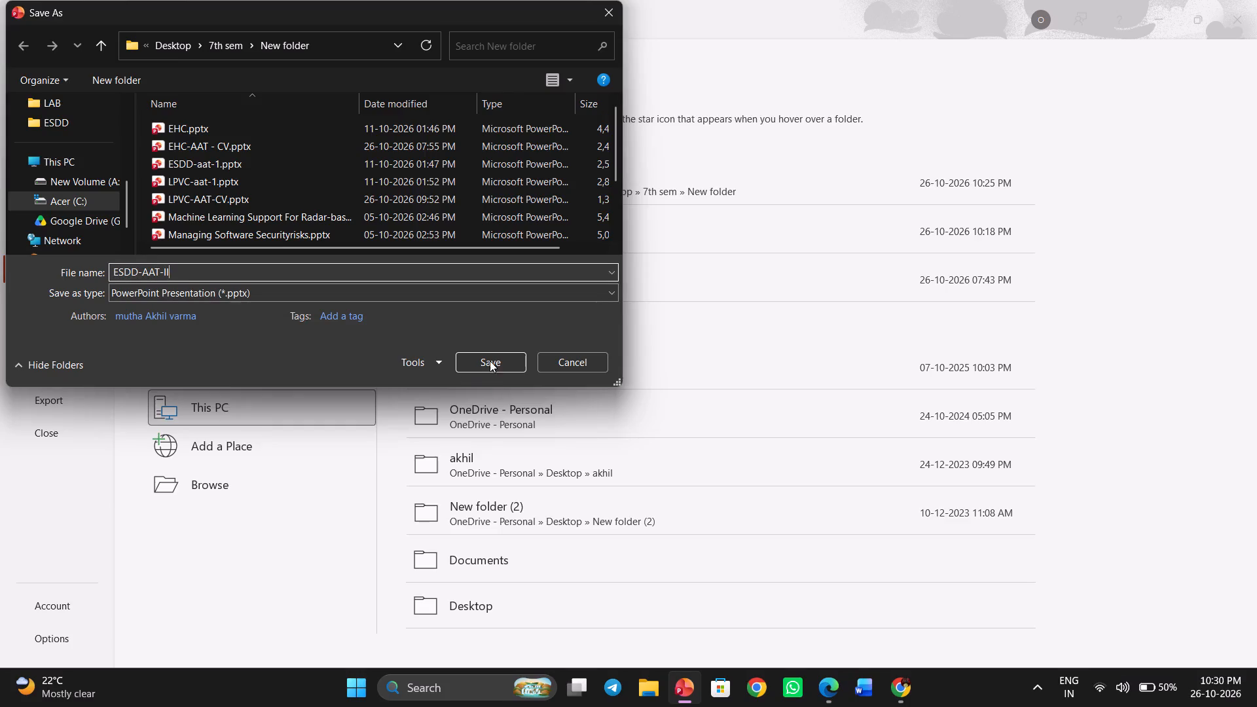
left_click(473, 359)
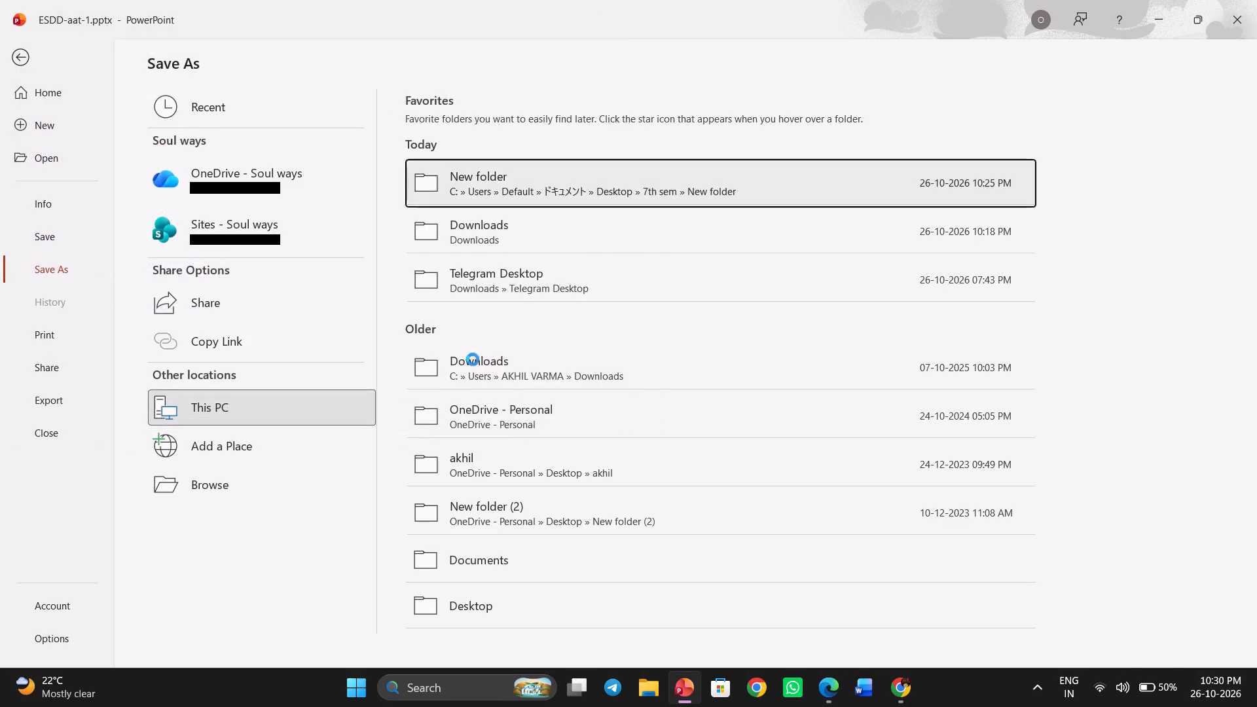
left_click(673, 428)
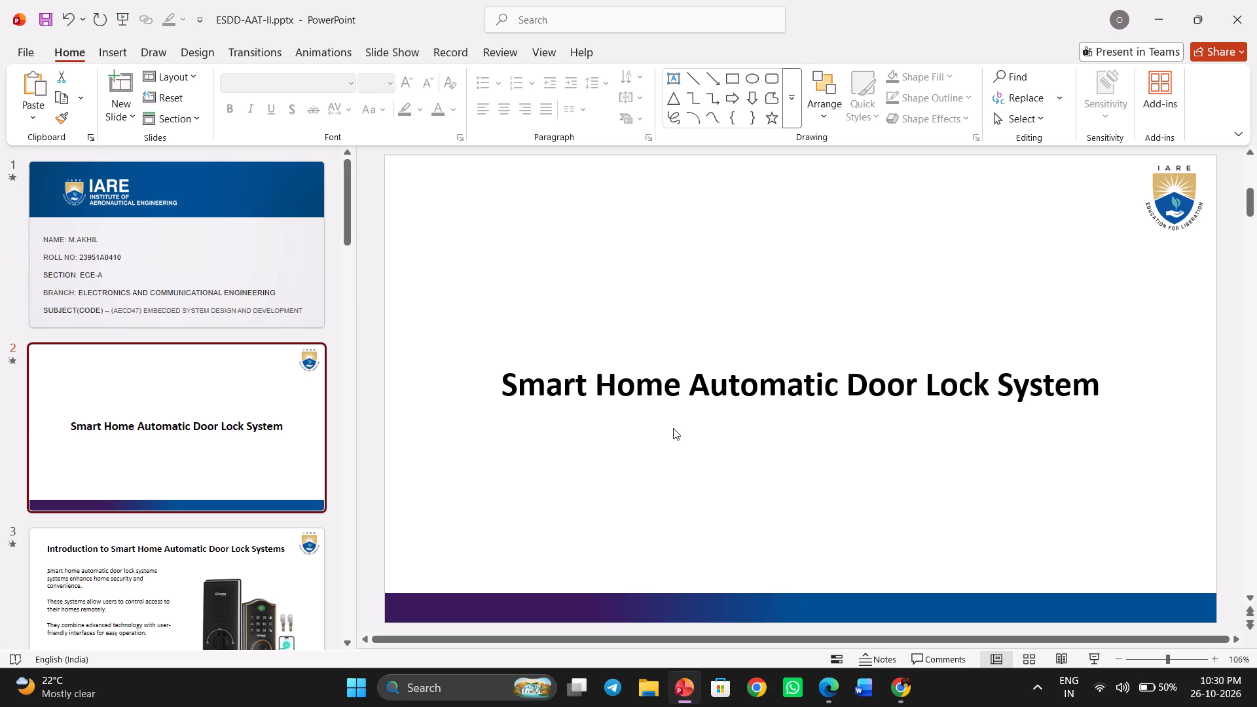
Skim the saved ESDD-AAT-II slides through to "Thank You" and close the presentation.
scroll(673, 428, "down", 6)
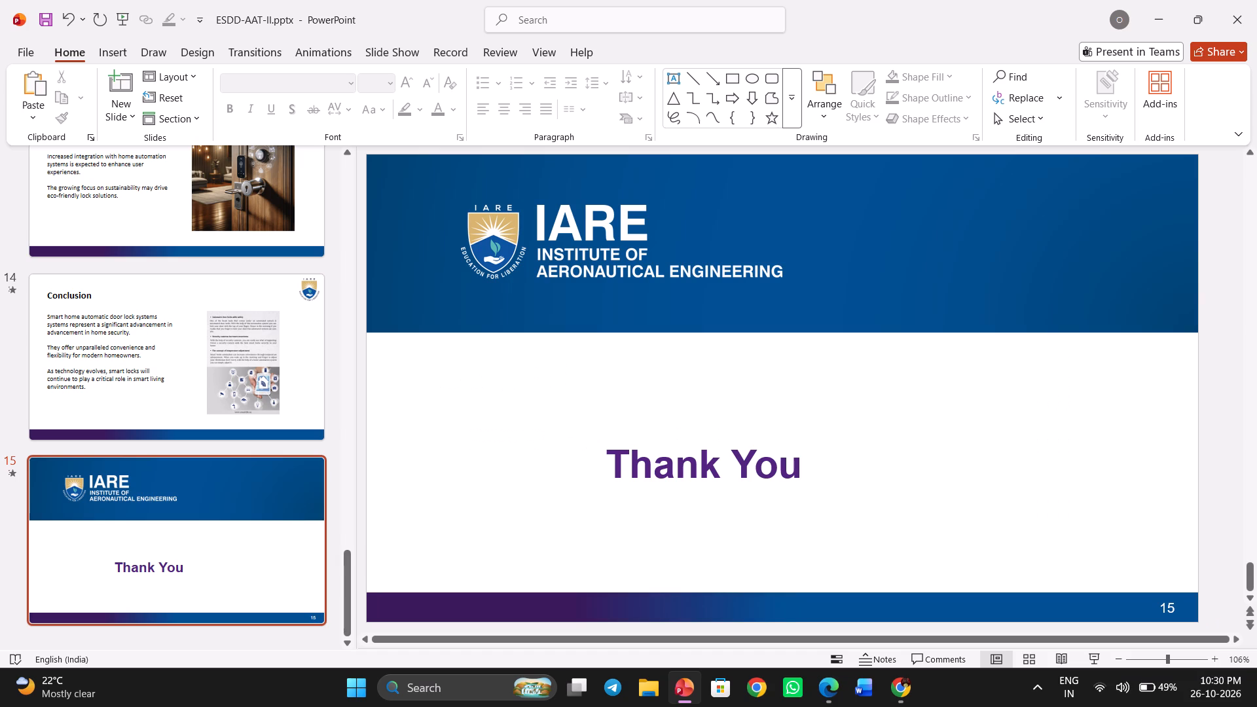
scroll(887, 363, "up", 9)
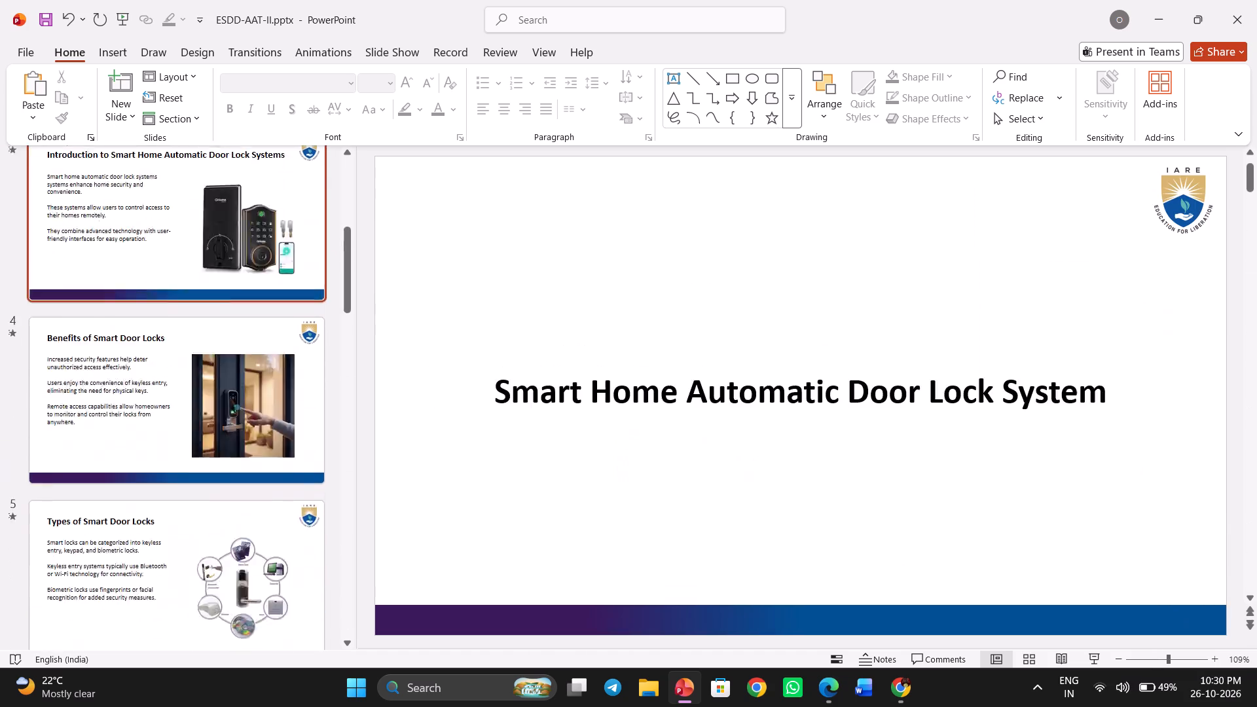
left_click(1256, 0)
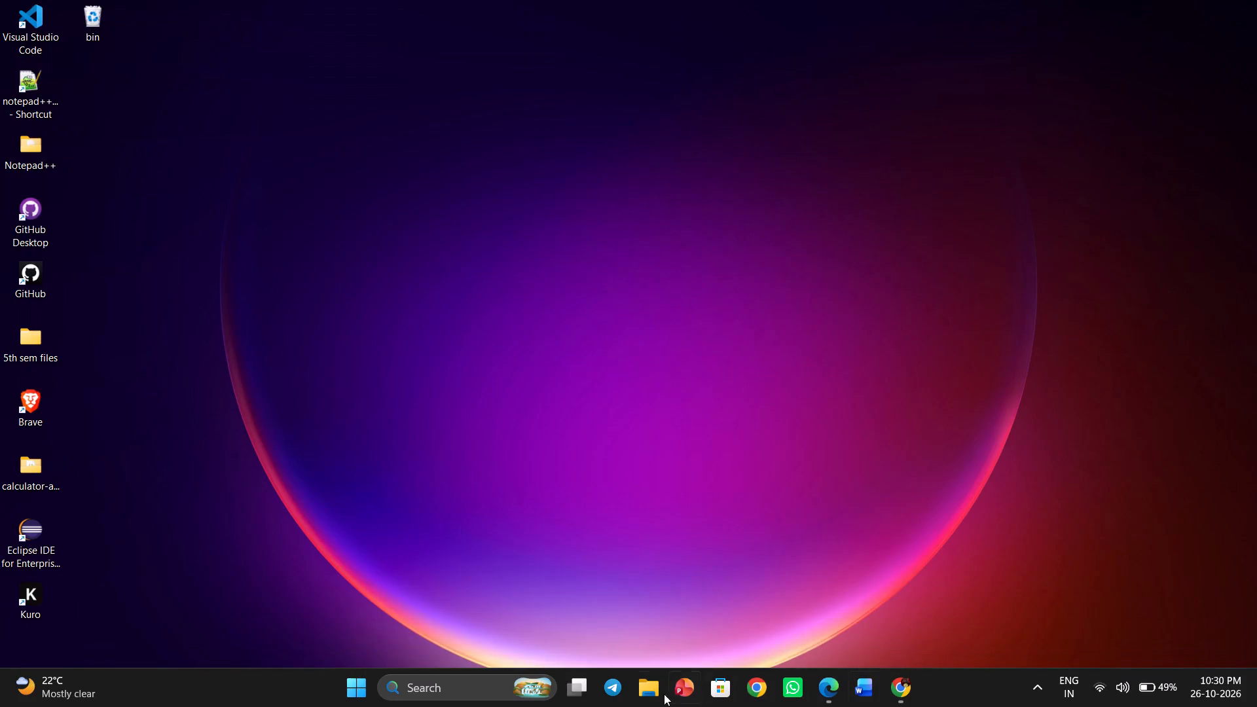
Open a File Explorer window.
left_click(640, 697)
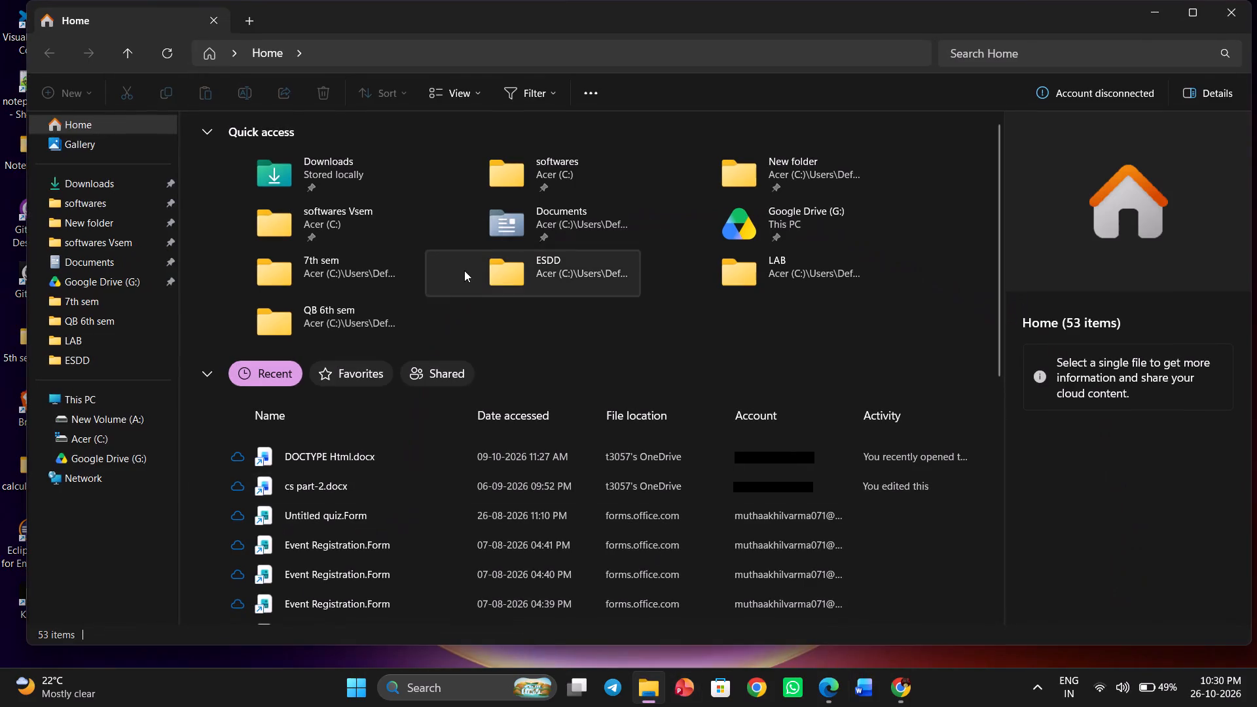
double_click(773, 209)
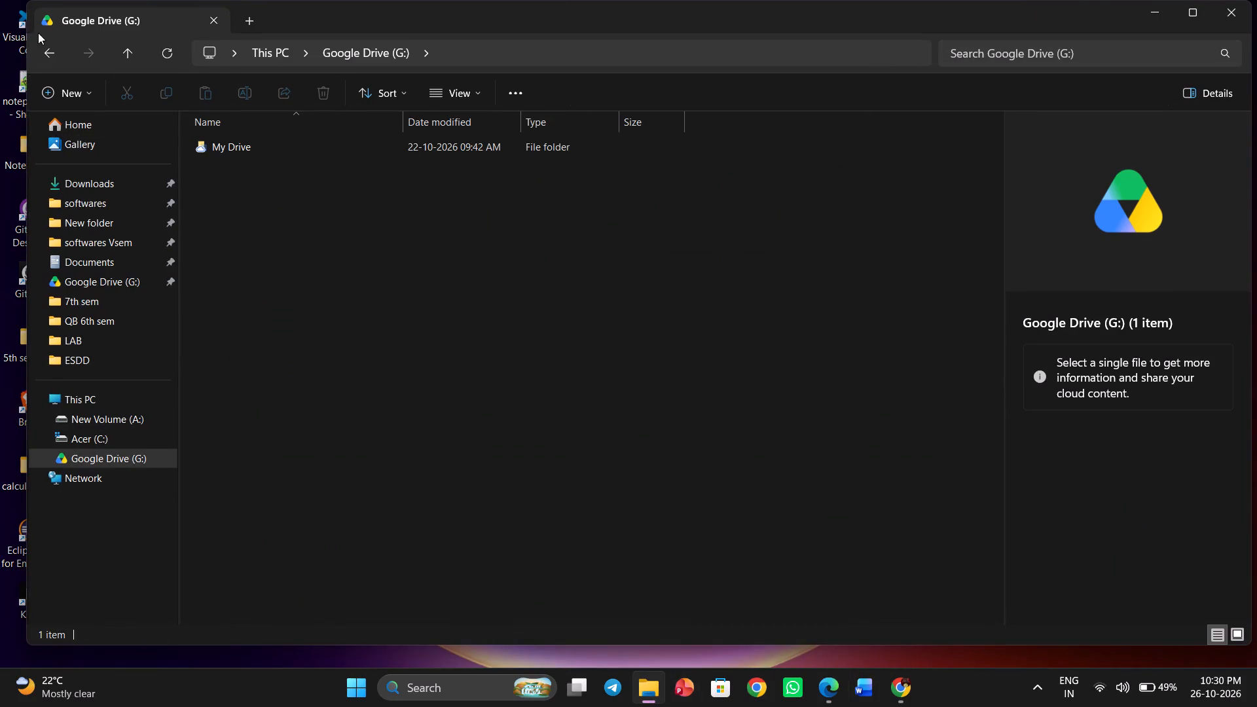